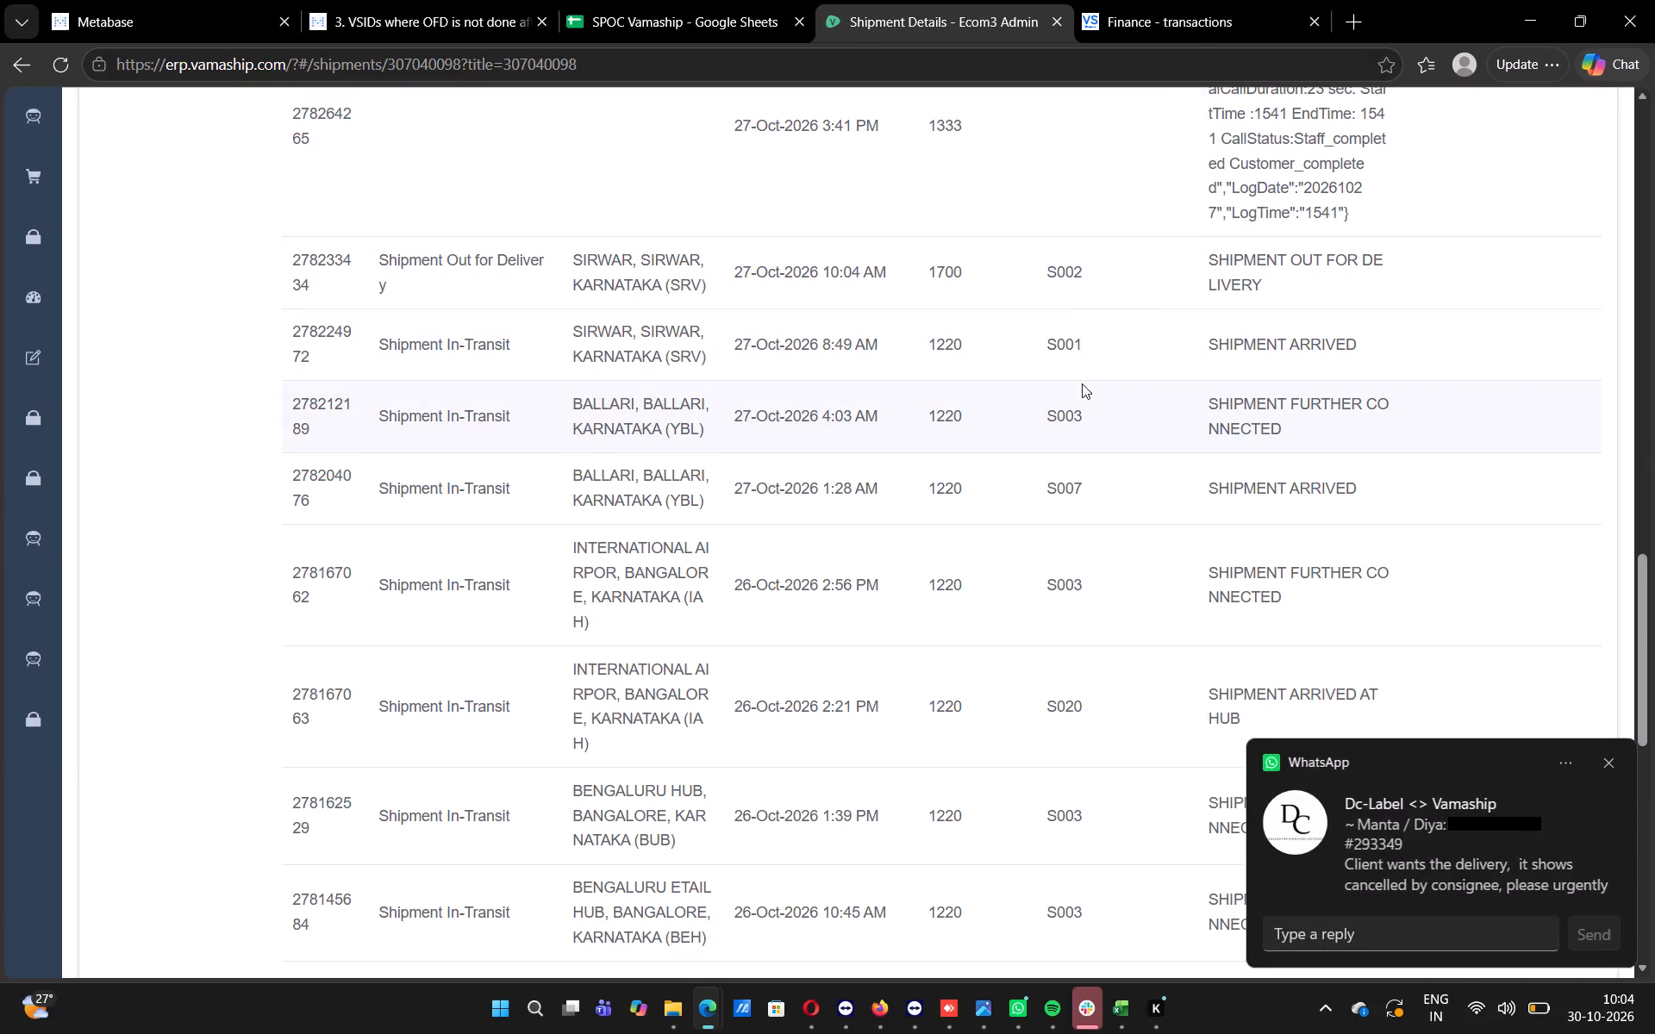
Switch from the shipment details to the open Vamaship Finance transactions page with the ledger balance.
left_click(1183, 2)
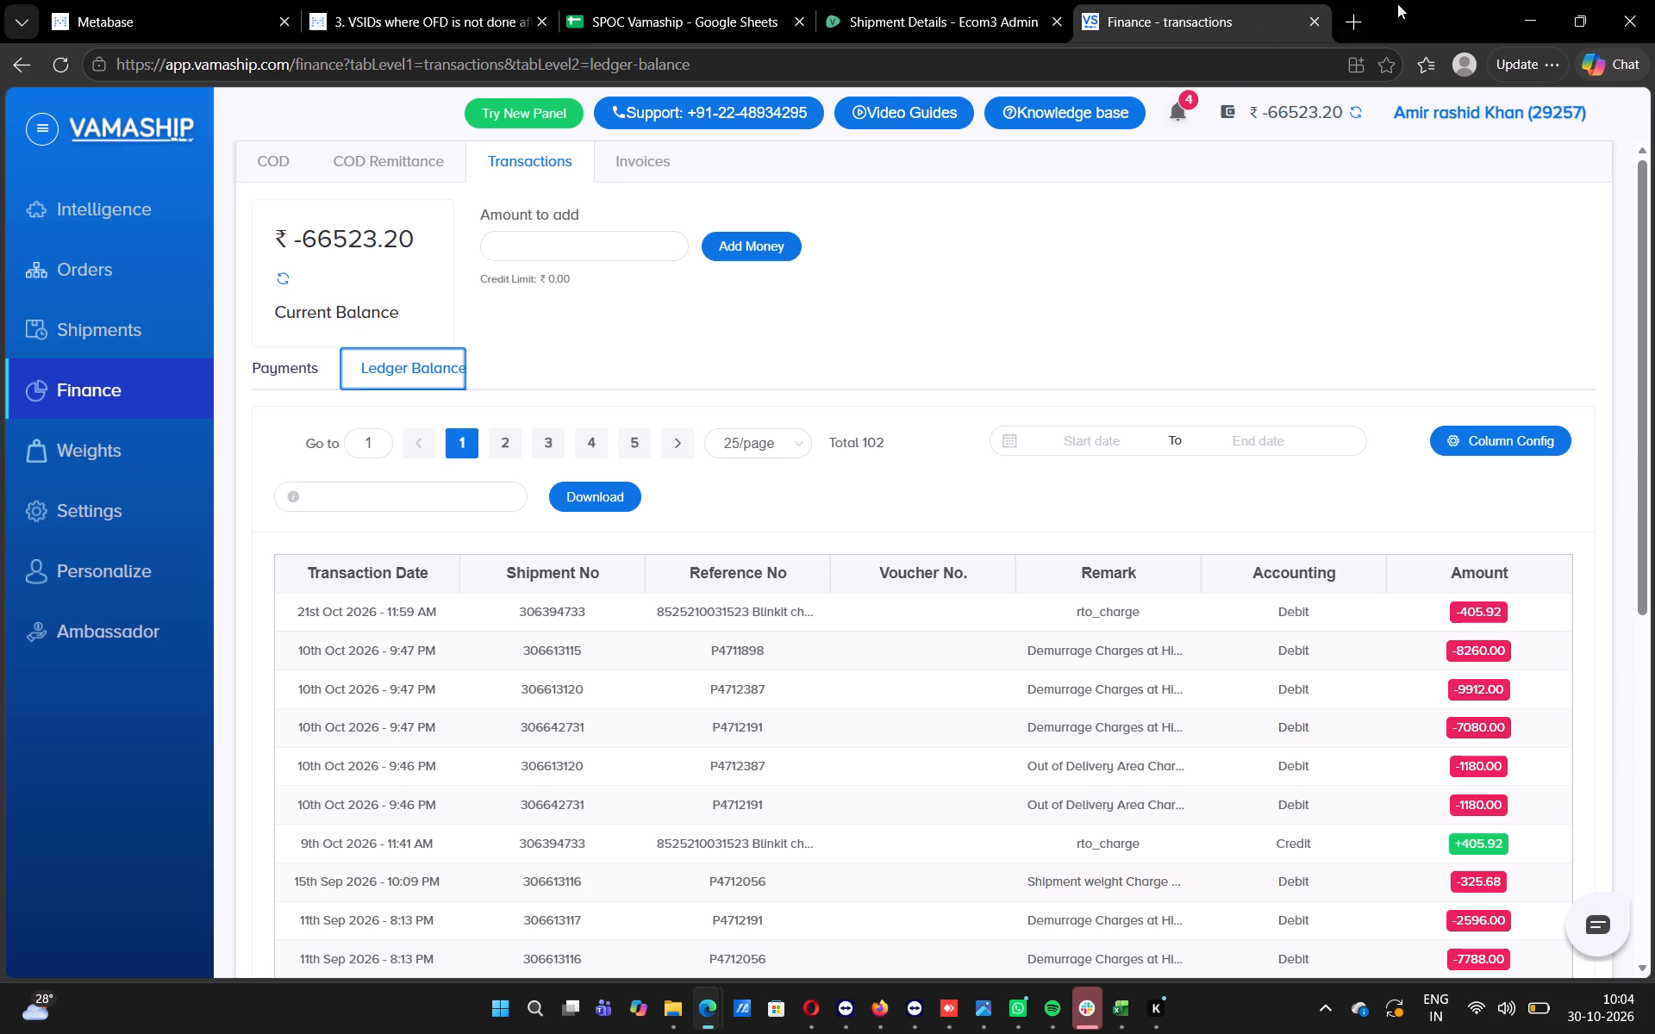
Open the Swiggy Partner App at partner.swiggy.com/food/complaints in a new browser tab.
left_click(1351, 24)
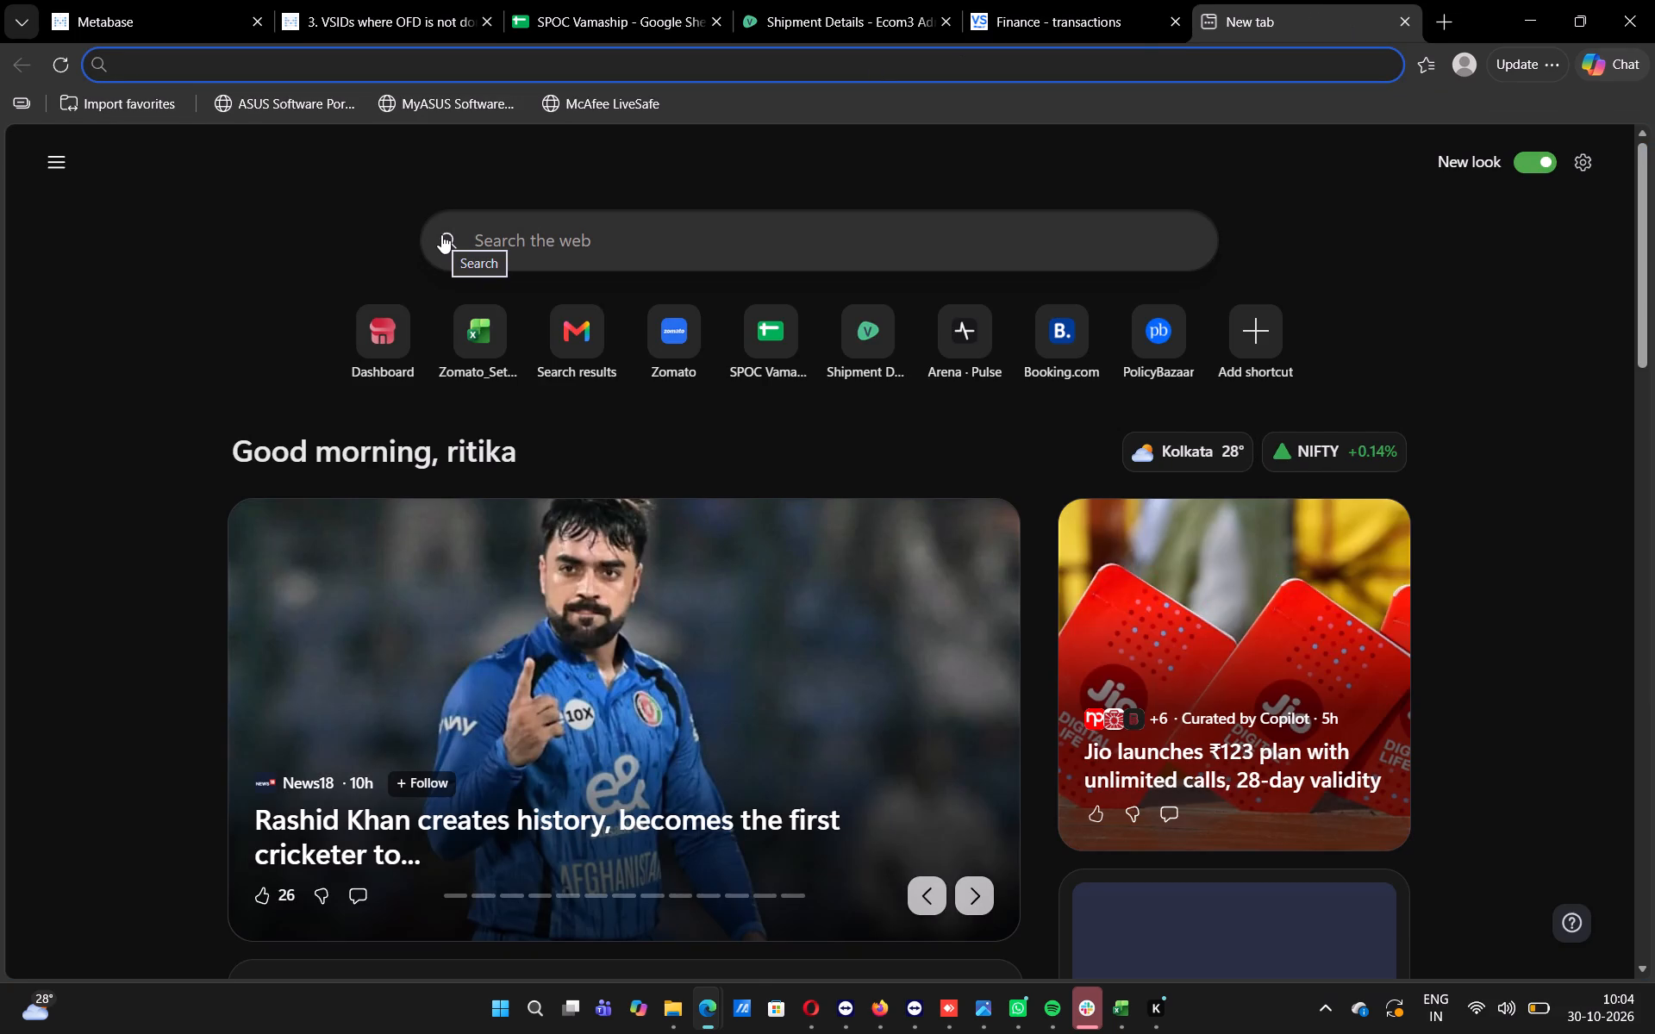
type("SWIGG")
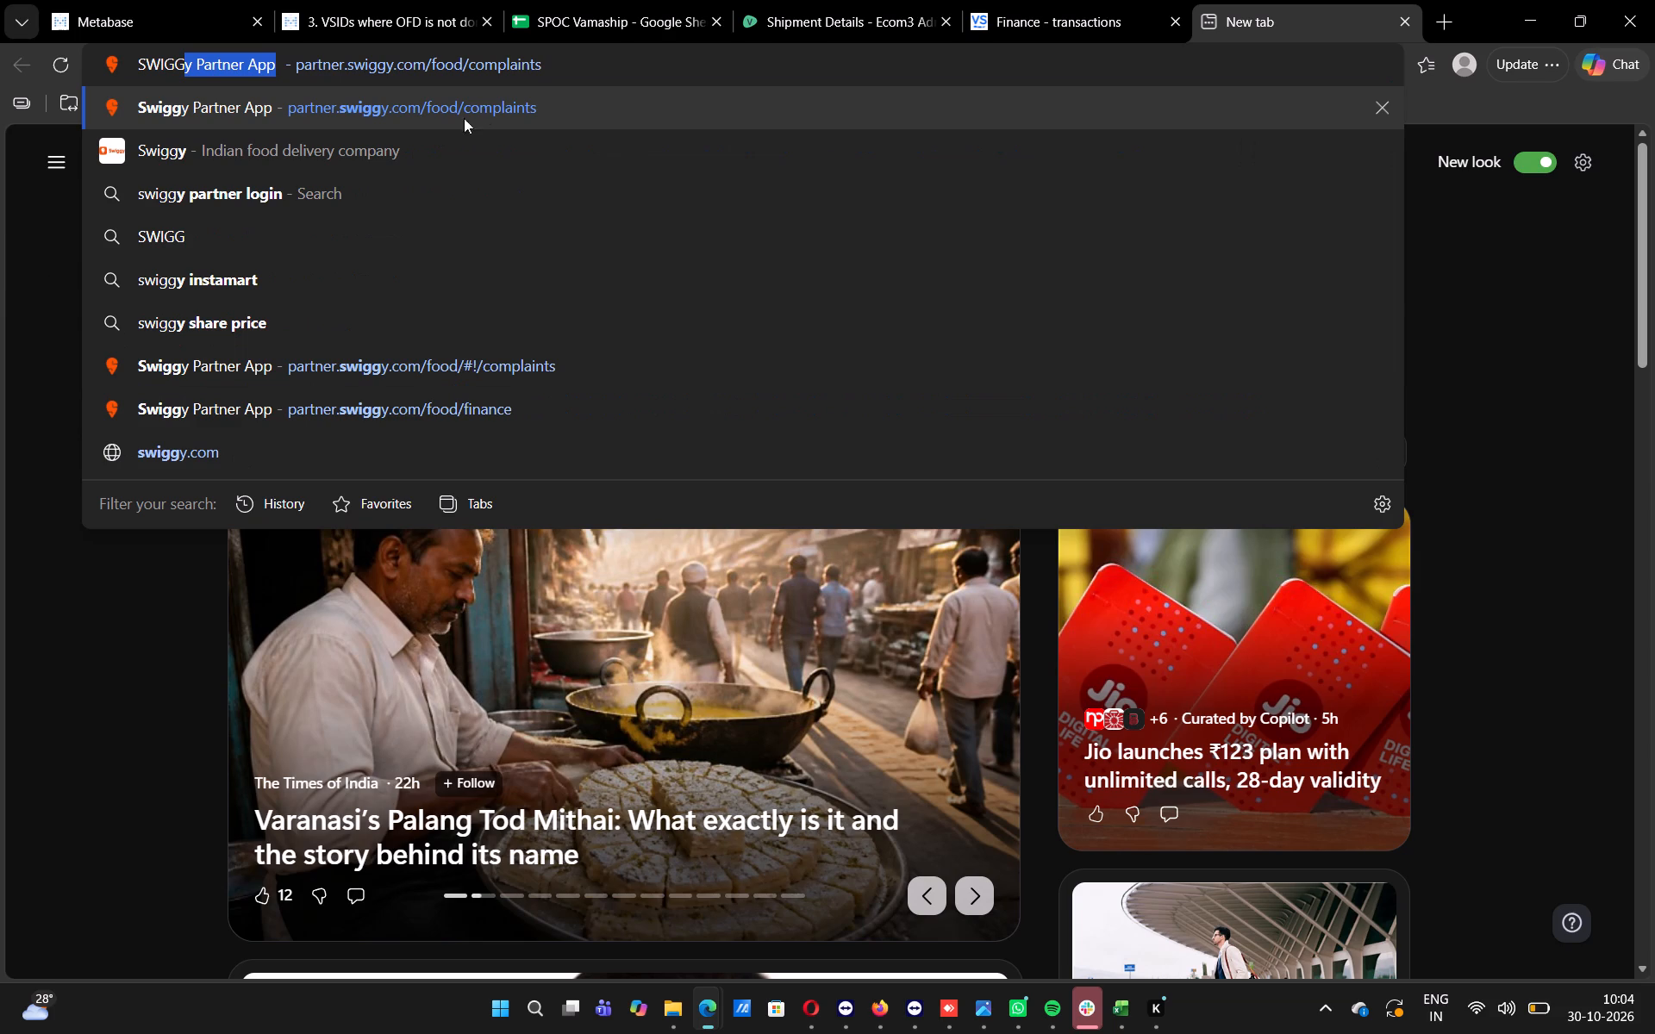
left_click(473, 102)
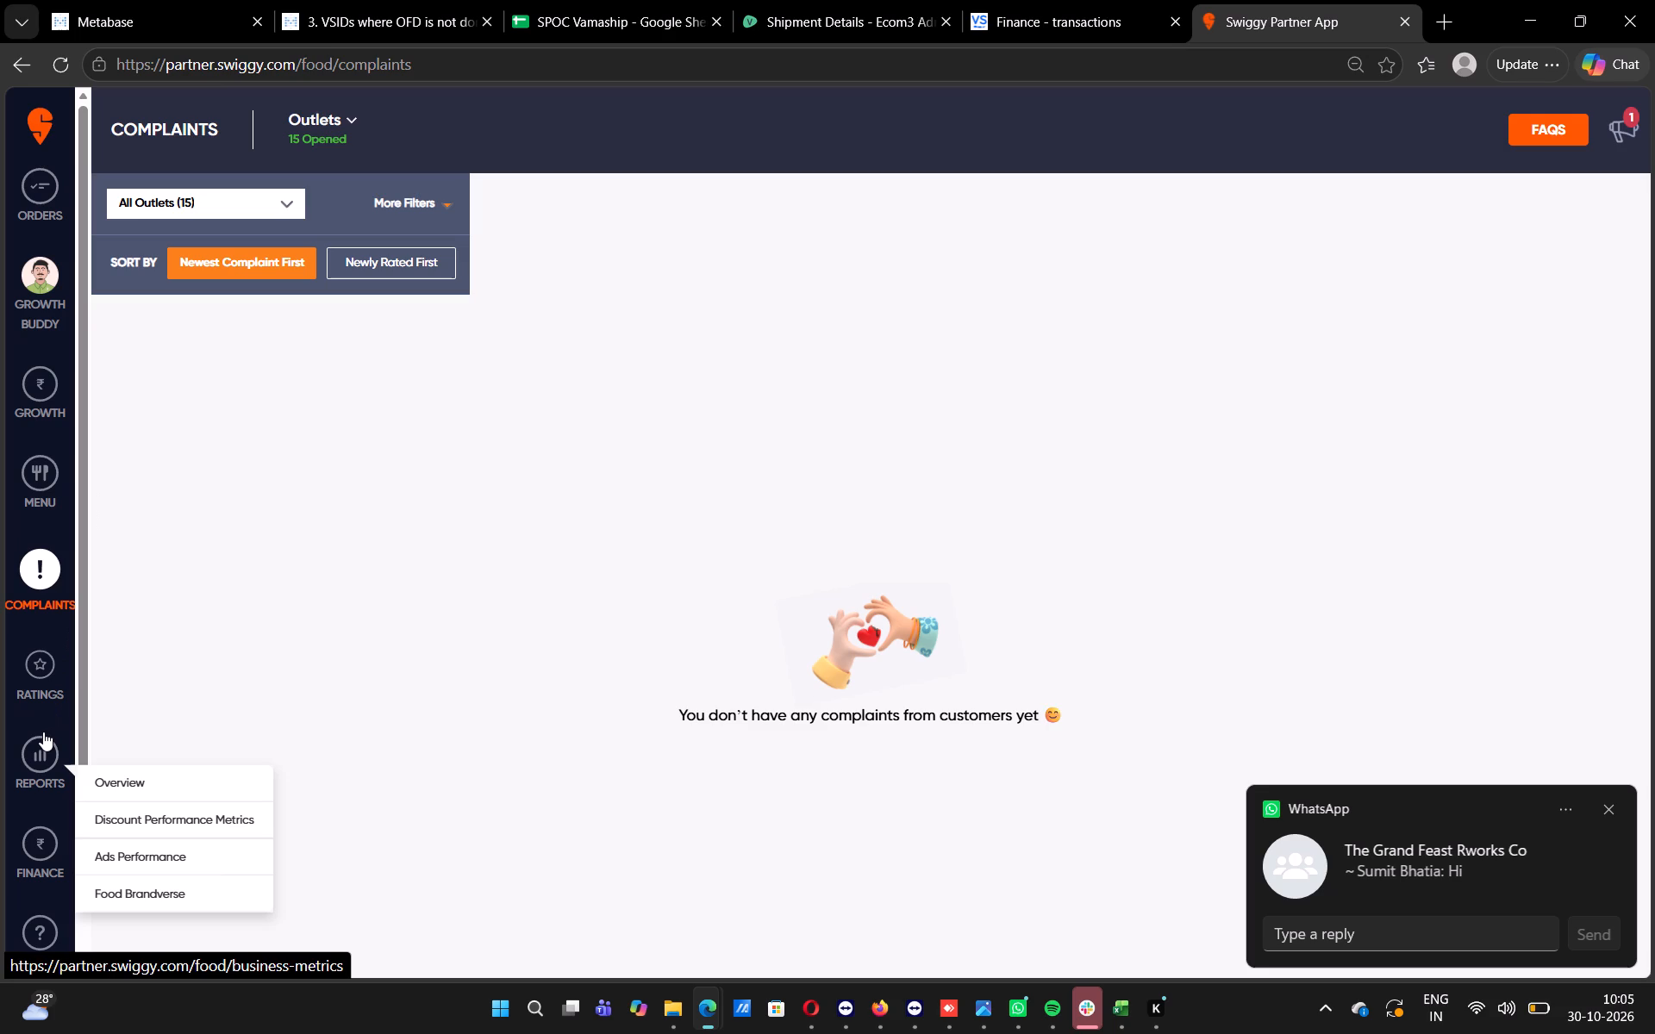
Open the outlet's menu details page.
left_click(37, 461)
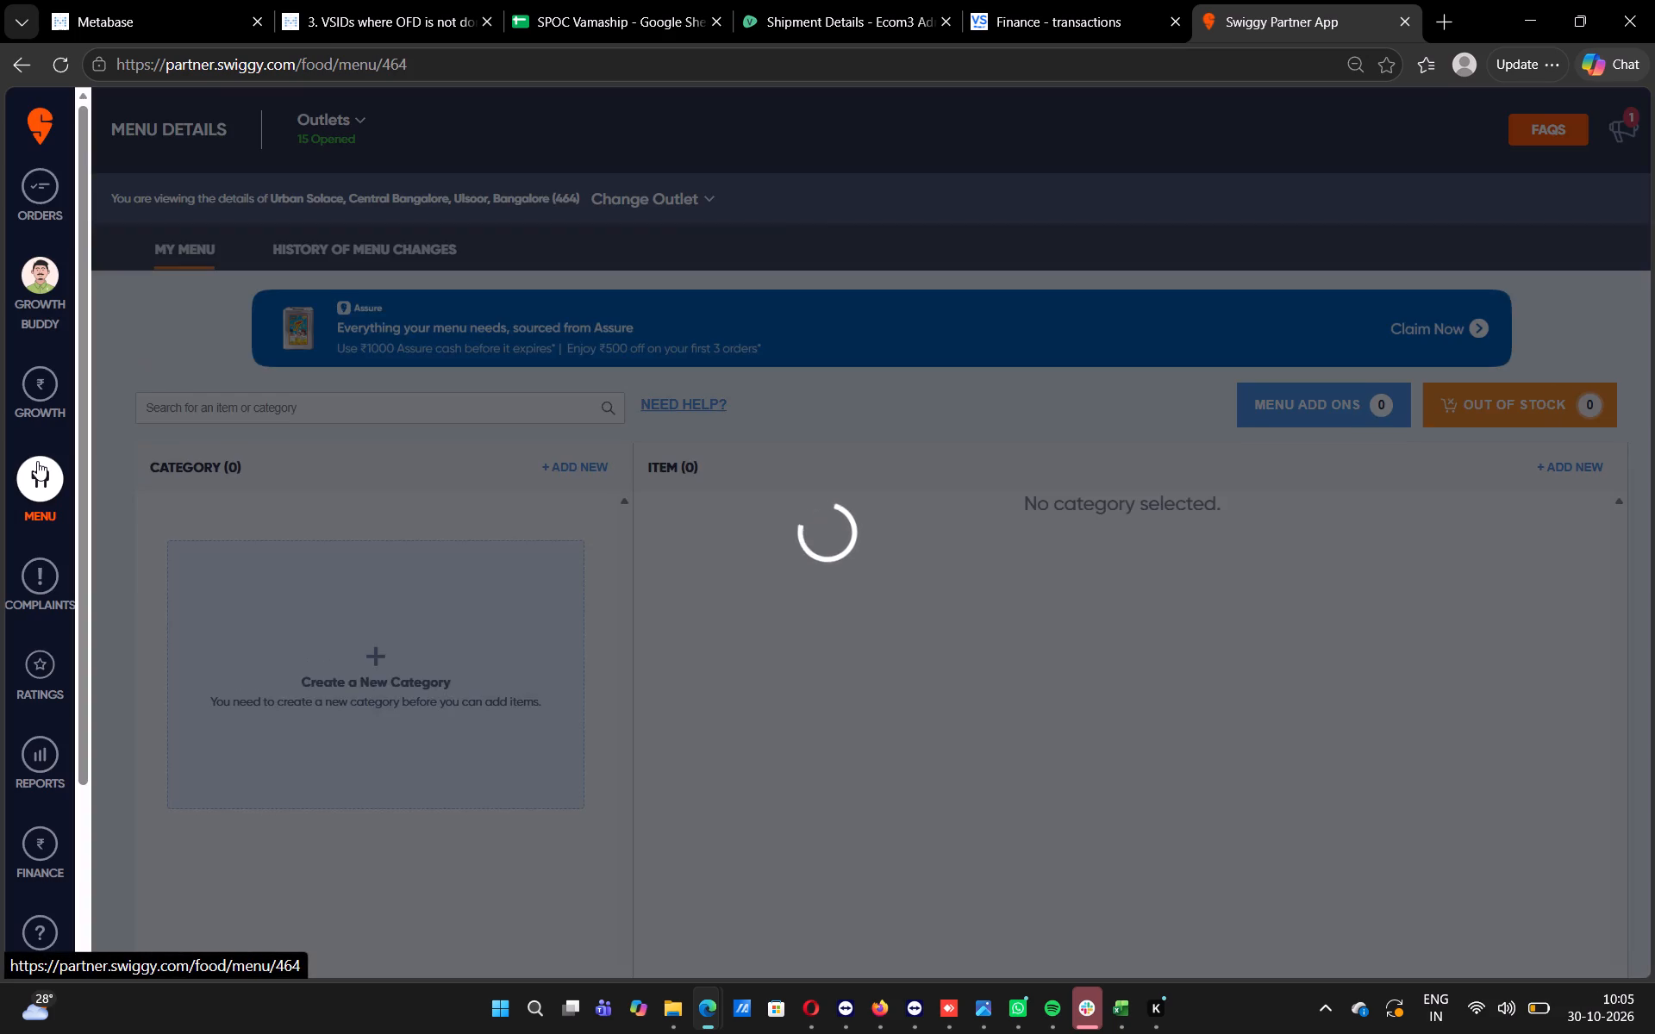
Open the Finance payout overview and bring up the outlet filter for choosing another restaurant.
left_click(46, 855)
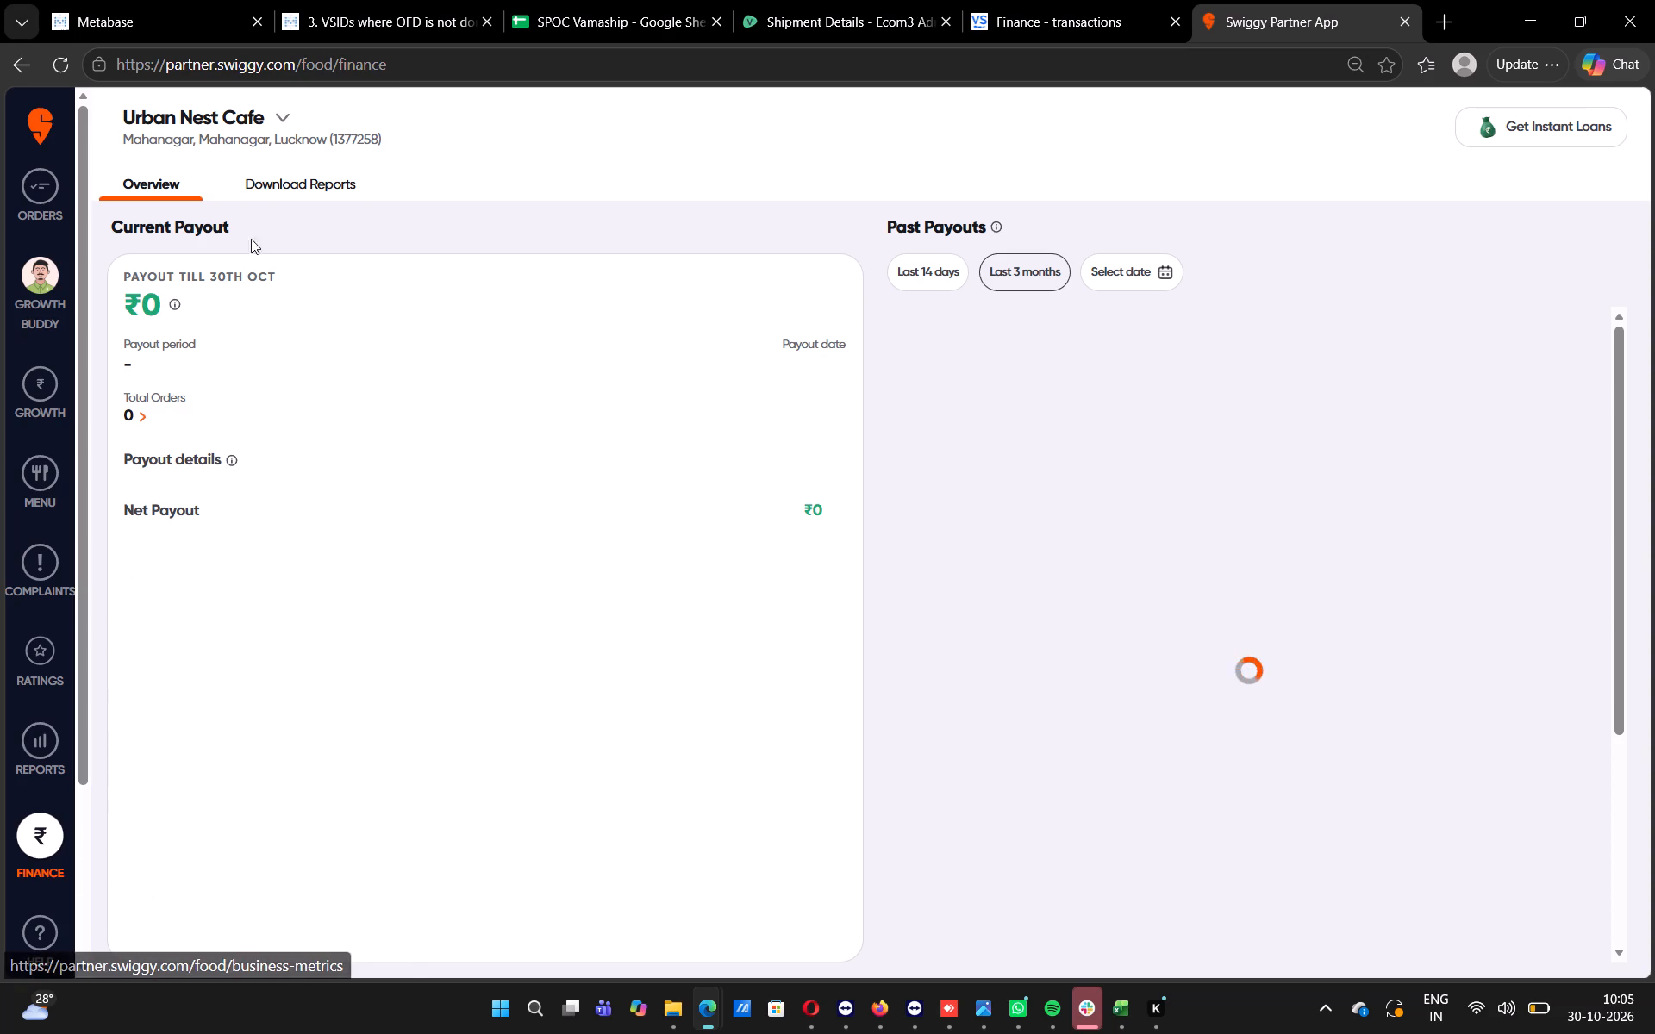
left_click(281, 117)
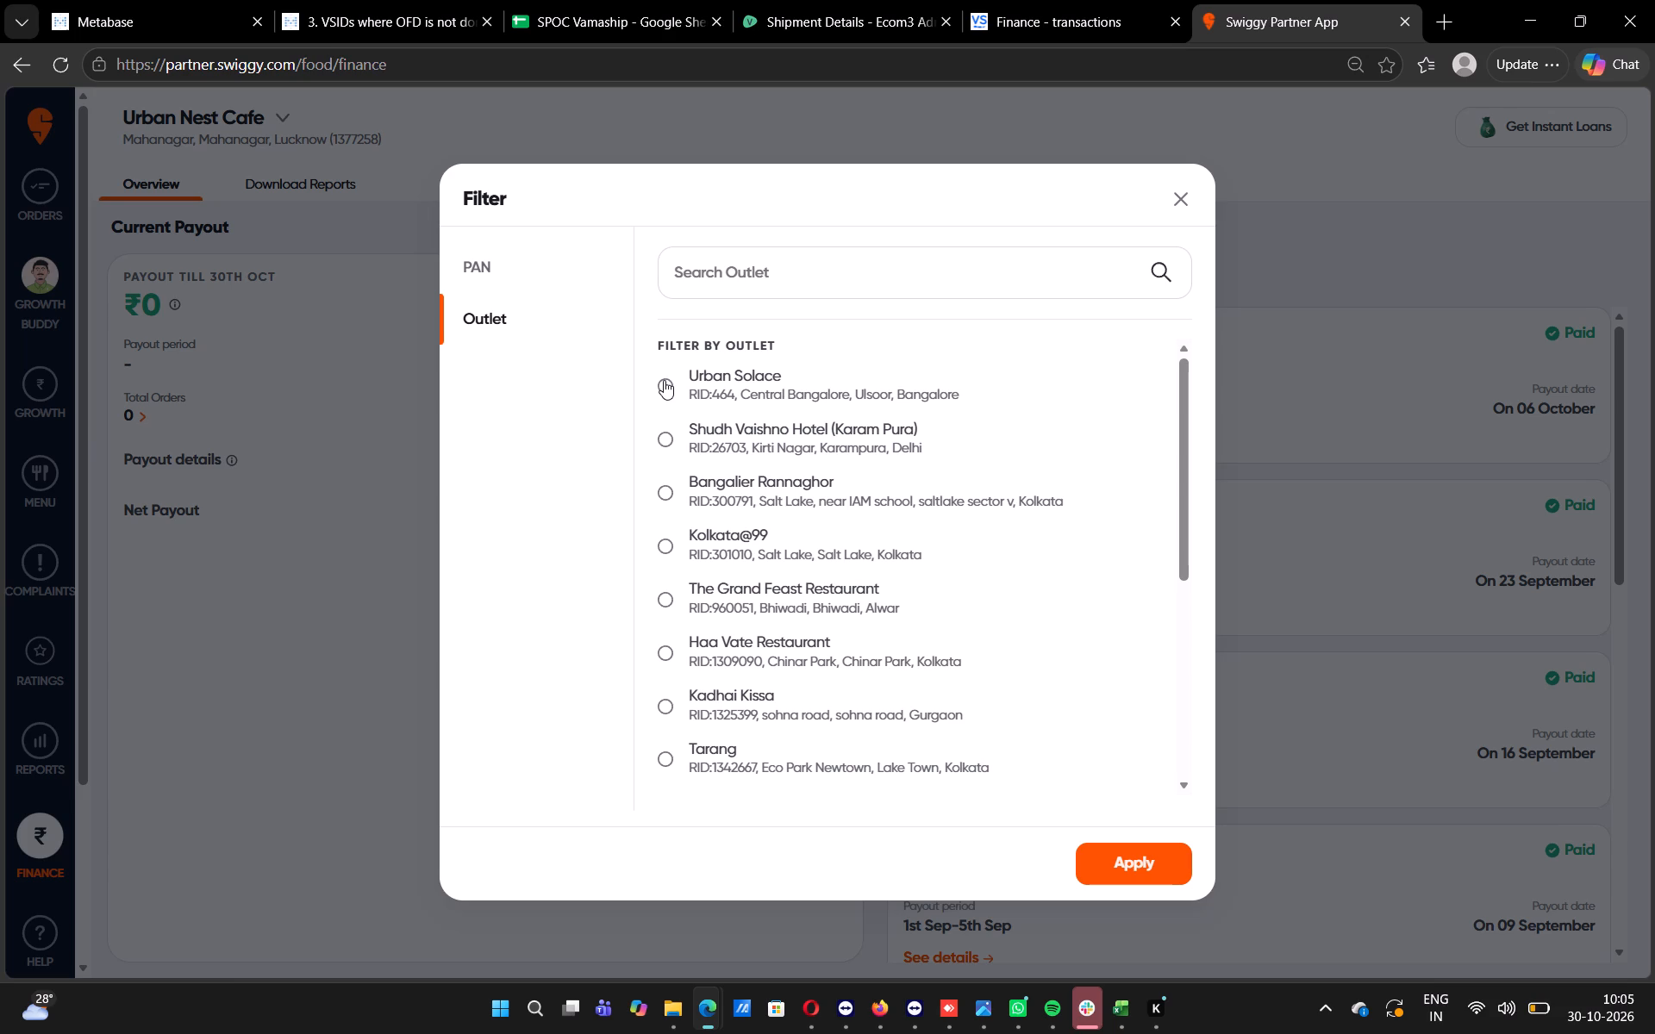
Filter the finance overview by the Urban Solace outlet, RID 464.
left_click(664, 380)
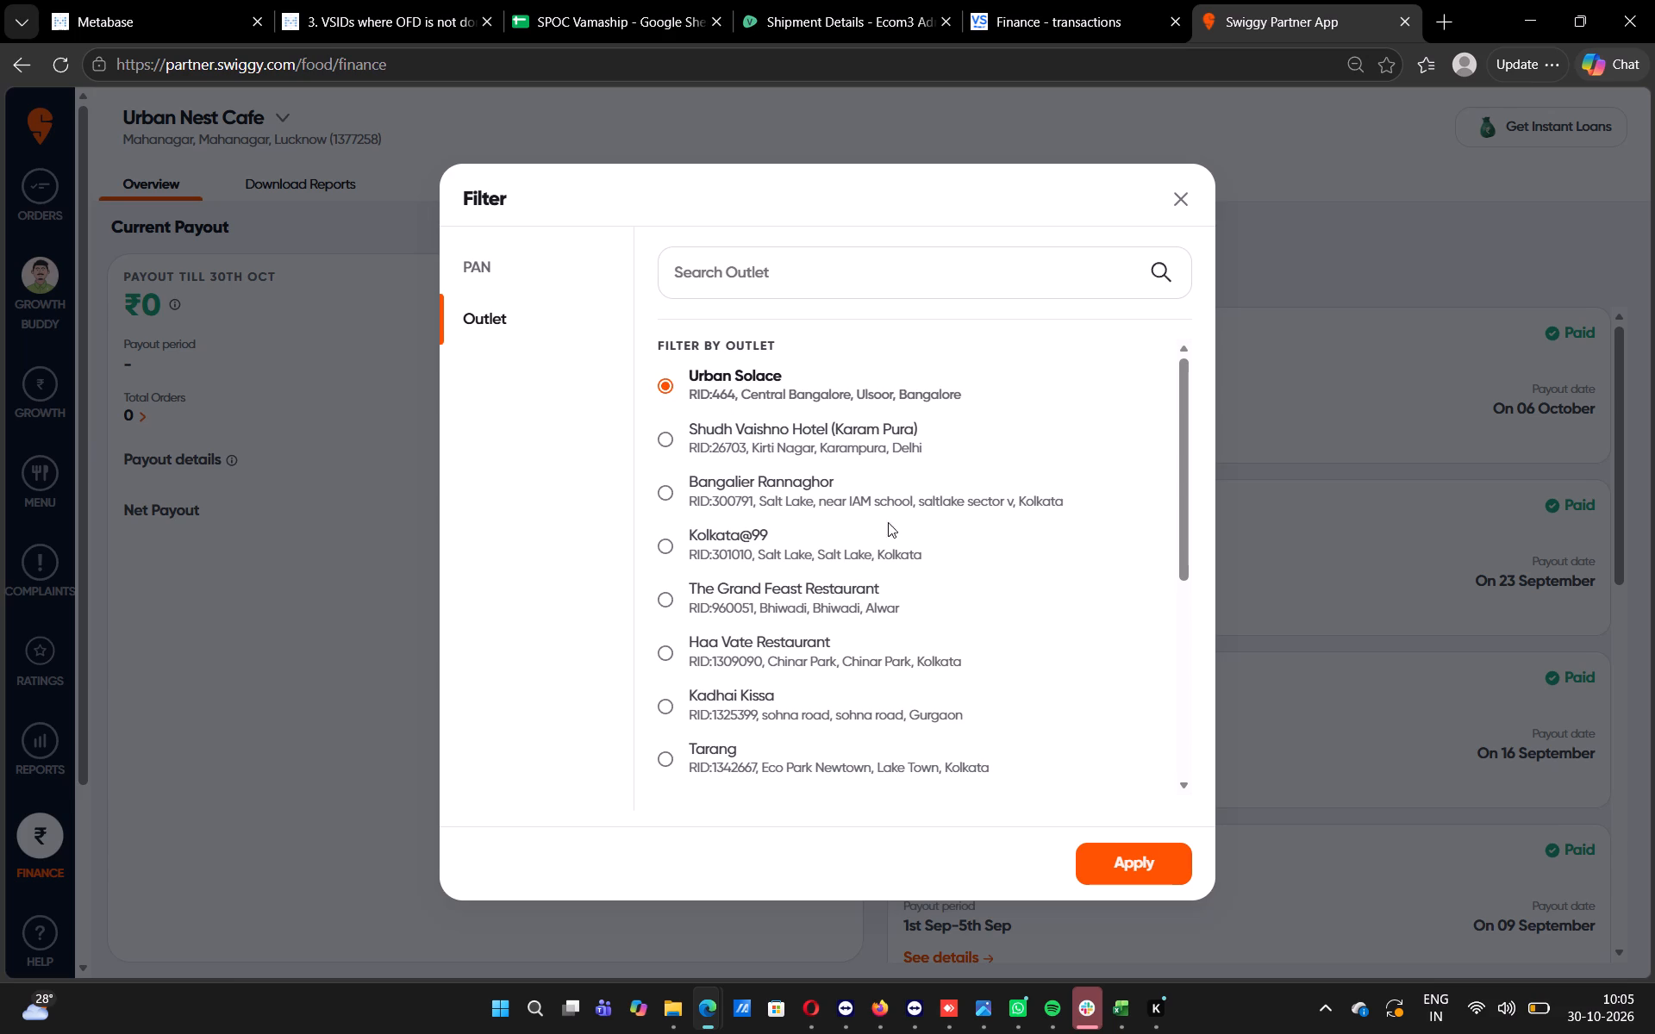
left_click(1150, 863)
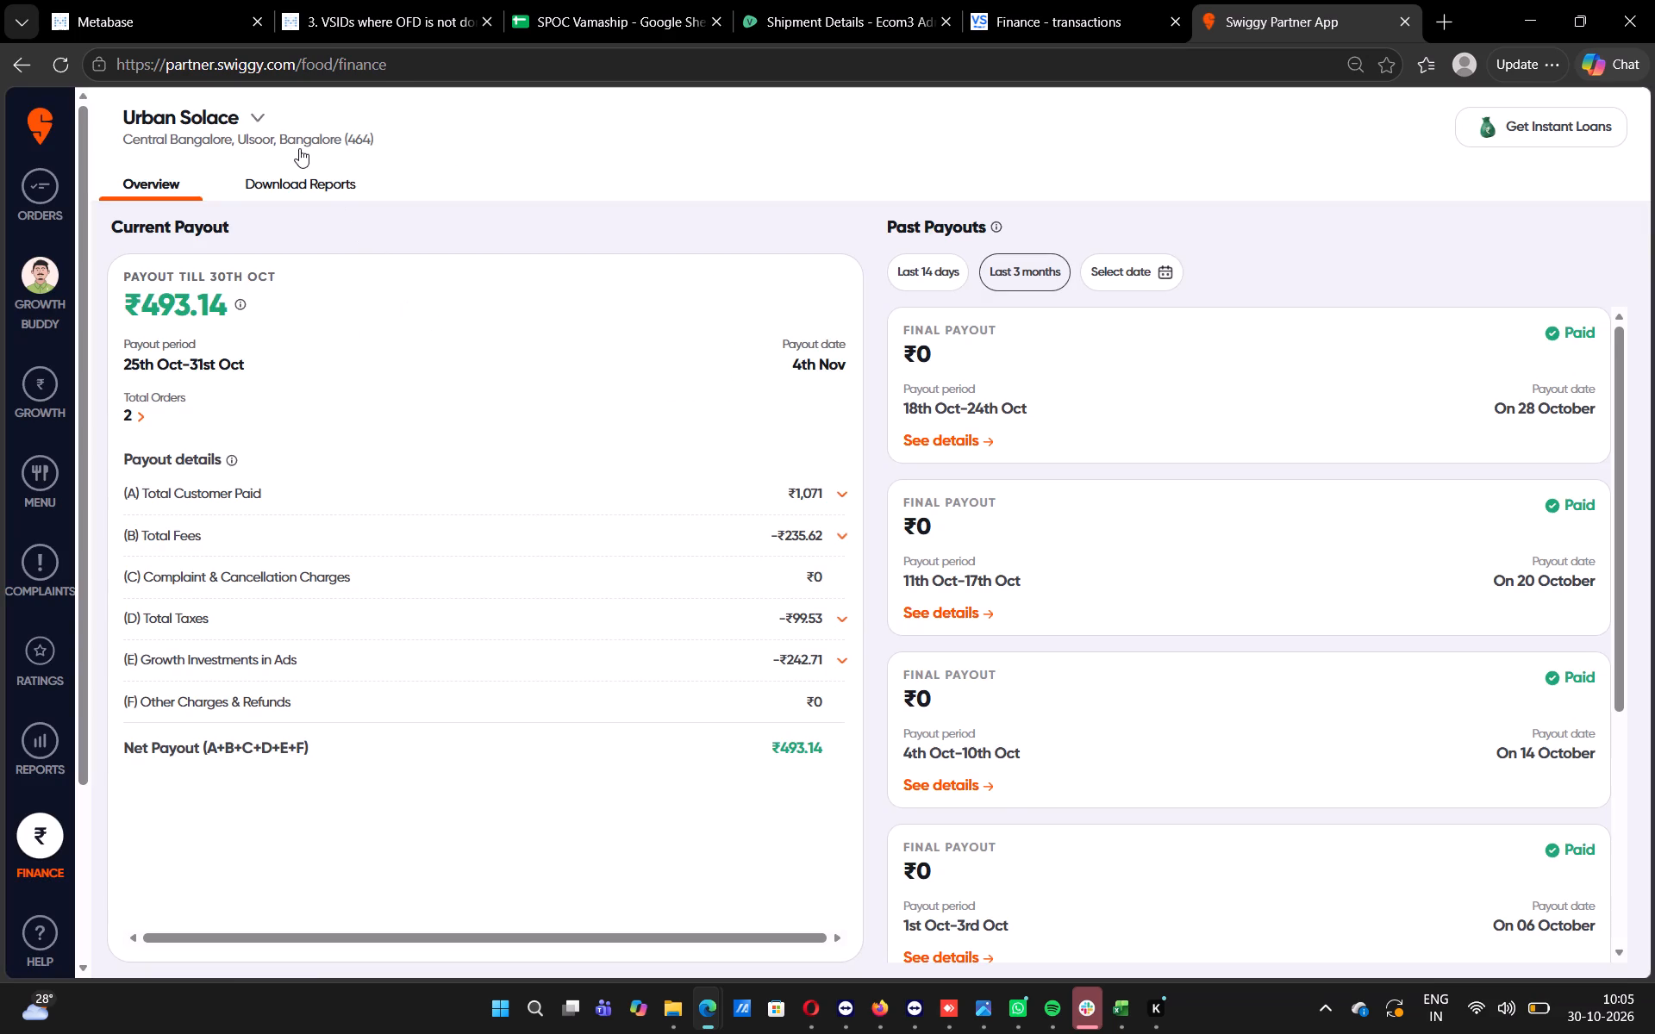
Search the outlet filter for MOM and apply the Momoland outlet, RID 1419596, to the finance overview.
left_click(260, 118)
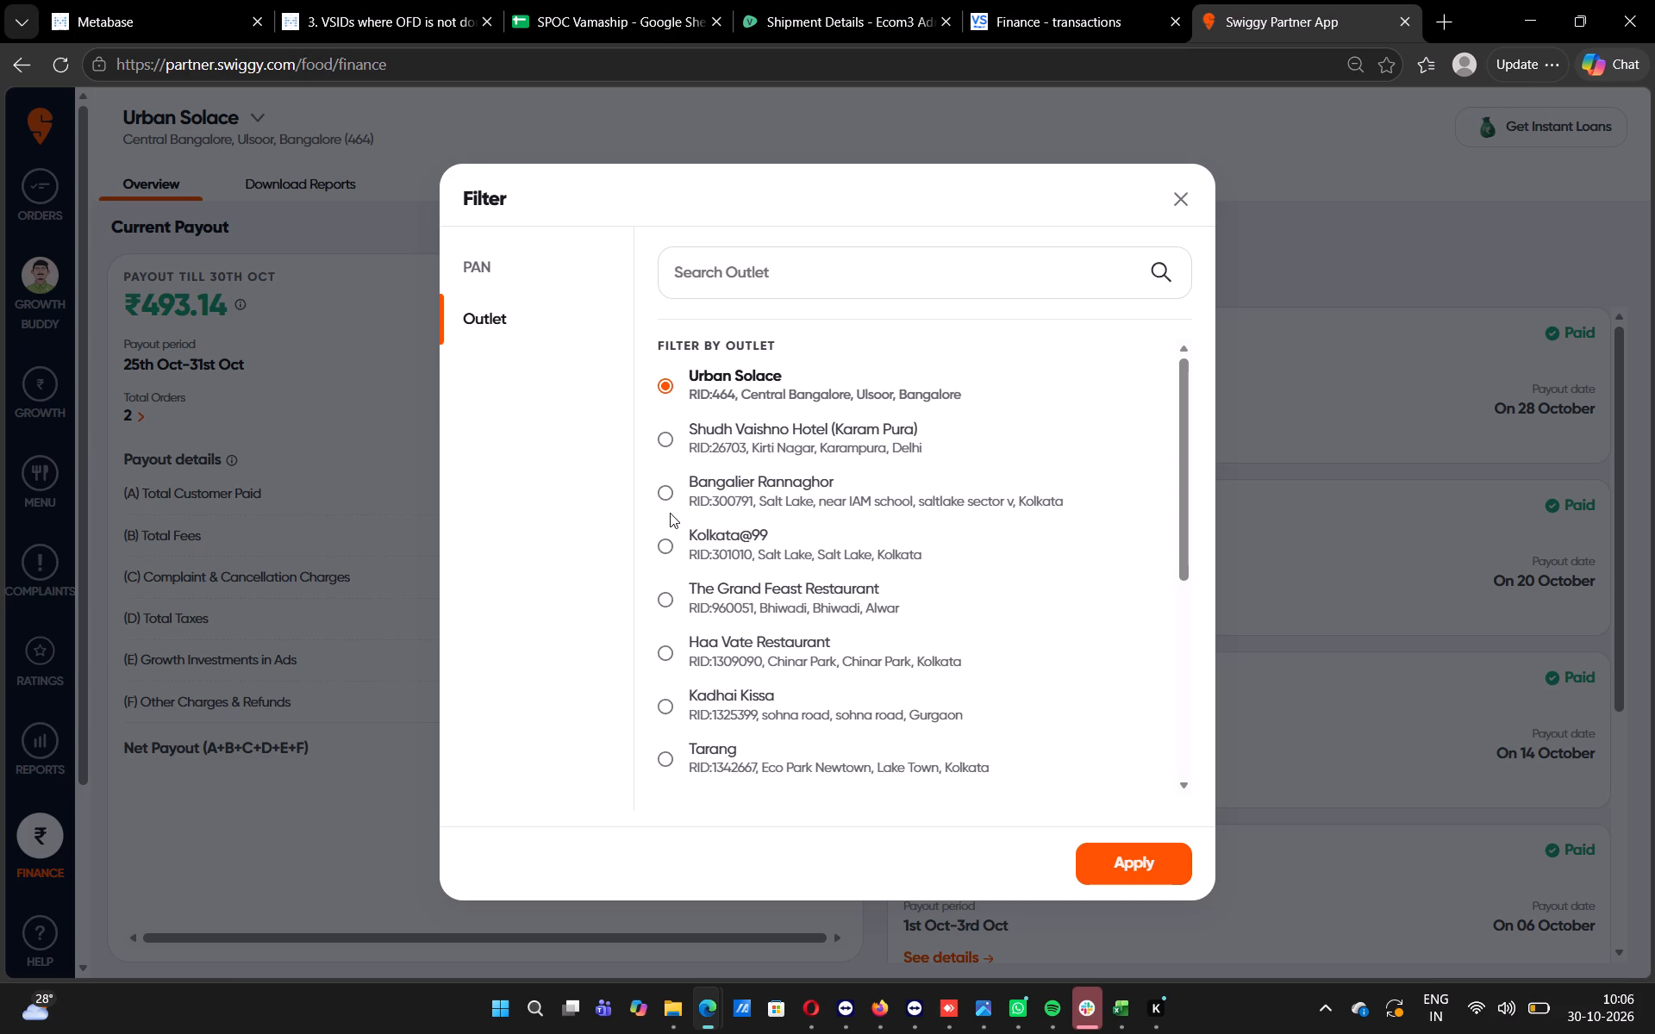
left_click(665, 765)
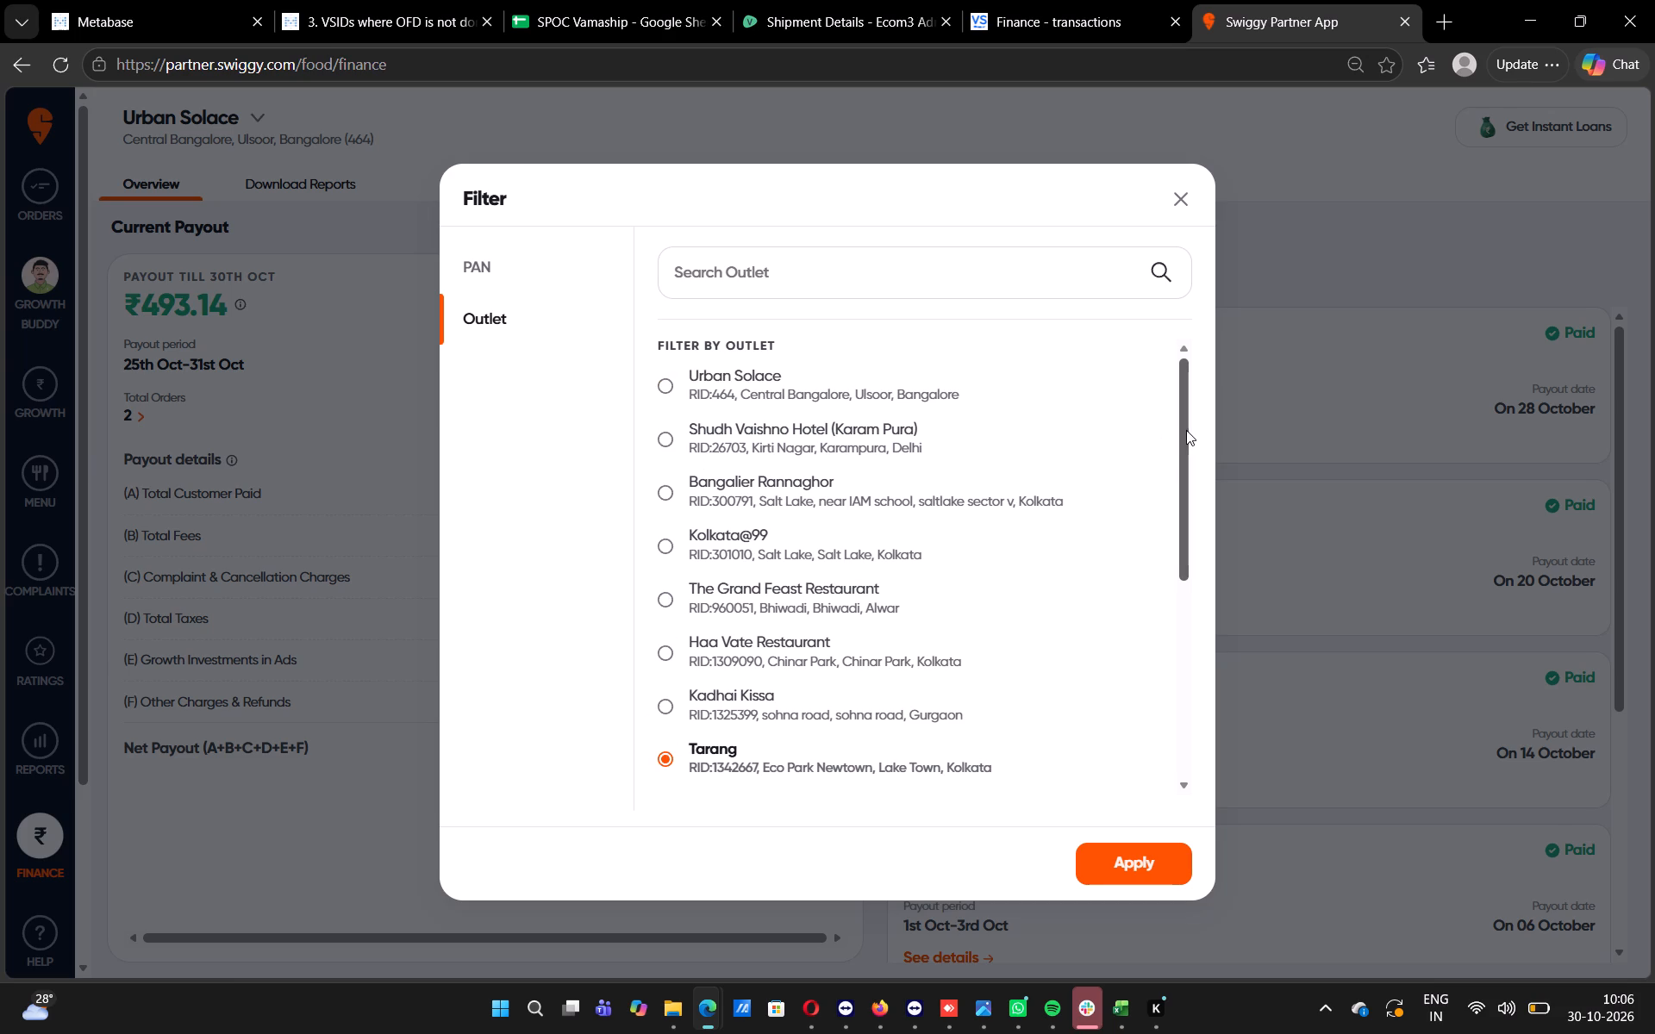
left_click_drag(1186, 430, 1188, 676)
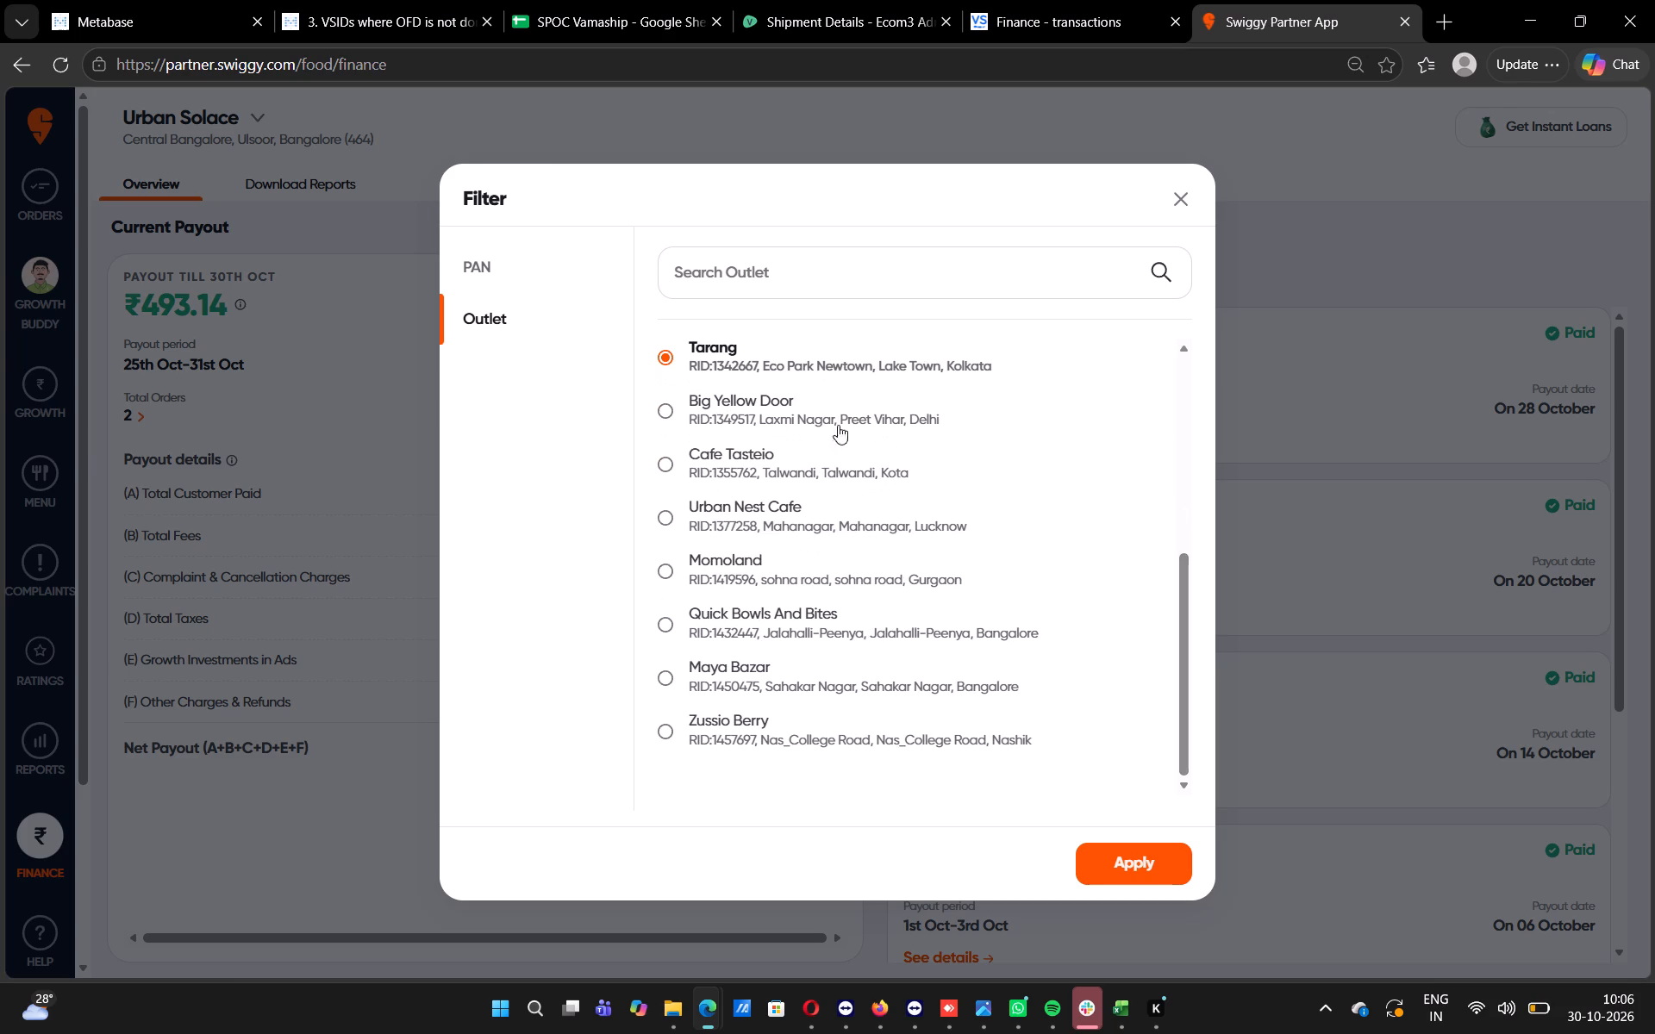
left_click(737, 275)
type("MOM")
left_click(657, 452)
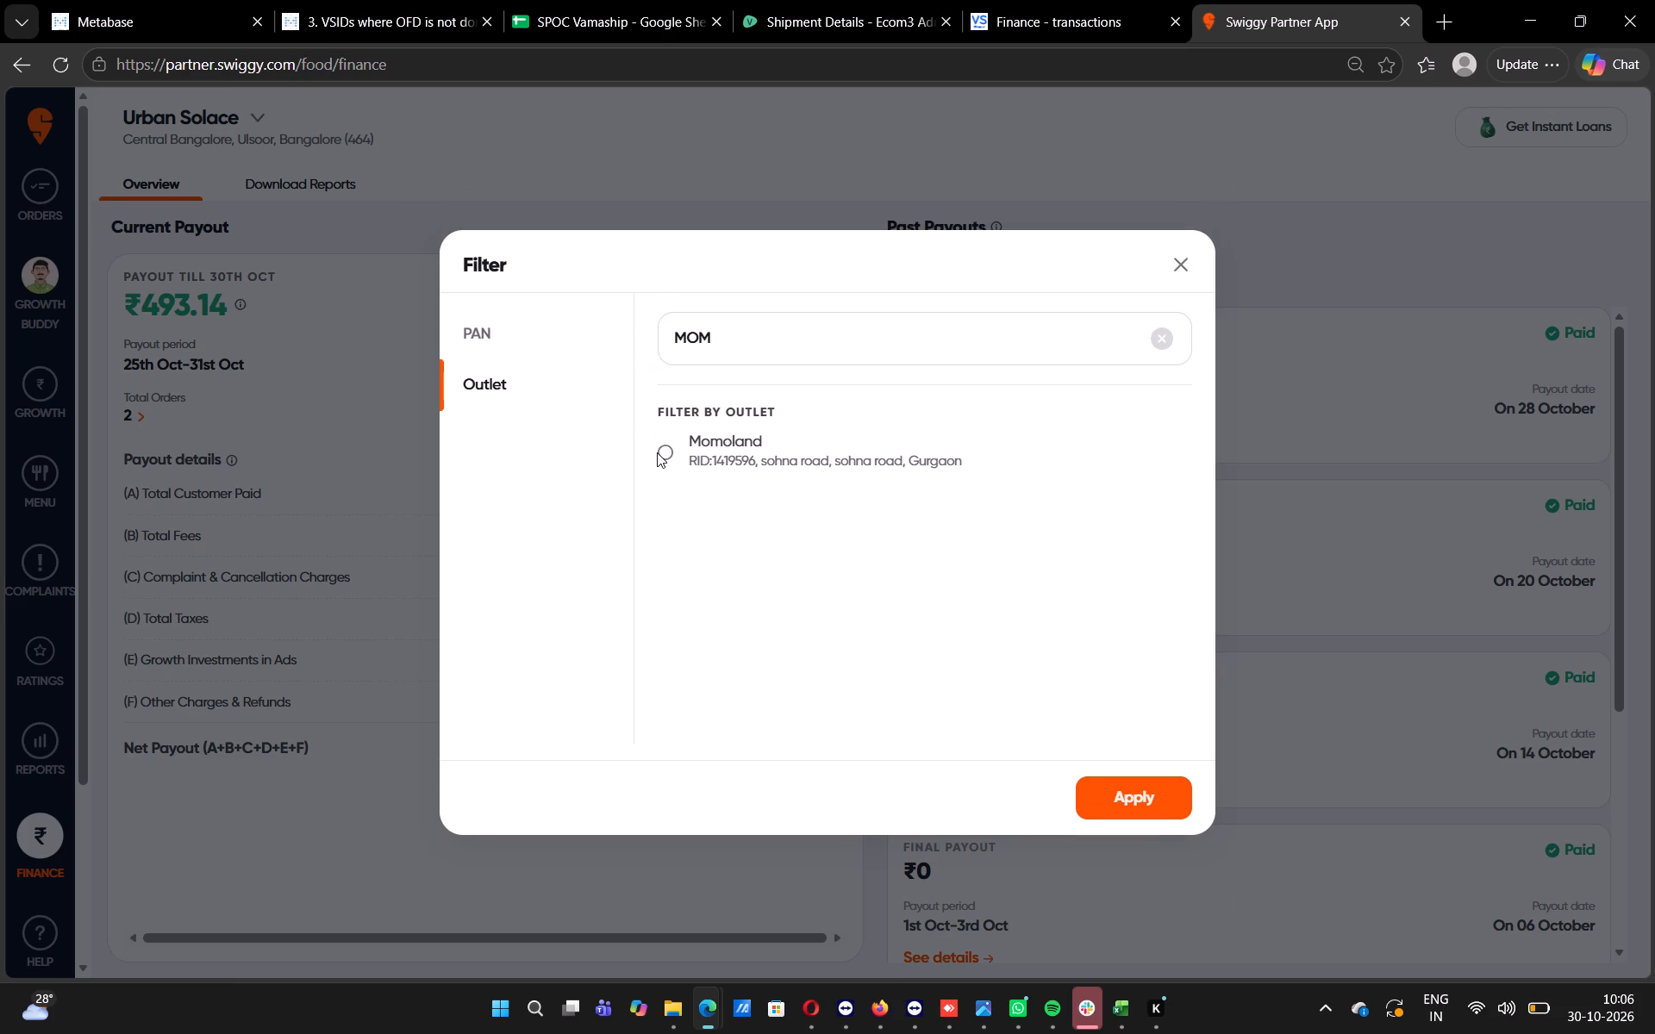
left_click(670, 456)
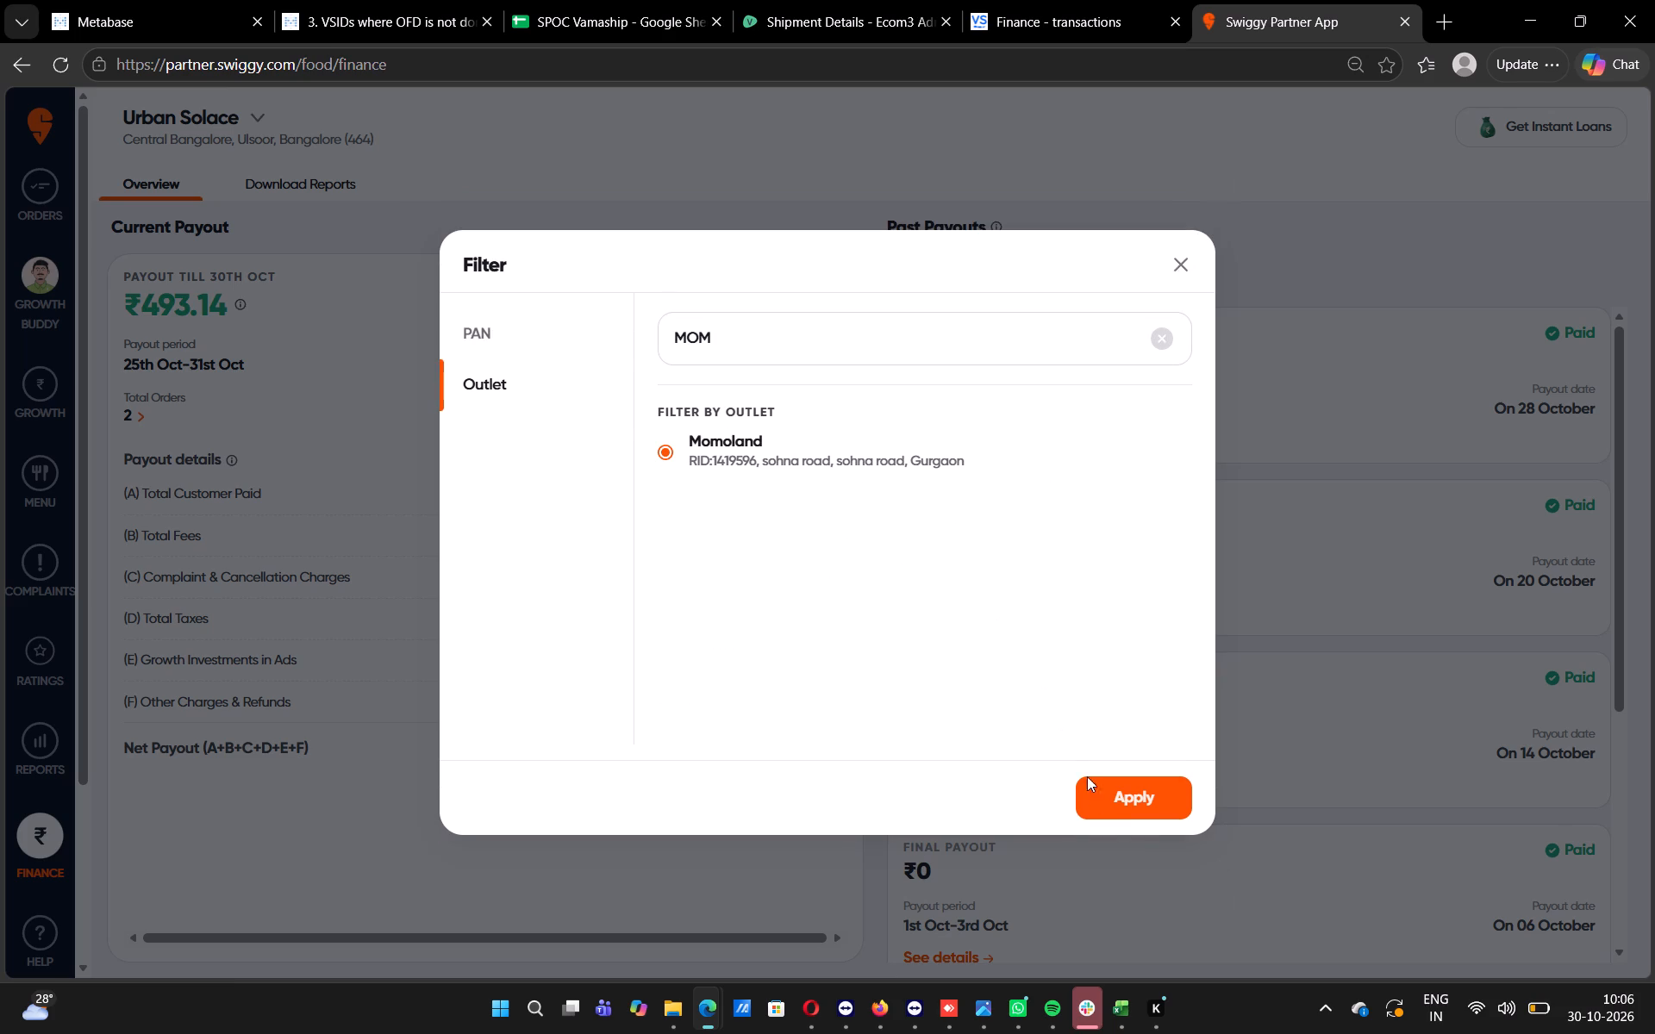
left_click(1115, 801)
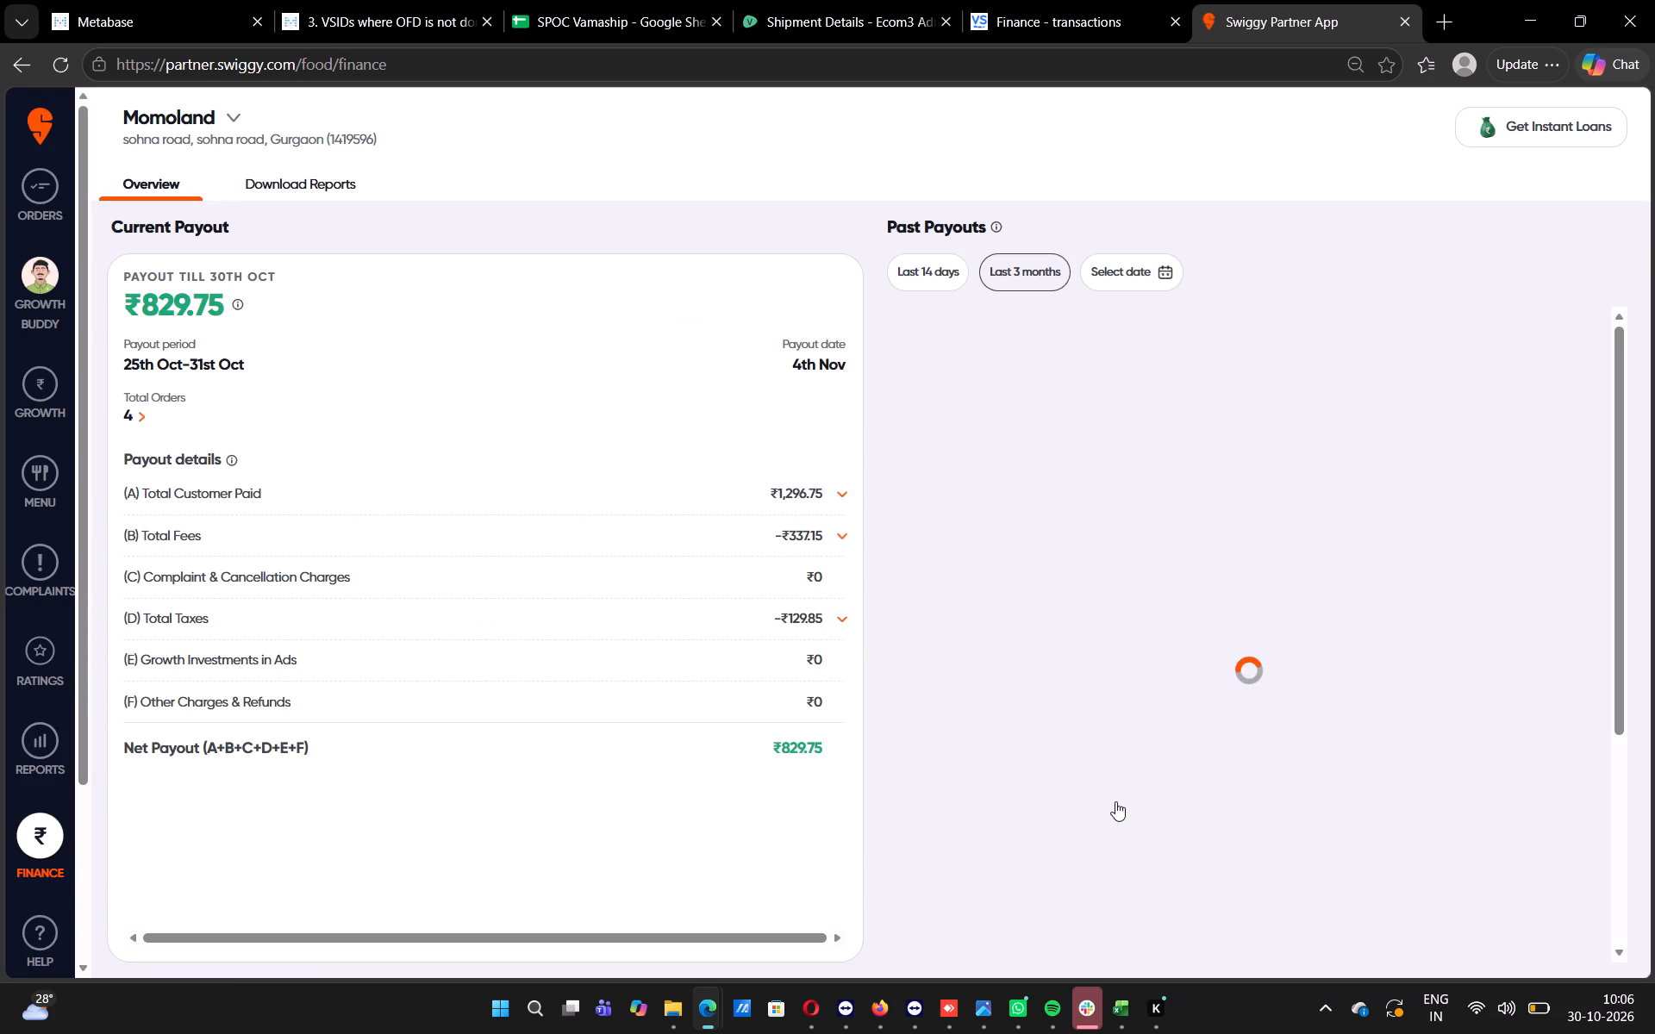
Open Momoland's past payout for 18th Oct-24th Oct and download its Payout Annexures report.
left_click(948, 440)
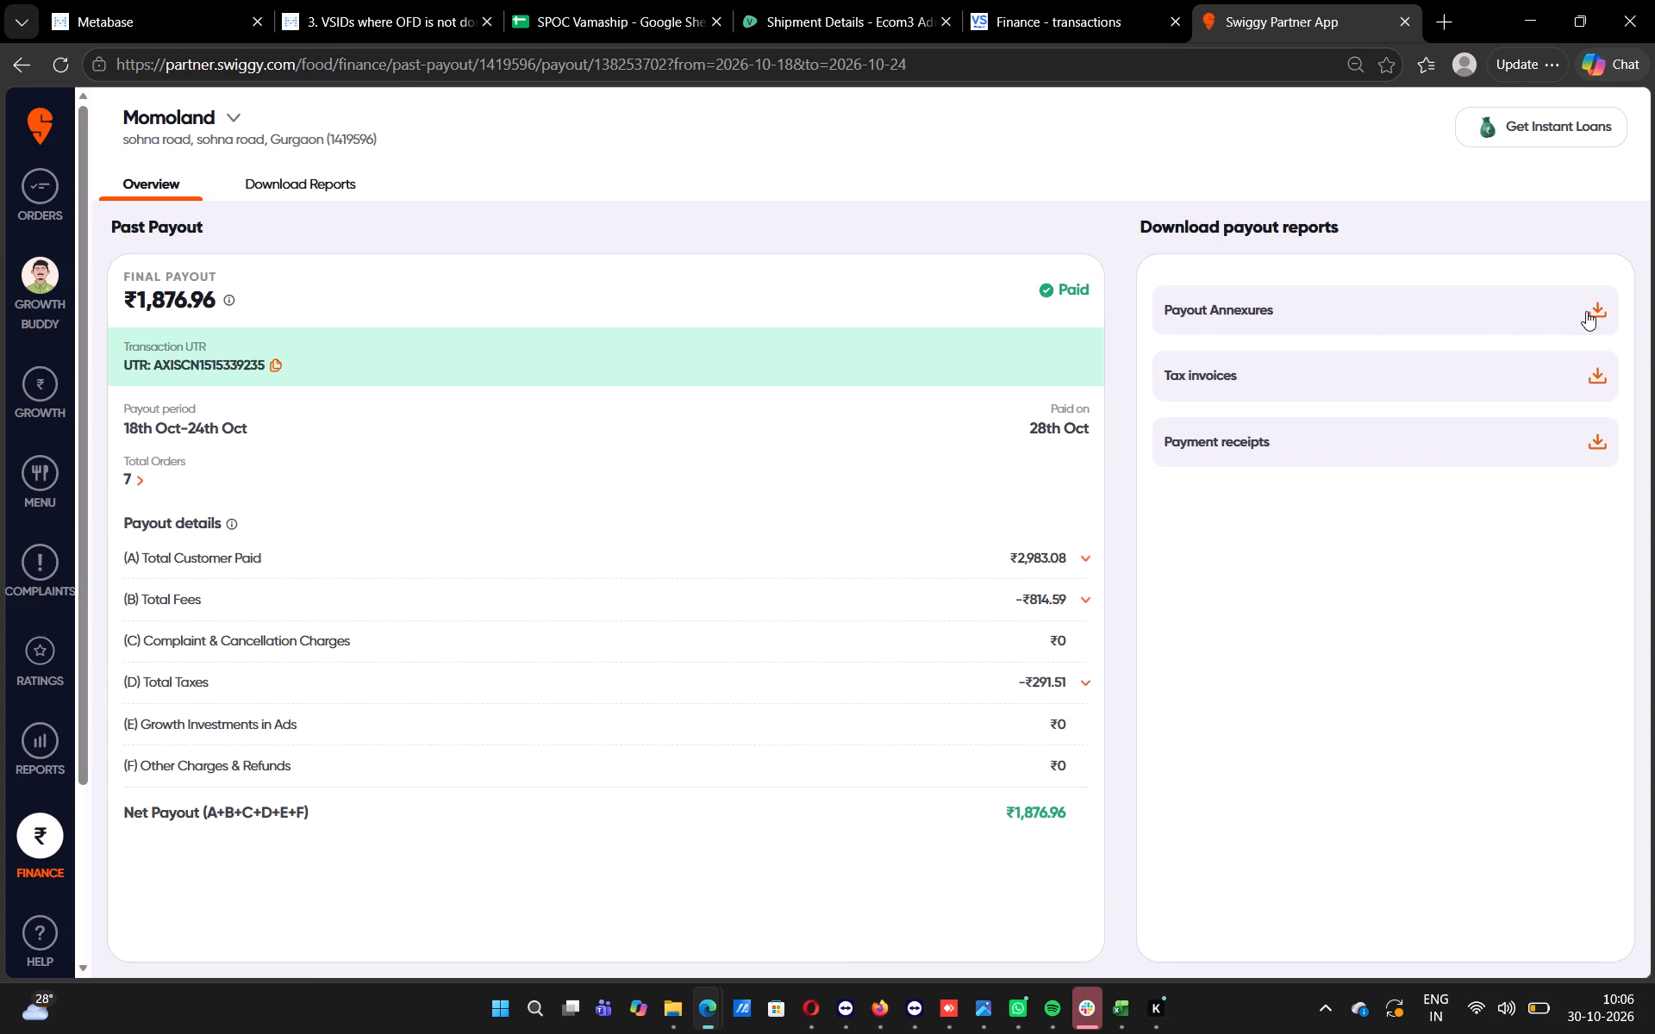
left_click(1586, 311)
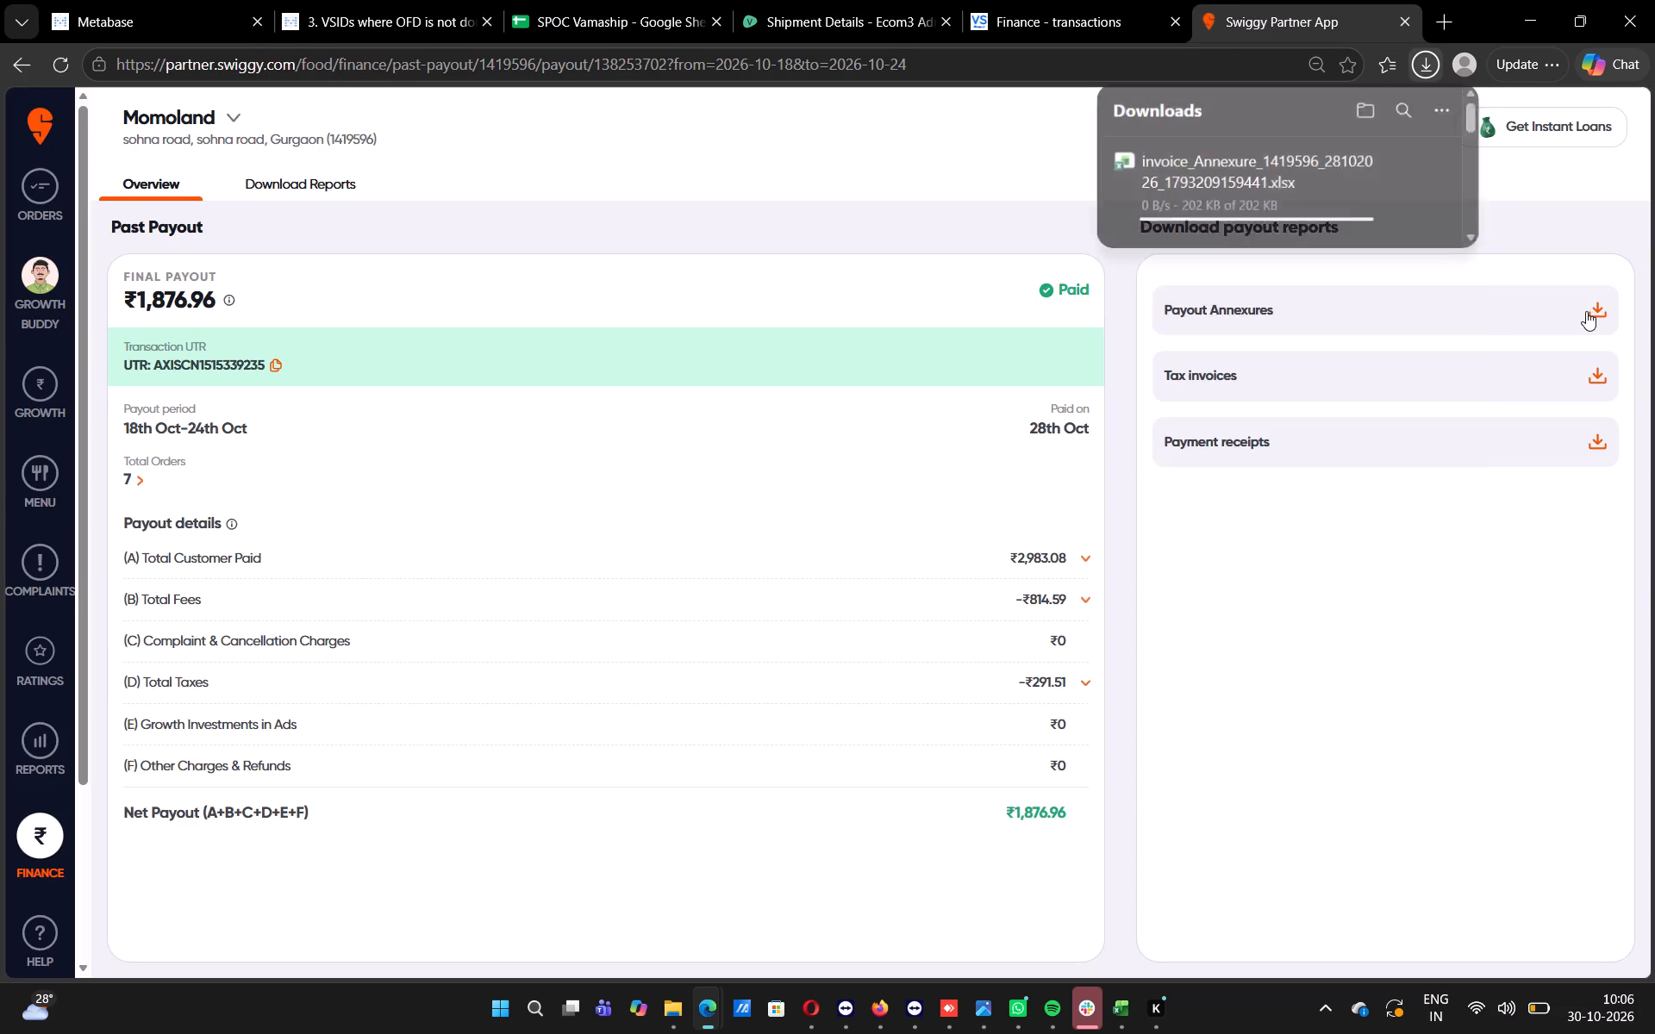
Show the downloaded invoice_Annexure_1419596 file in its folder and open it in Excel.
left_click(1388, 184)
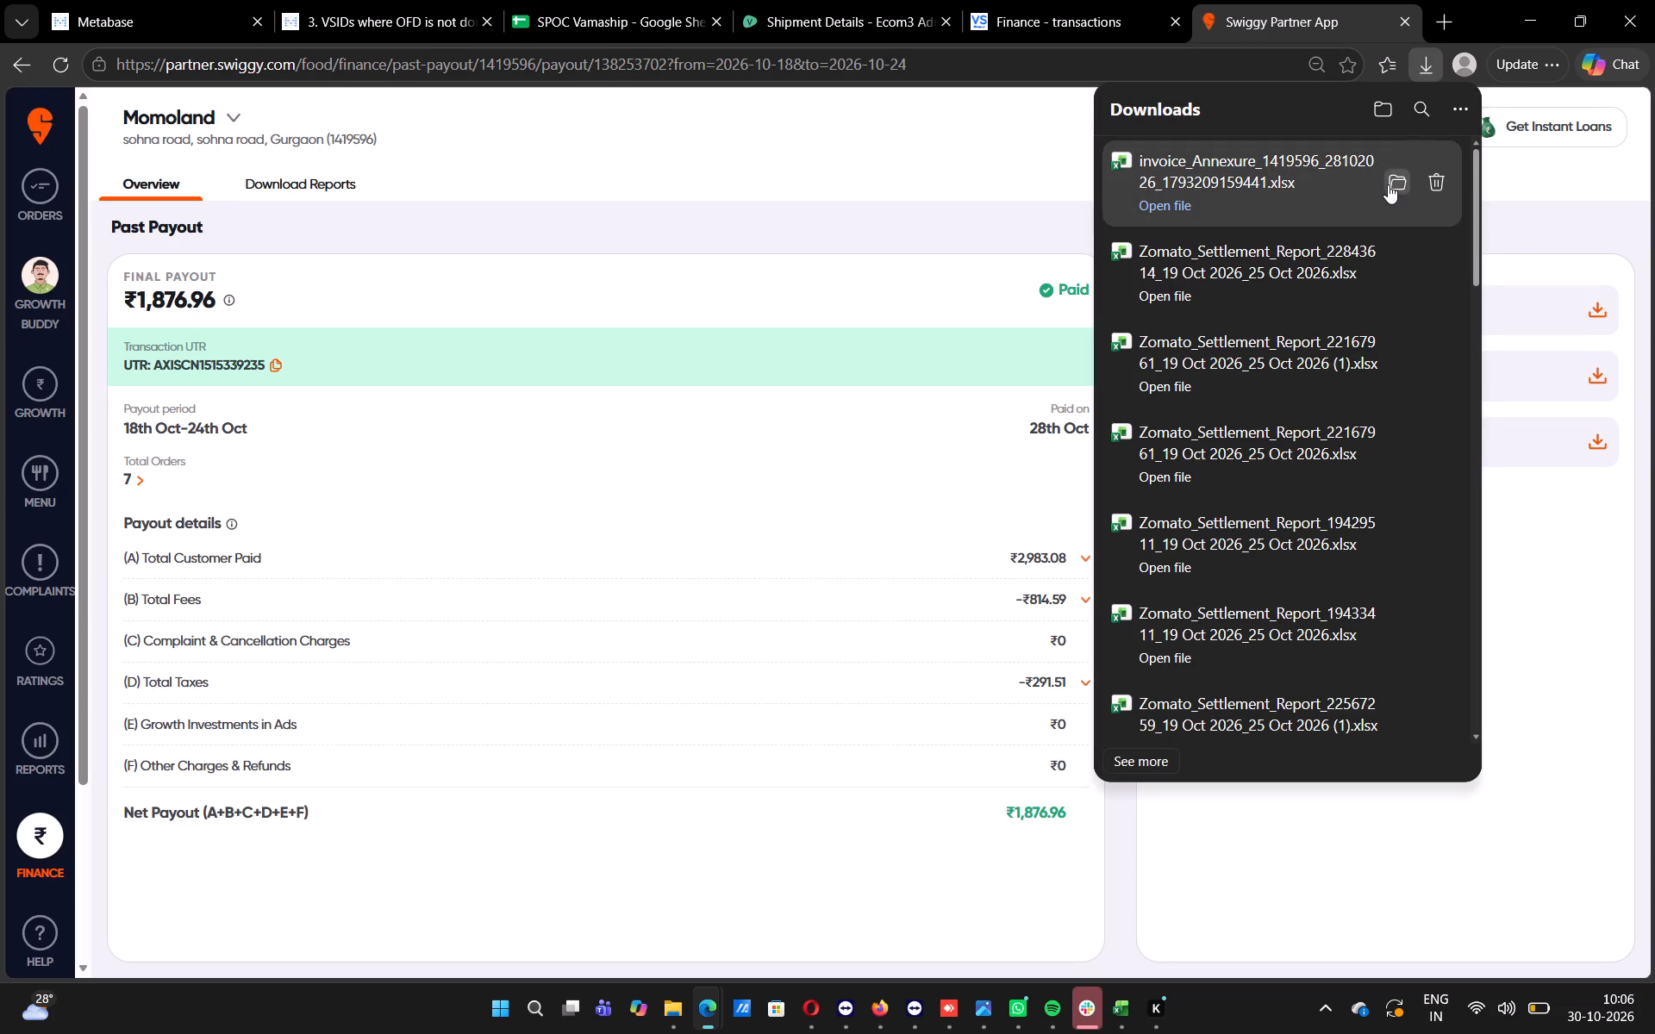
double_click(600, 215)
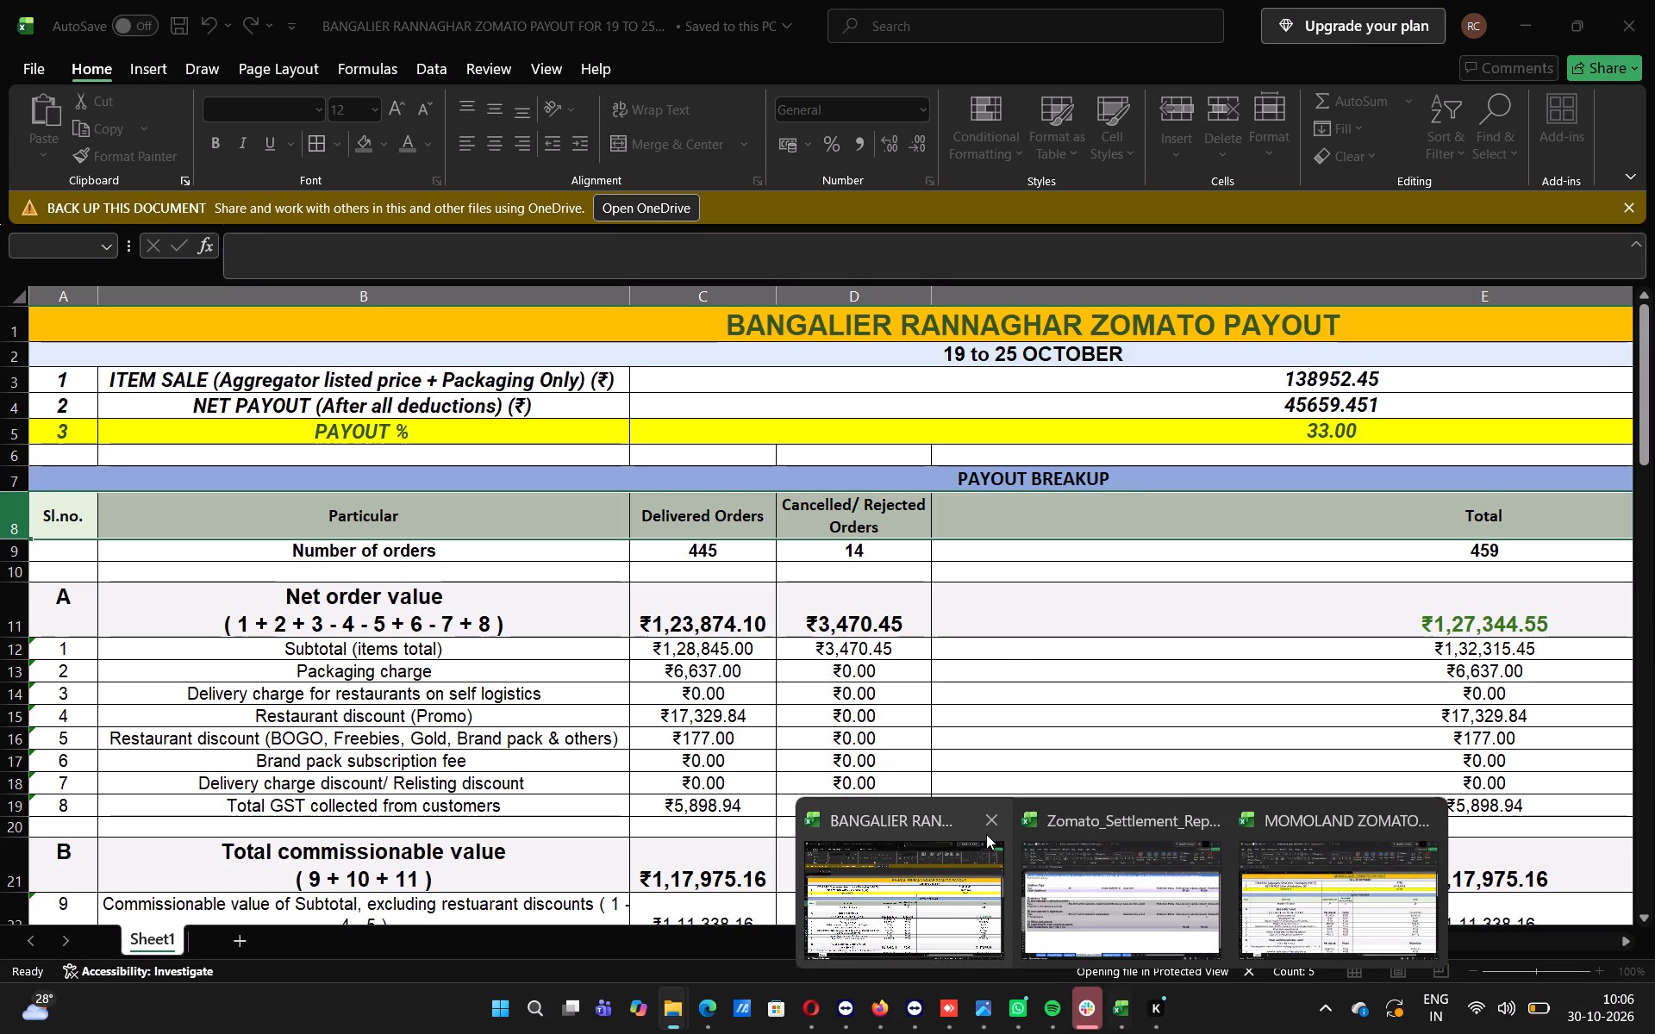
Close the Bangalier Rannaghar Zomato payout, Zomato settlement report and Momoland Zomato payout workbooks, keeping the invoice annexure open.
left_click(990, 829)
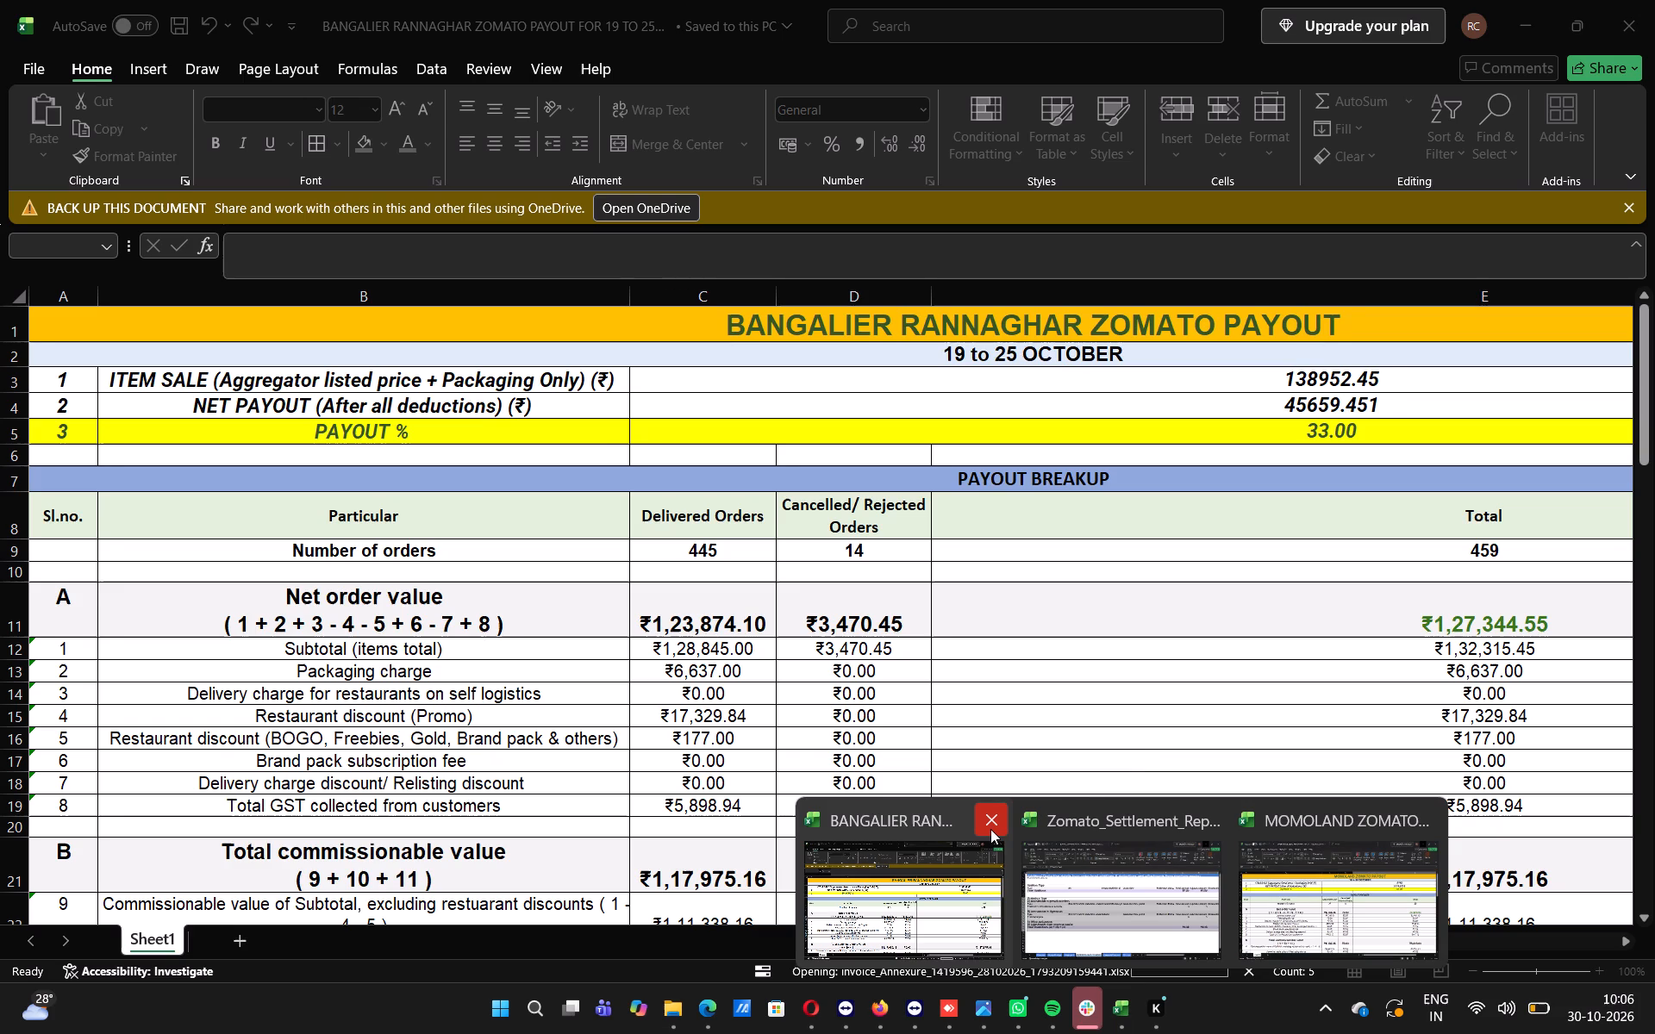
left_click(990, 812)
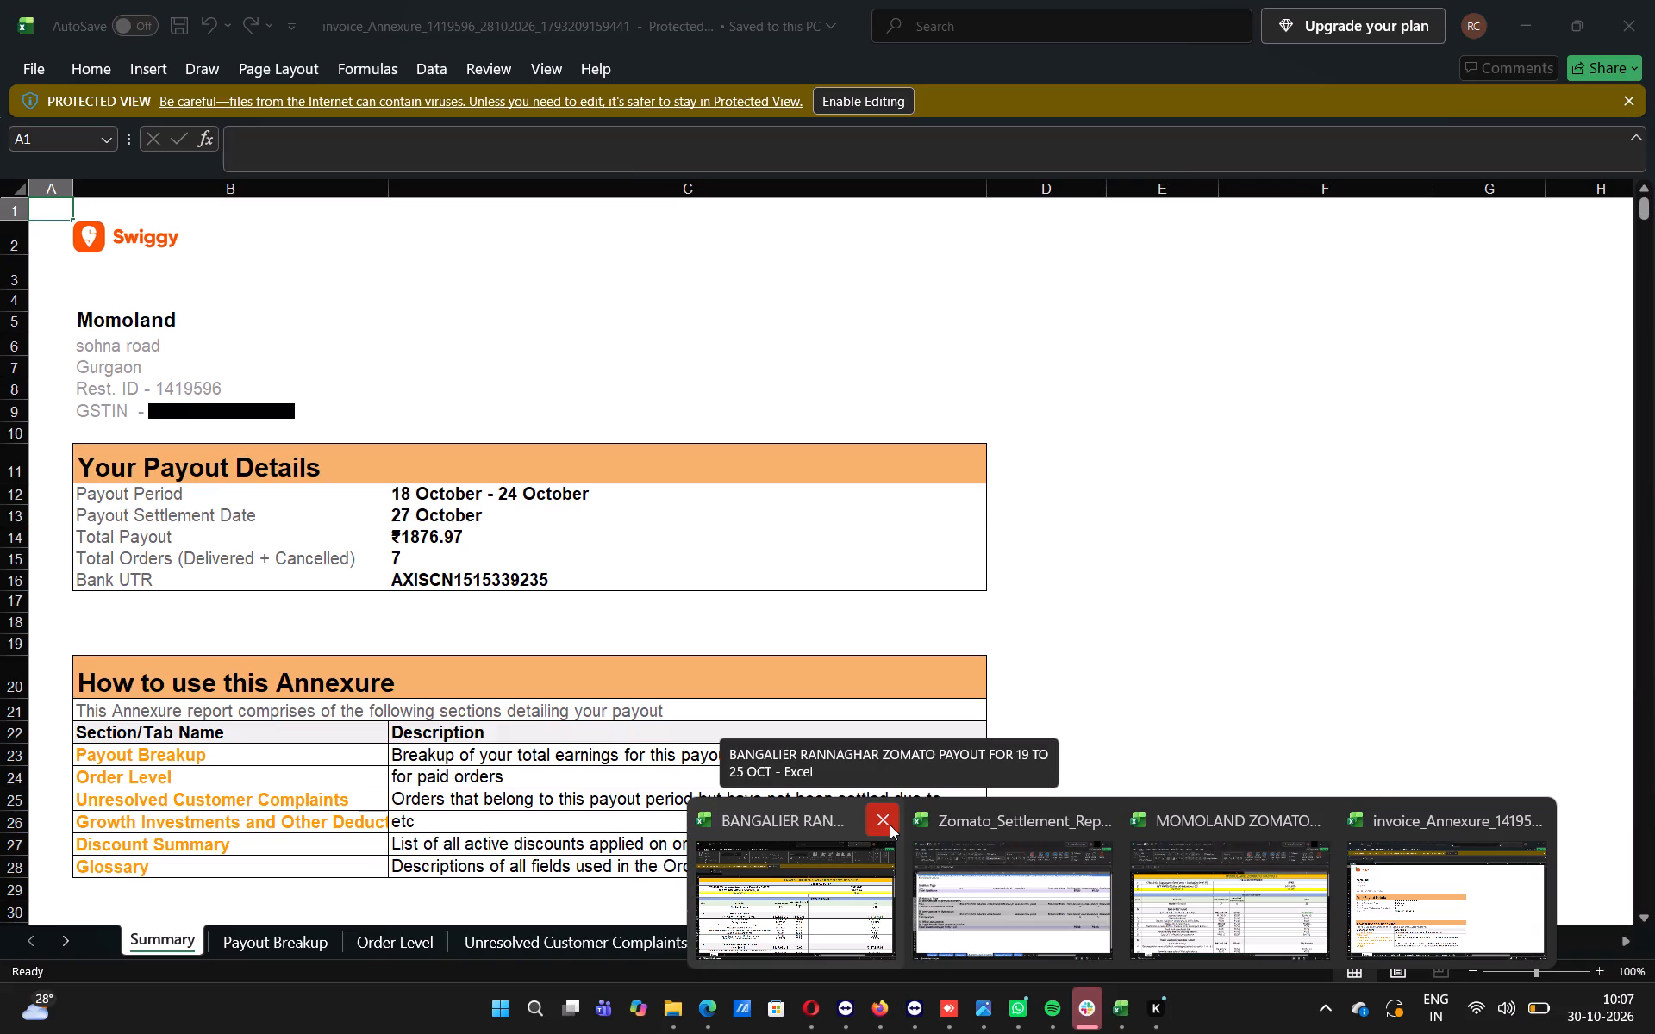
left_click(890, 825)
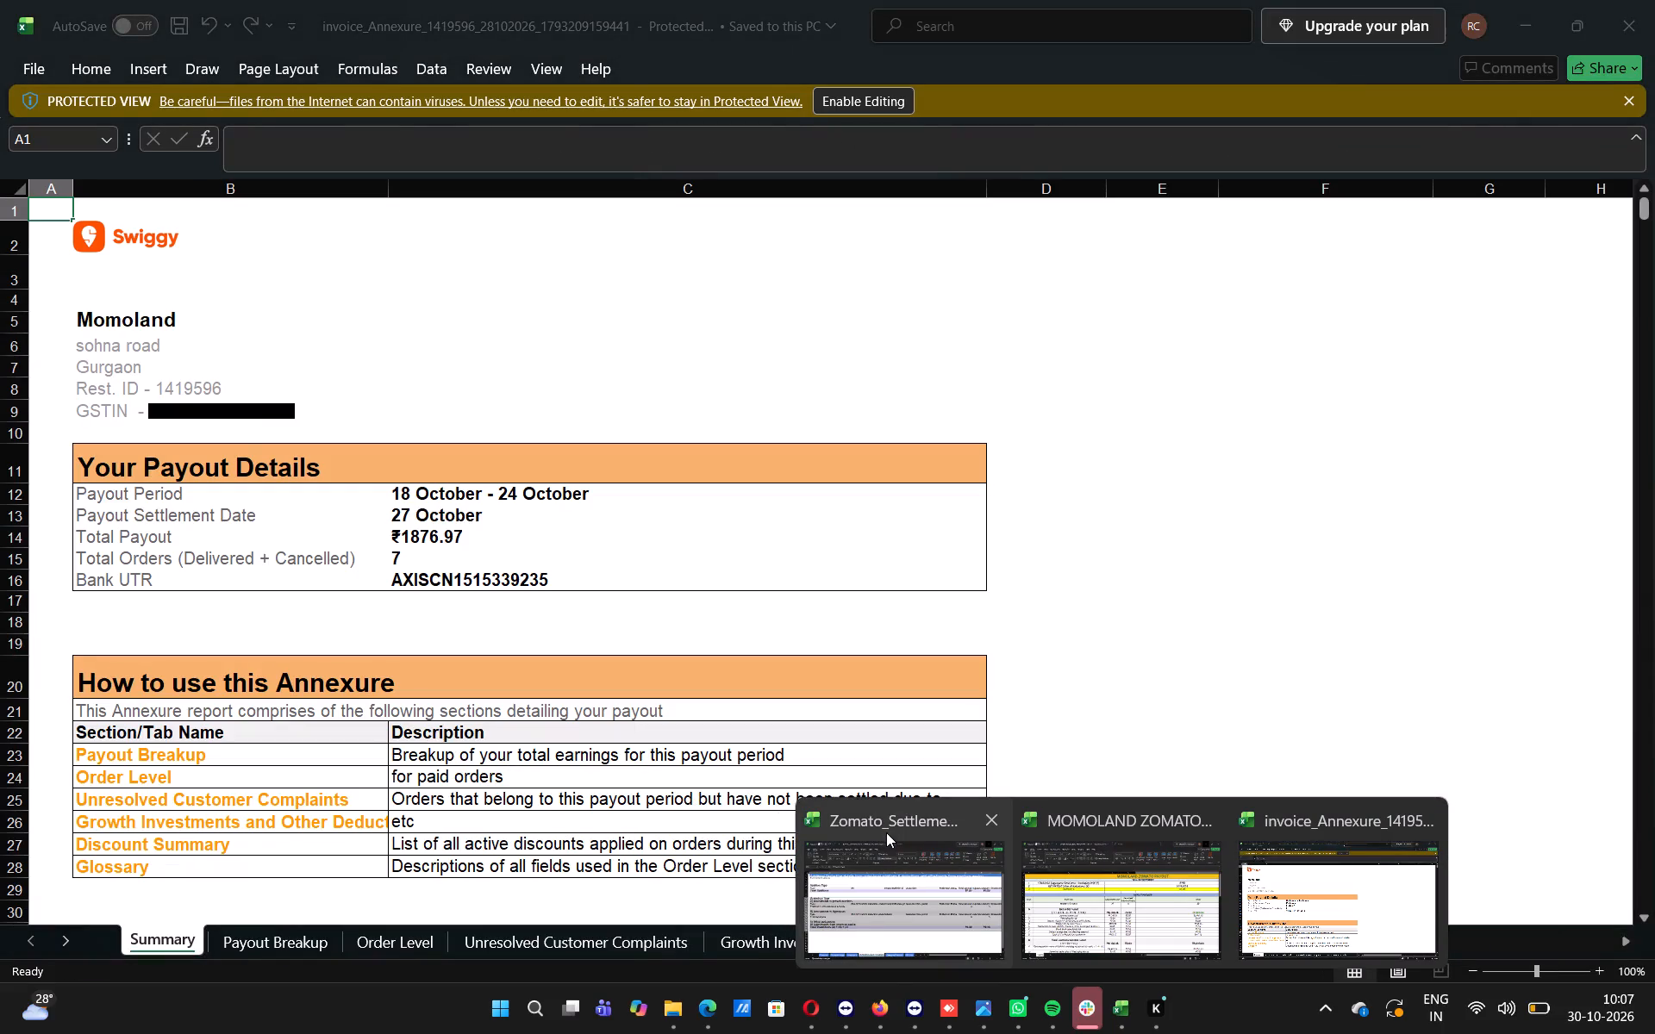
left_click(990, 819)
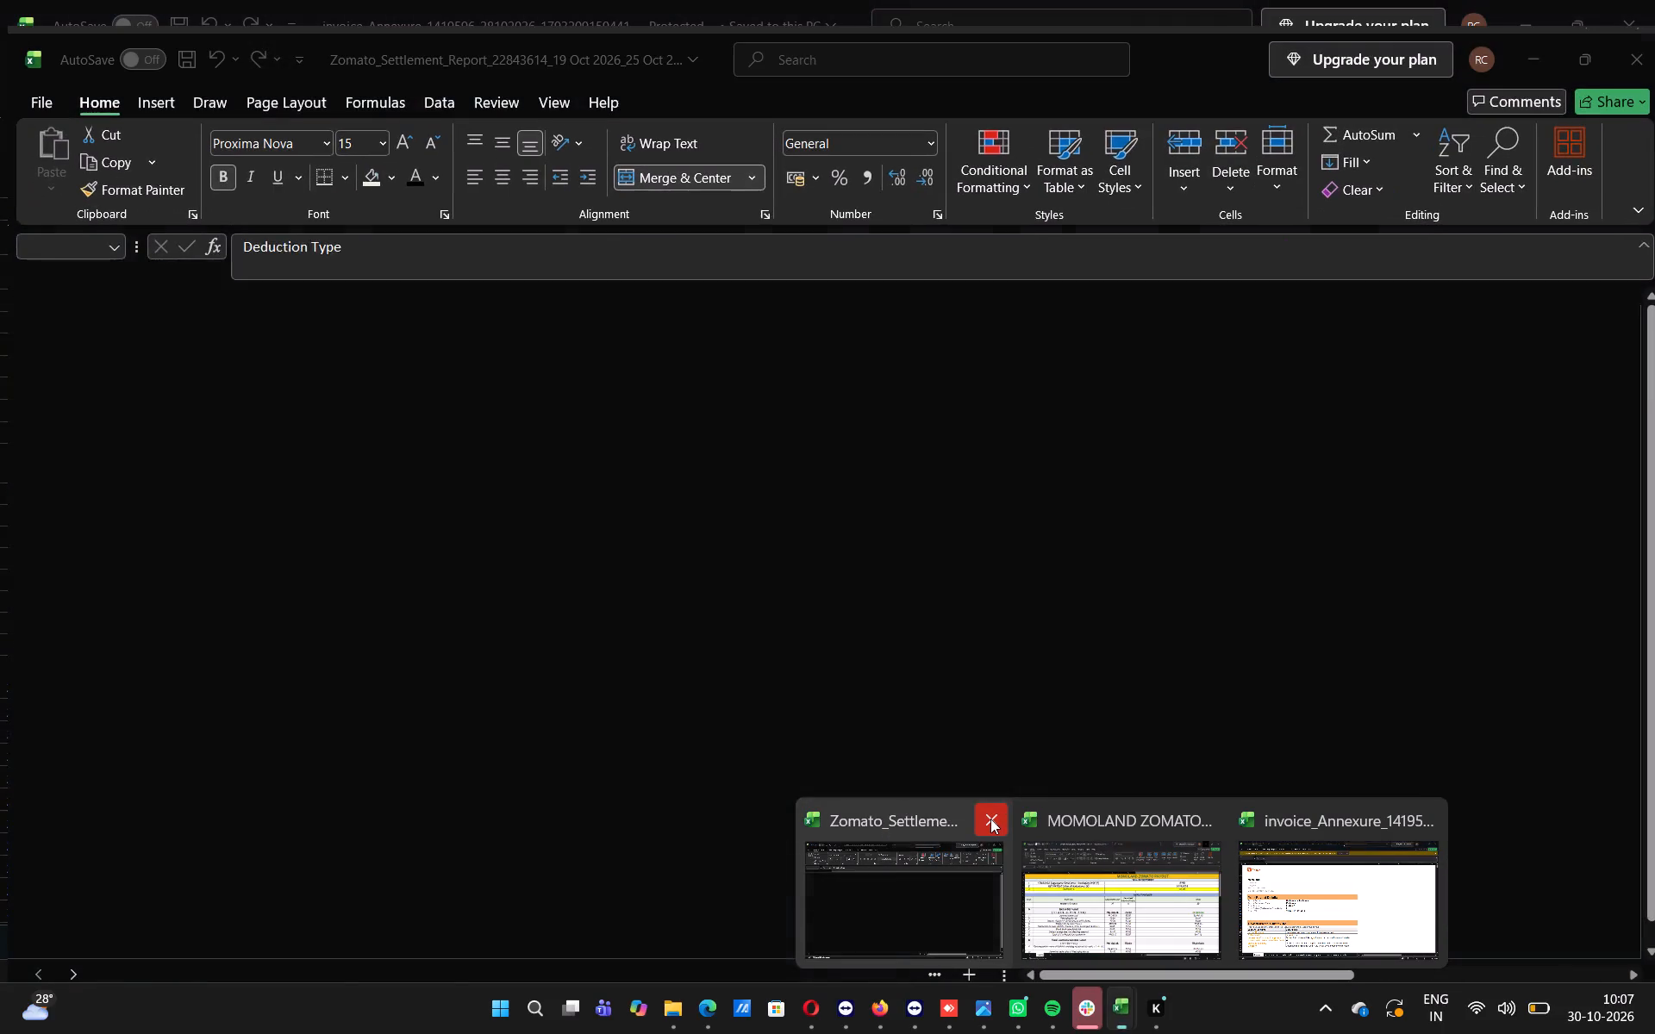
left_click(921, 692)
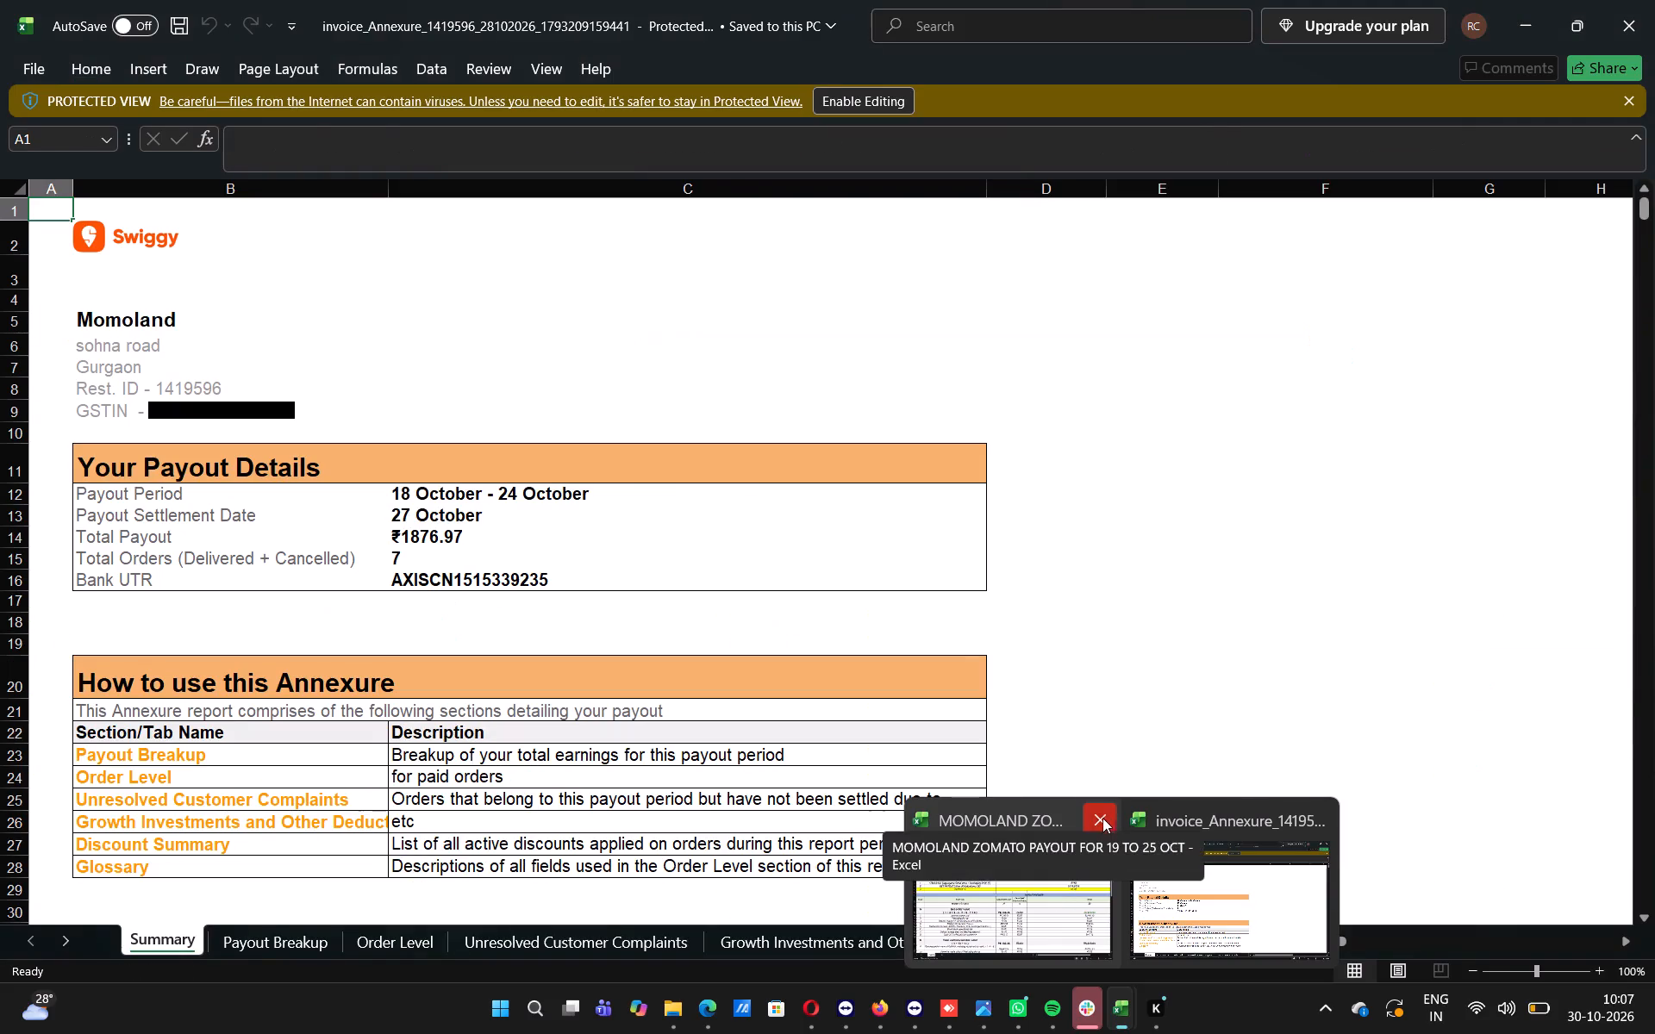
left_click(1092, 825)
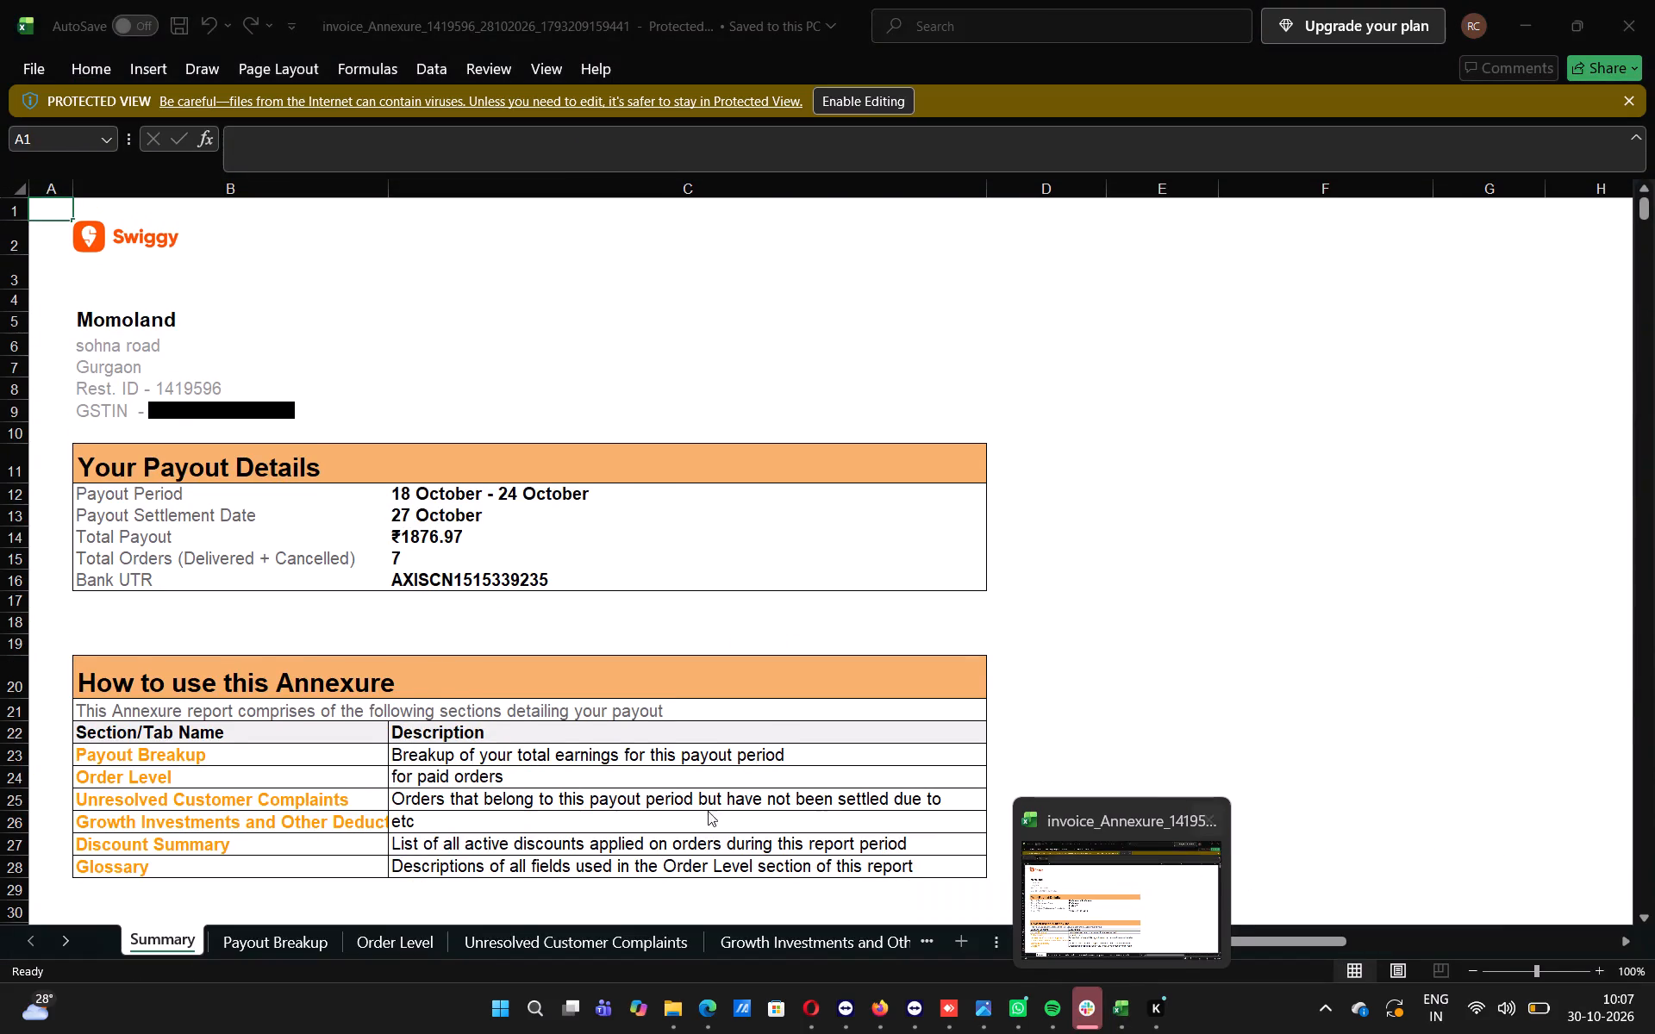
Switch to File Explorer and look through the recent files and the Downloads folder for earlier payout workbooks.
left_click(535, 1009)
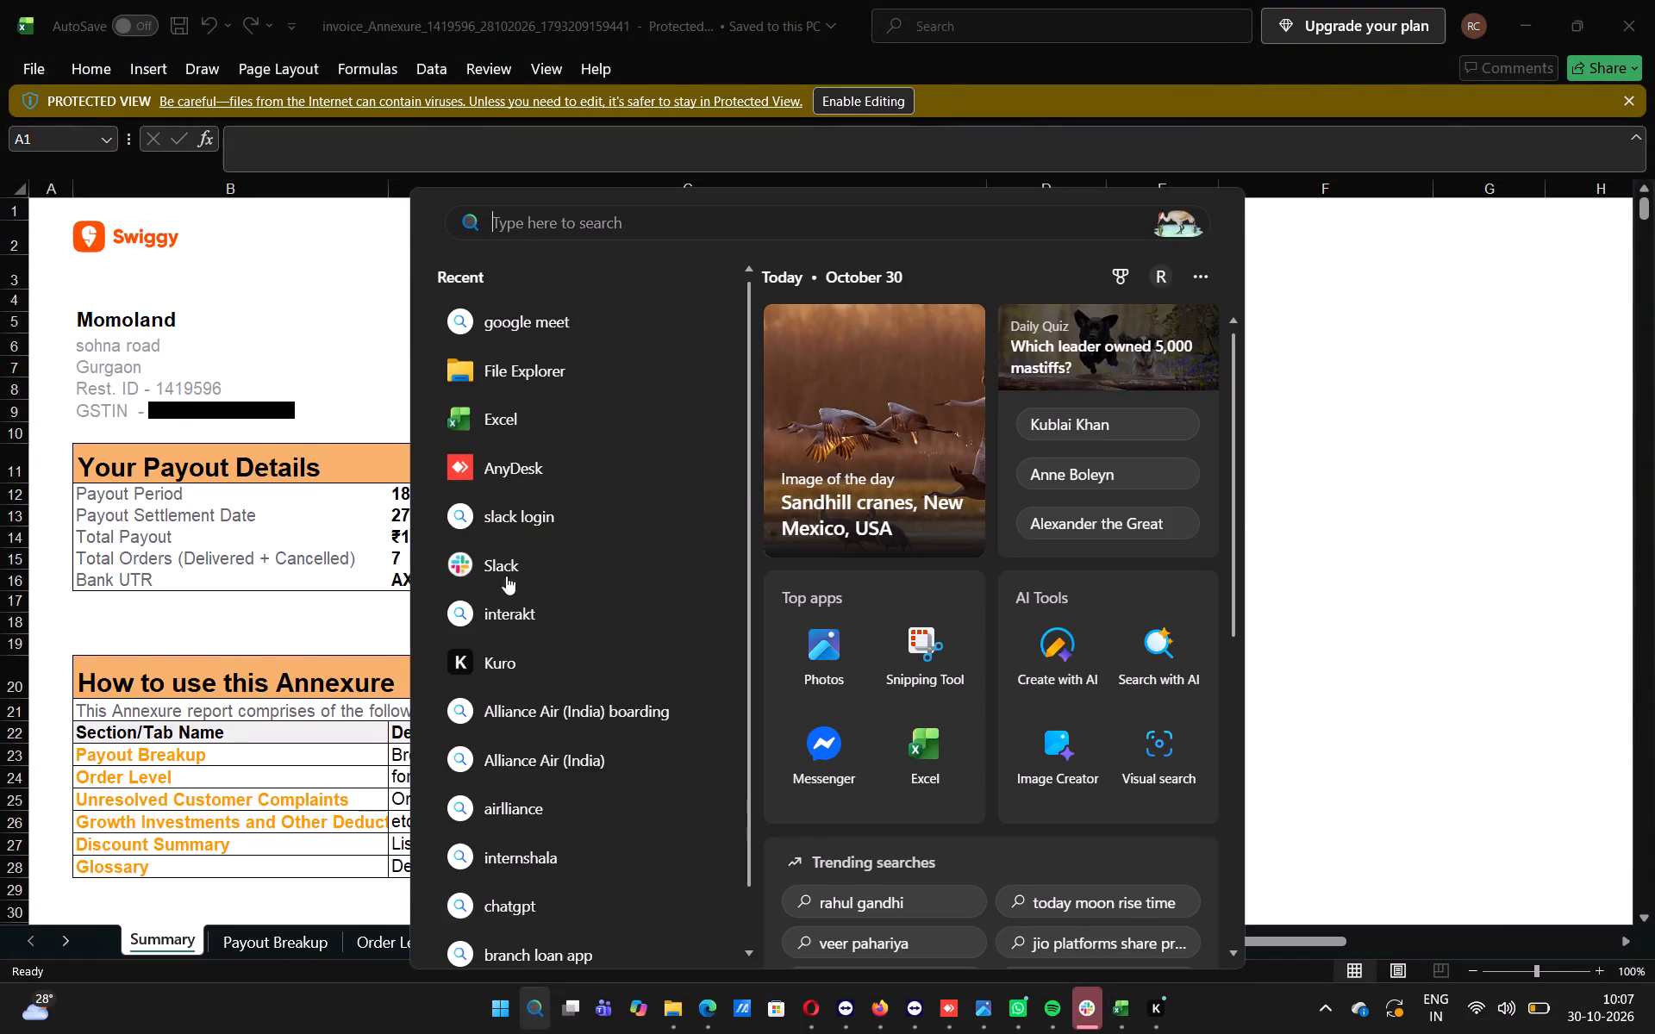
type("FILE")
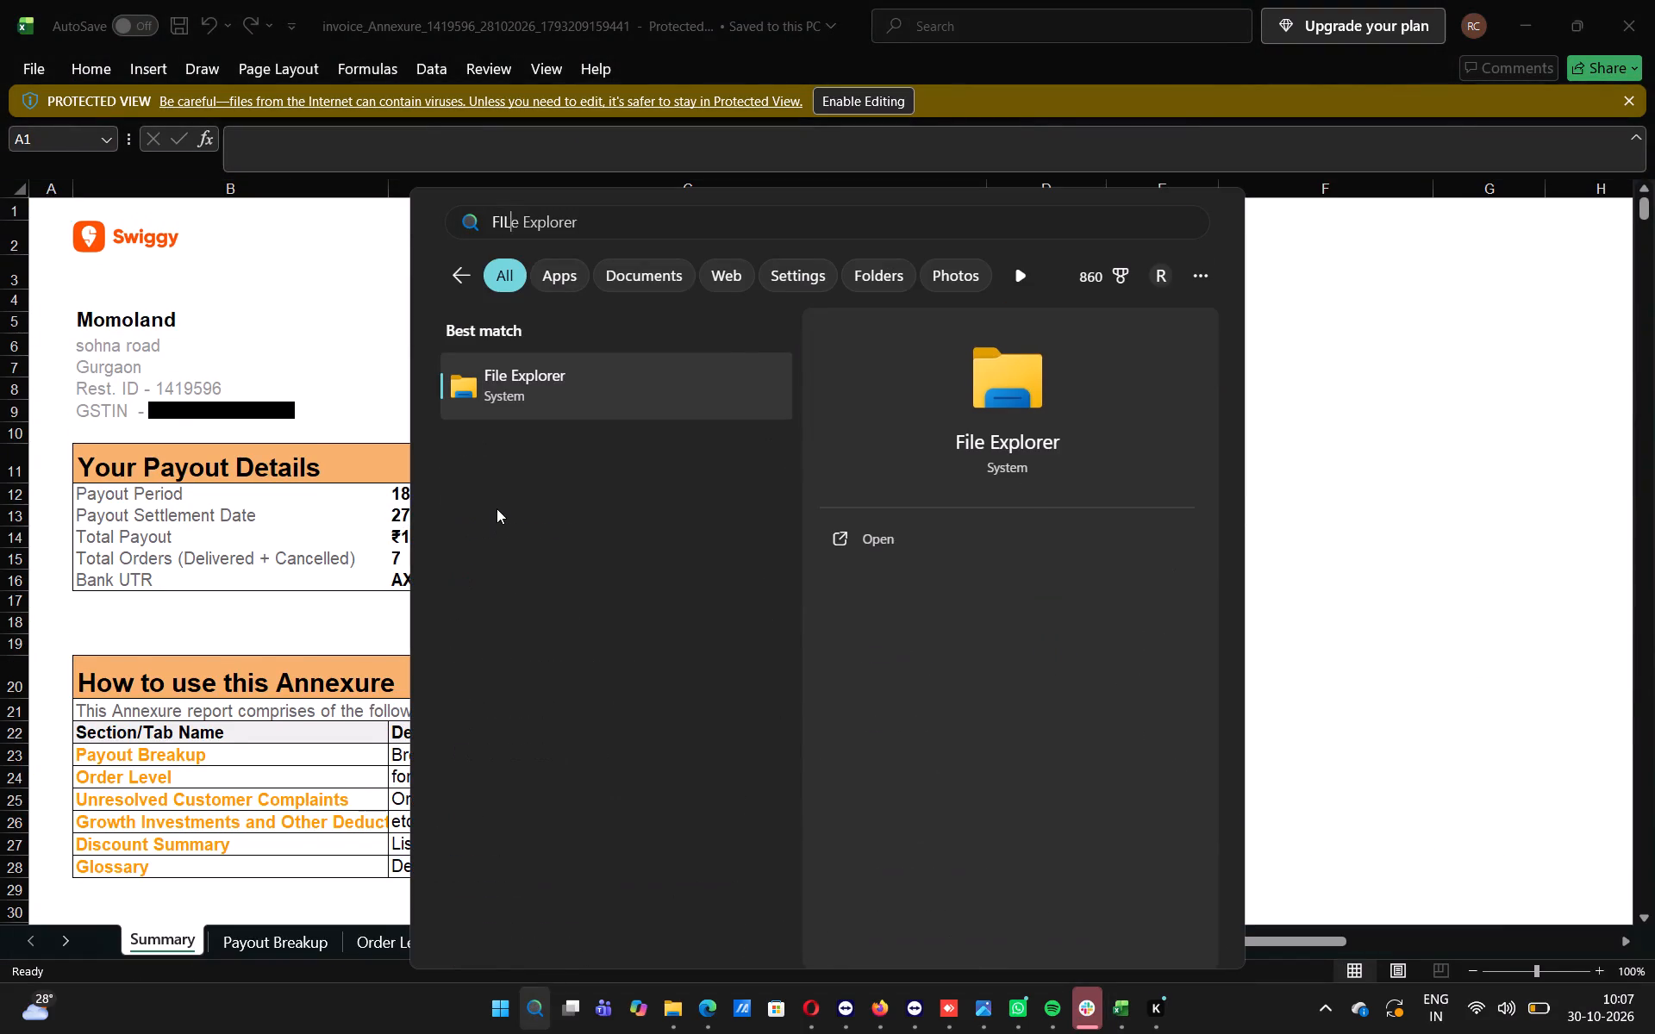
left_click(534, 394)
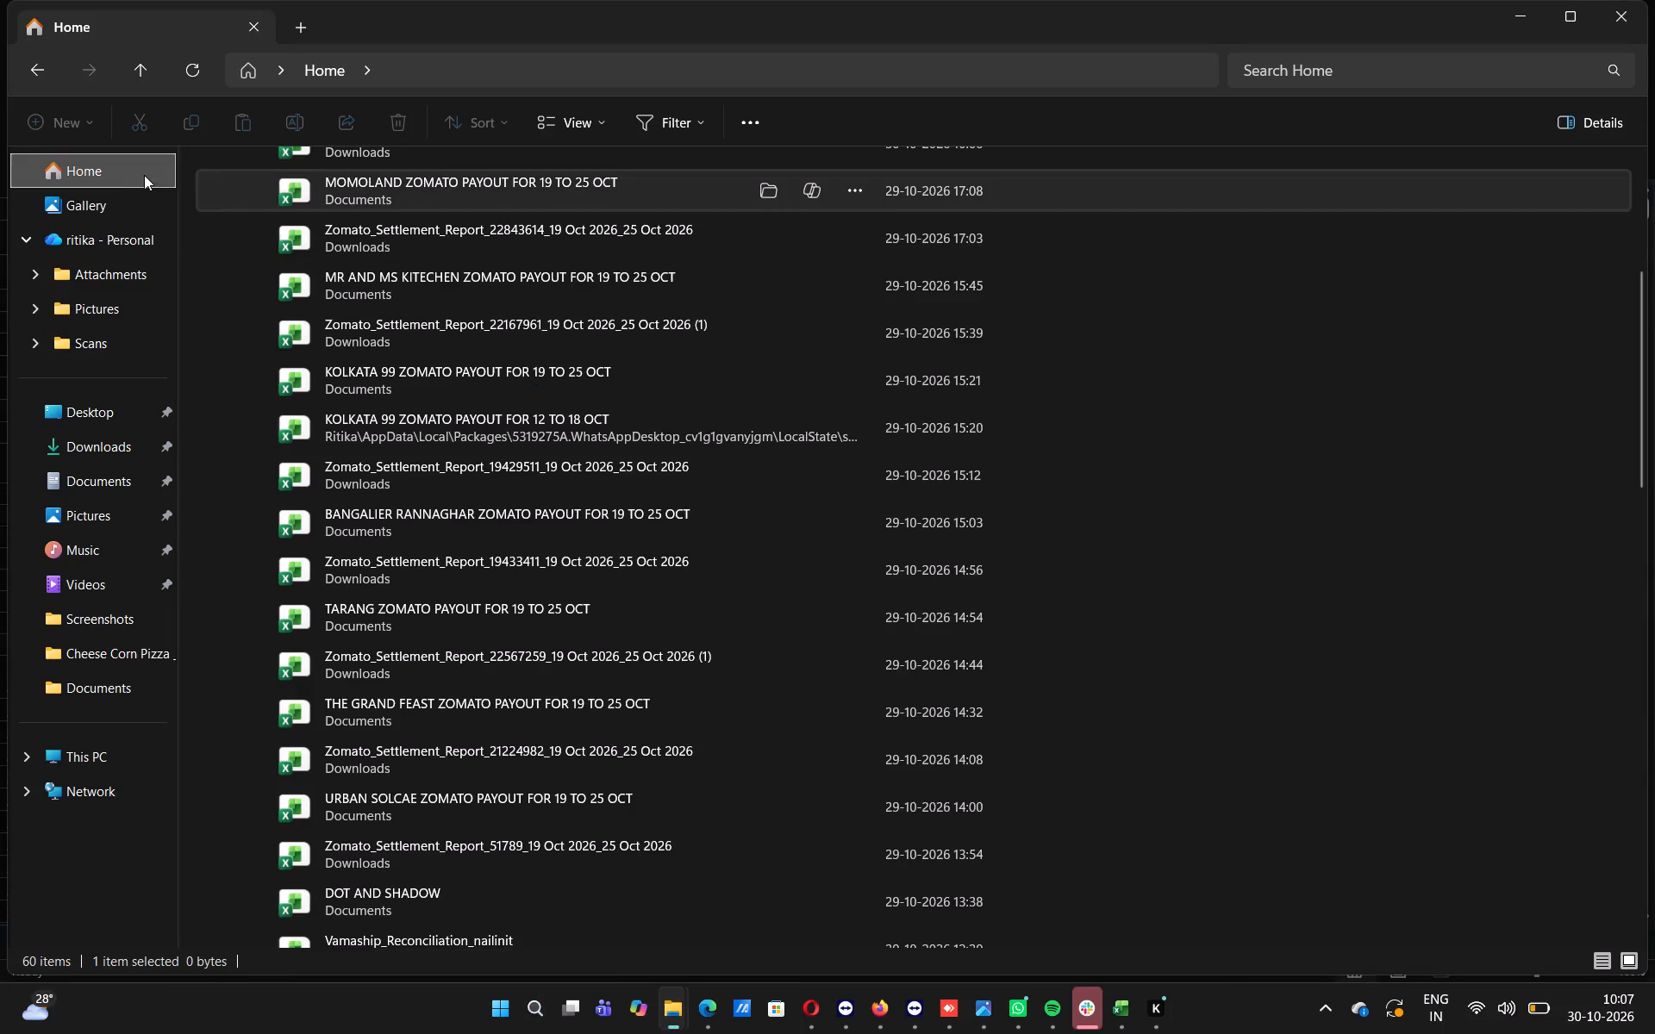
double_click(67, 443)
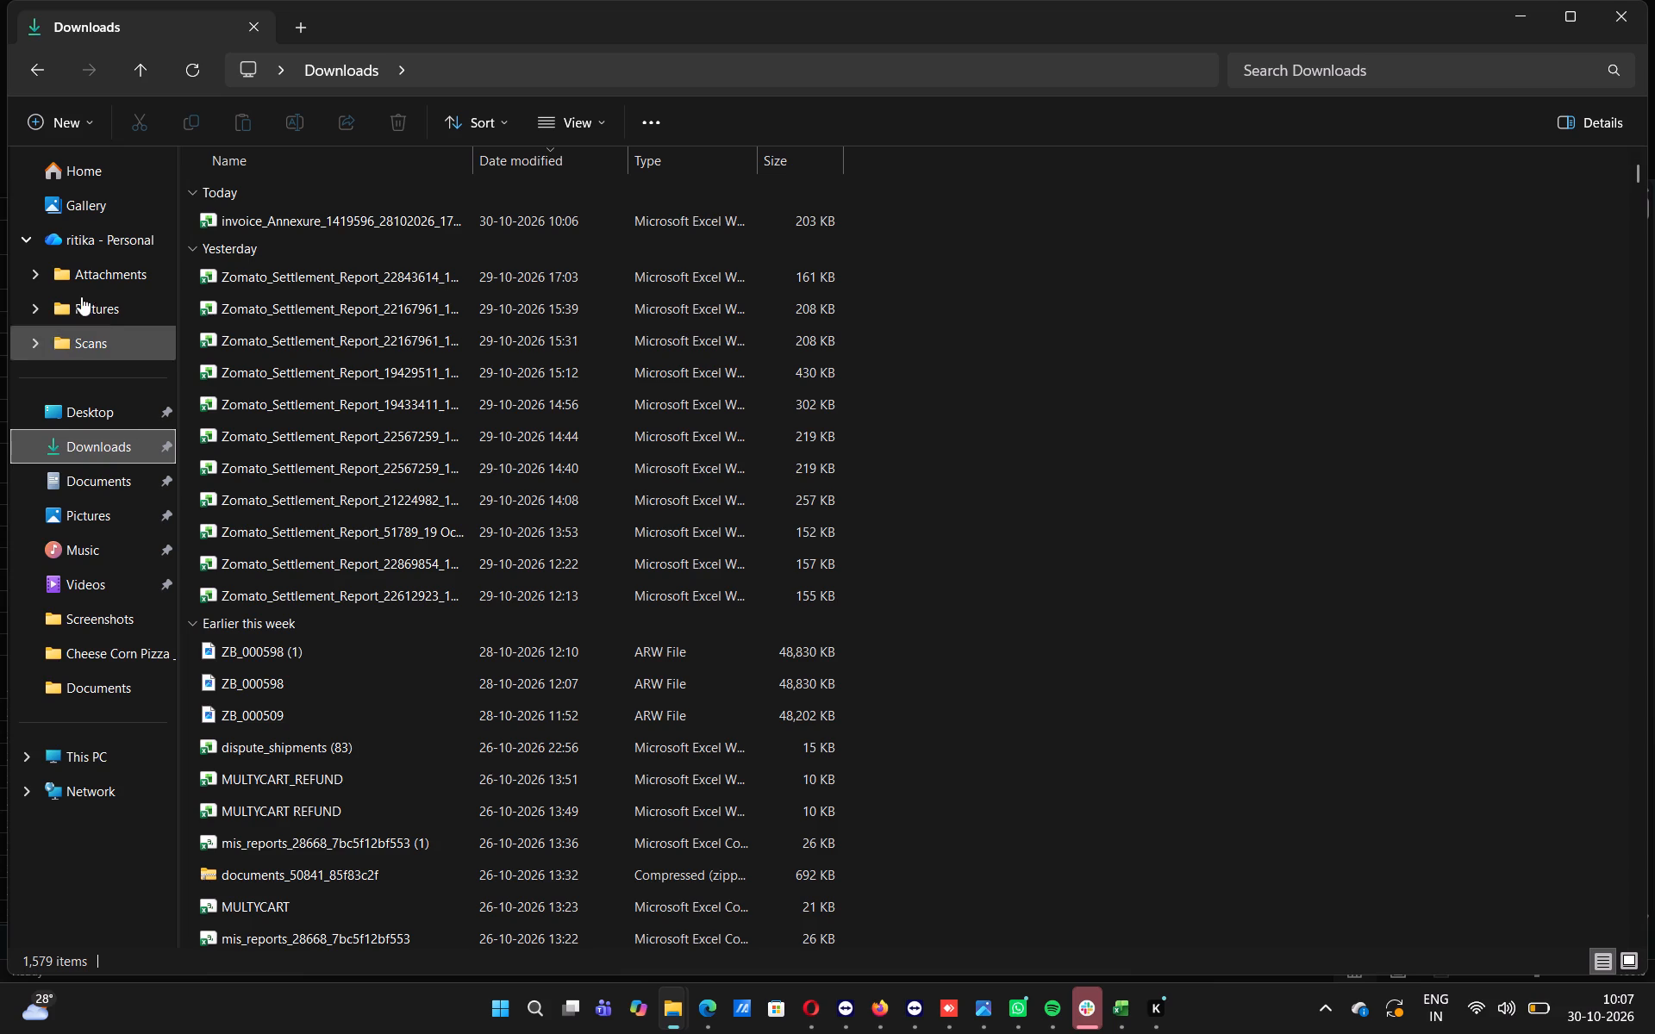
double_click(89, 179)
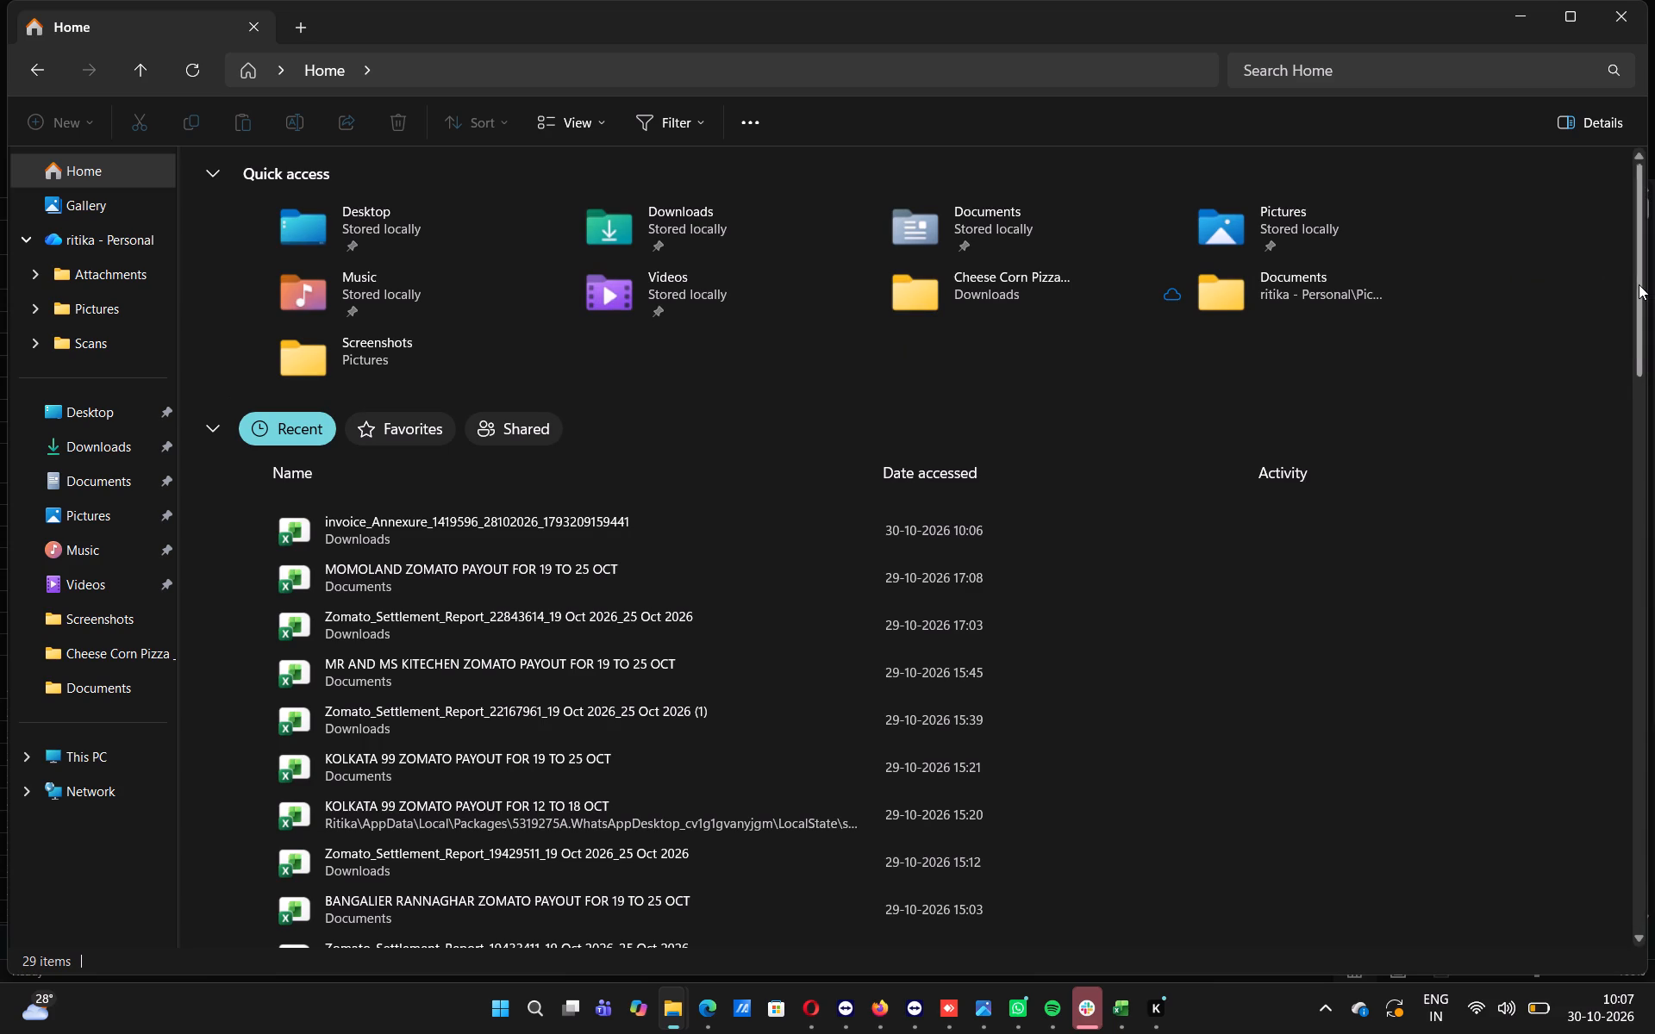
left_click_drag(1639, 284, 1639, 404)
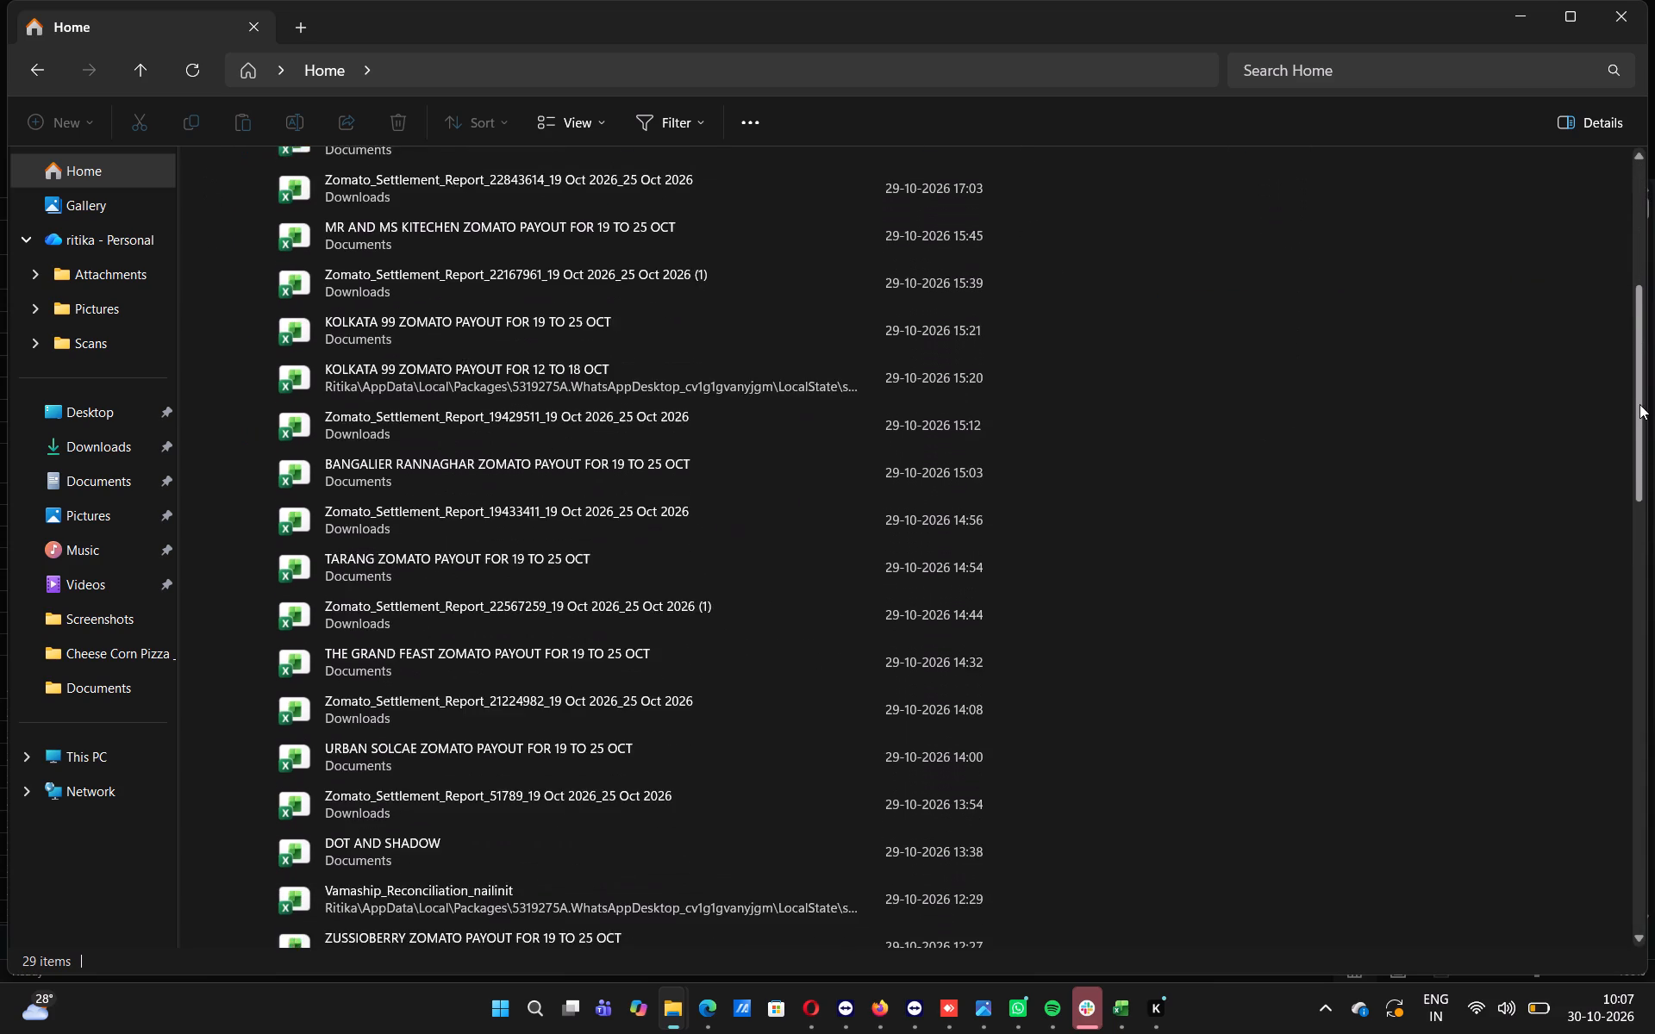
left_click_drag(1639, 404, 1643, 347)
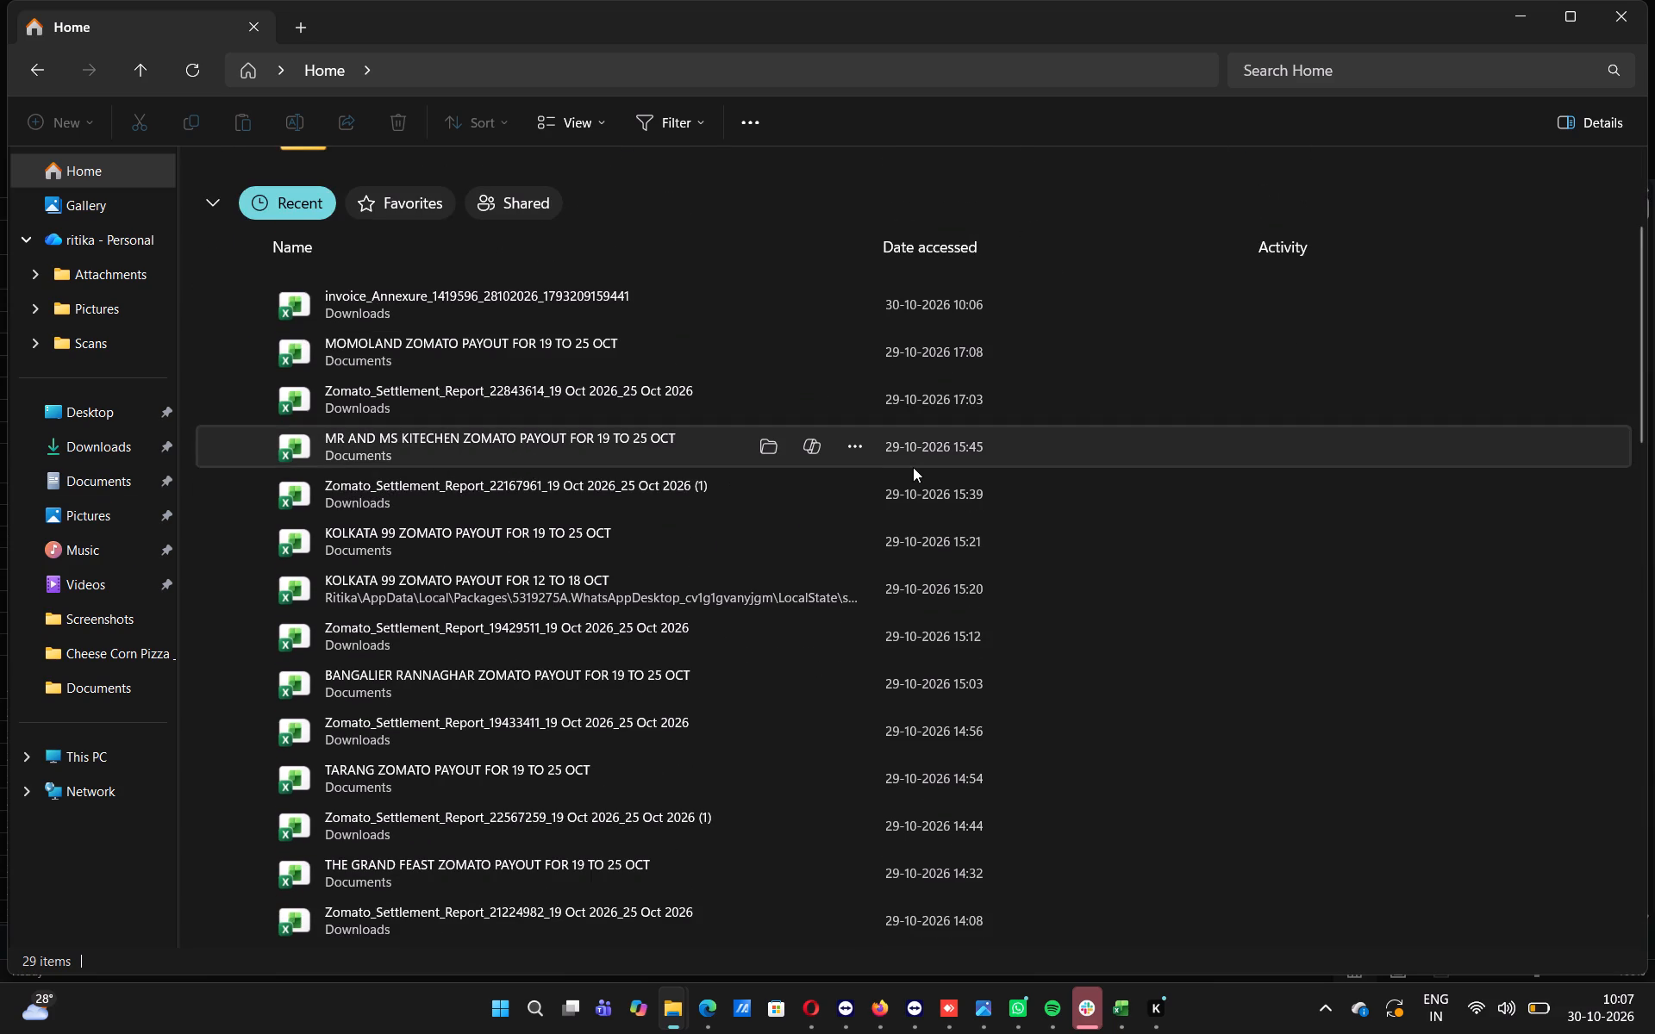
left_click_drag(1640, 292, 1627, 470)
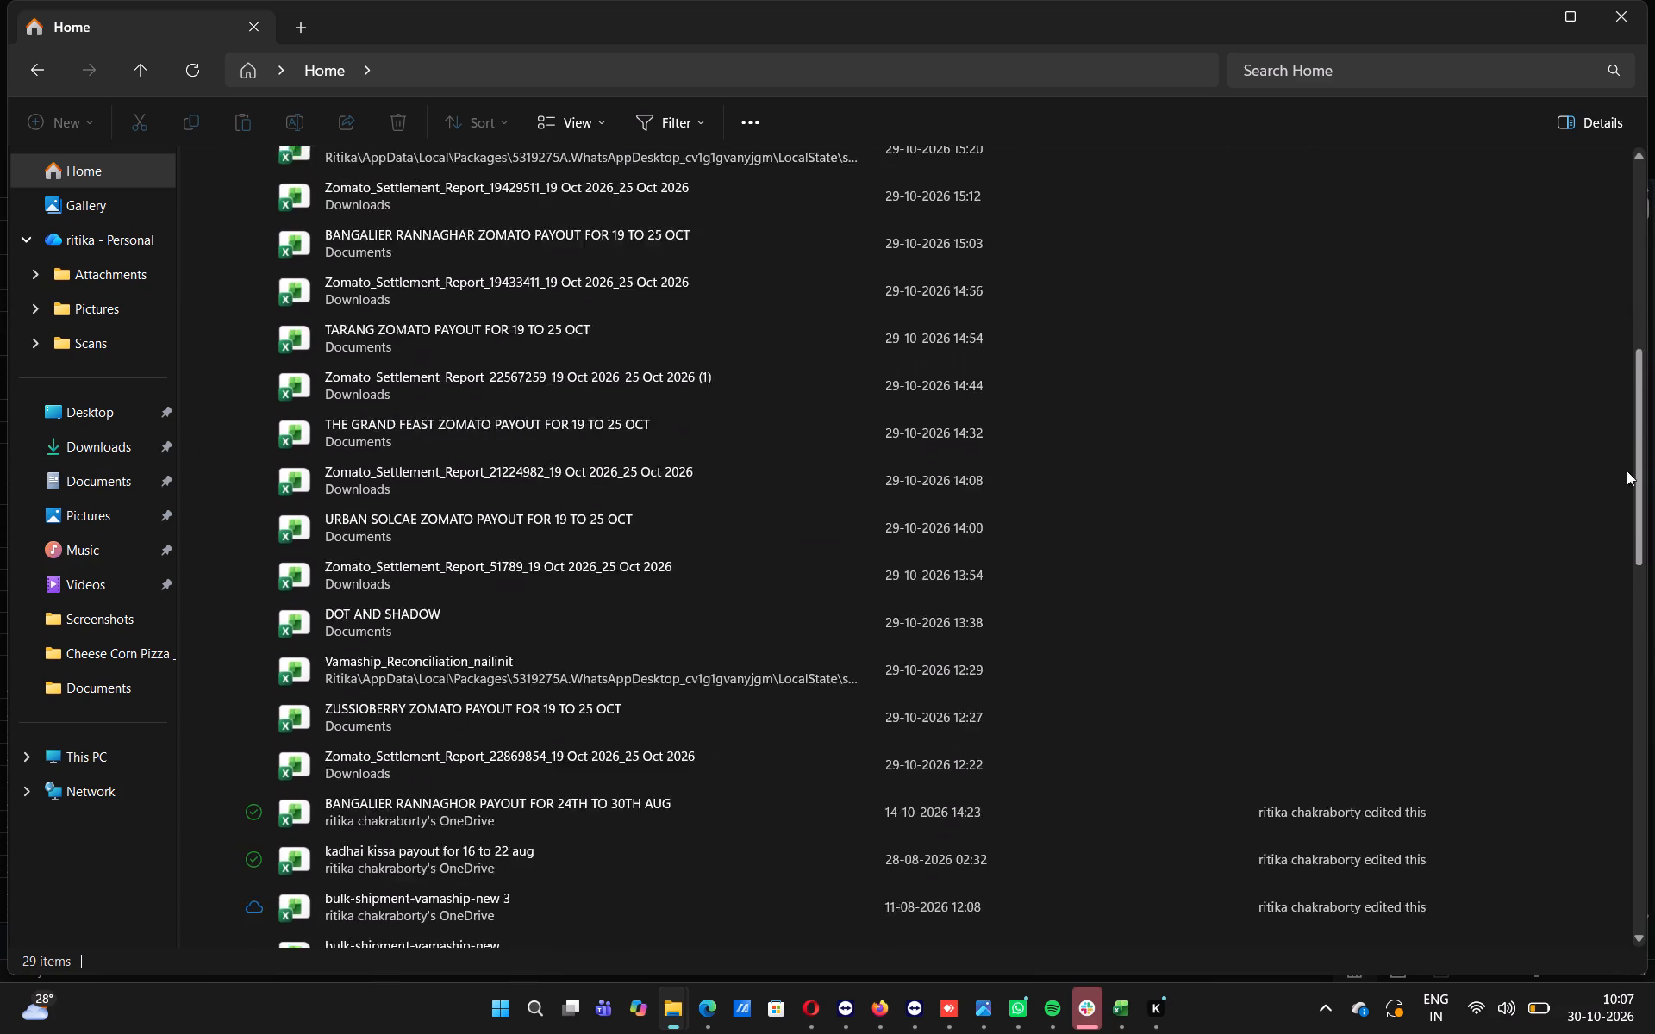
left_click_drag(1627, 470, 1629, 511)
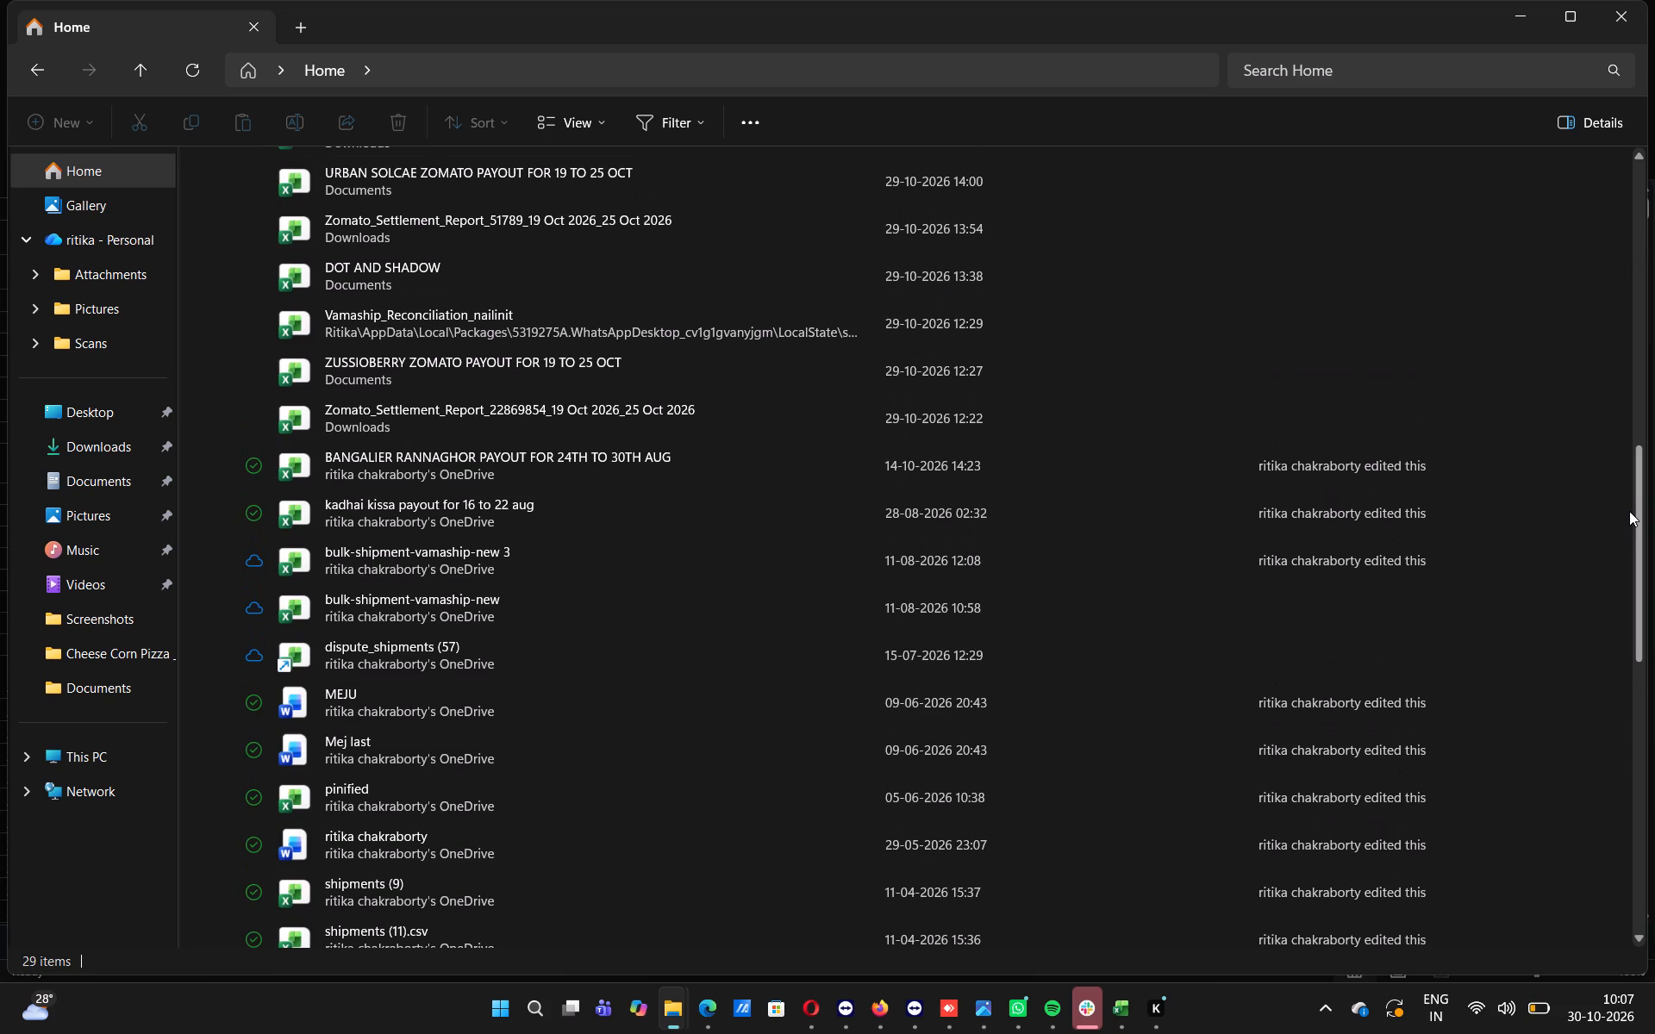
left_click_drag(1629, 511, 1633, 489)
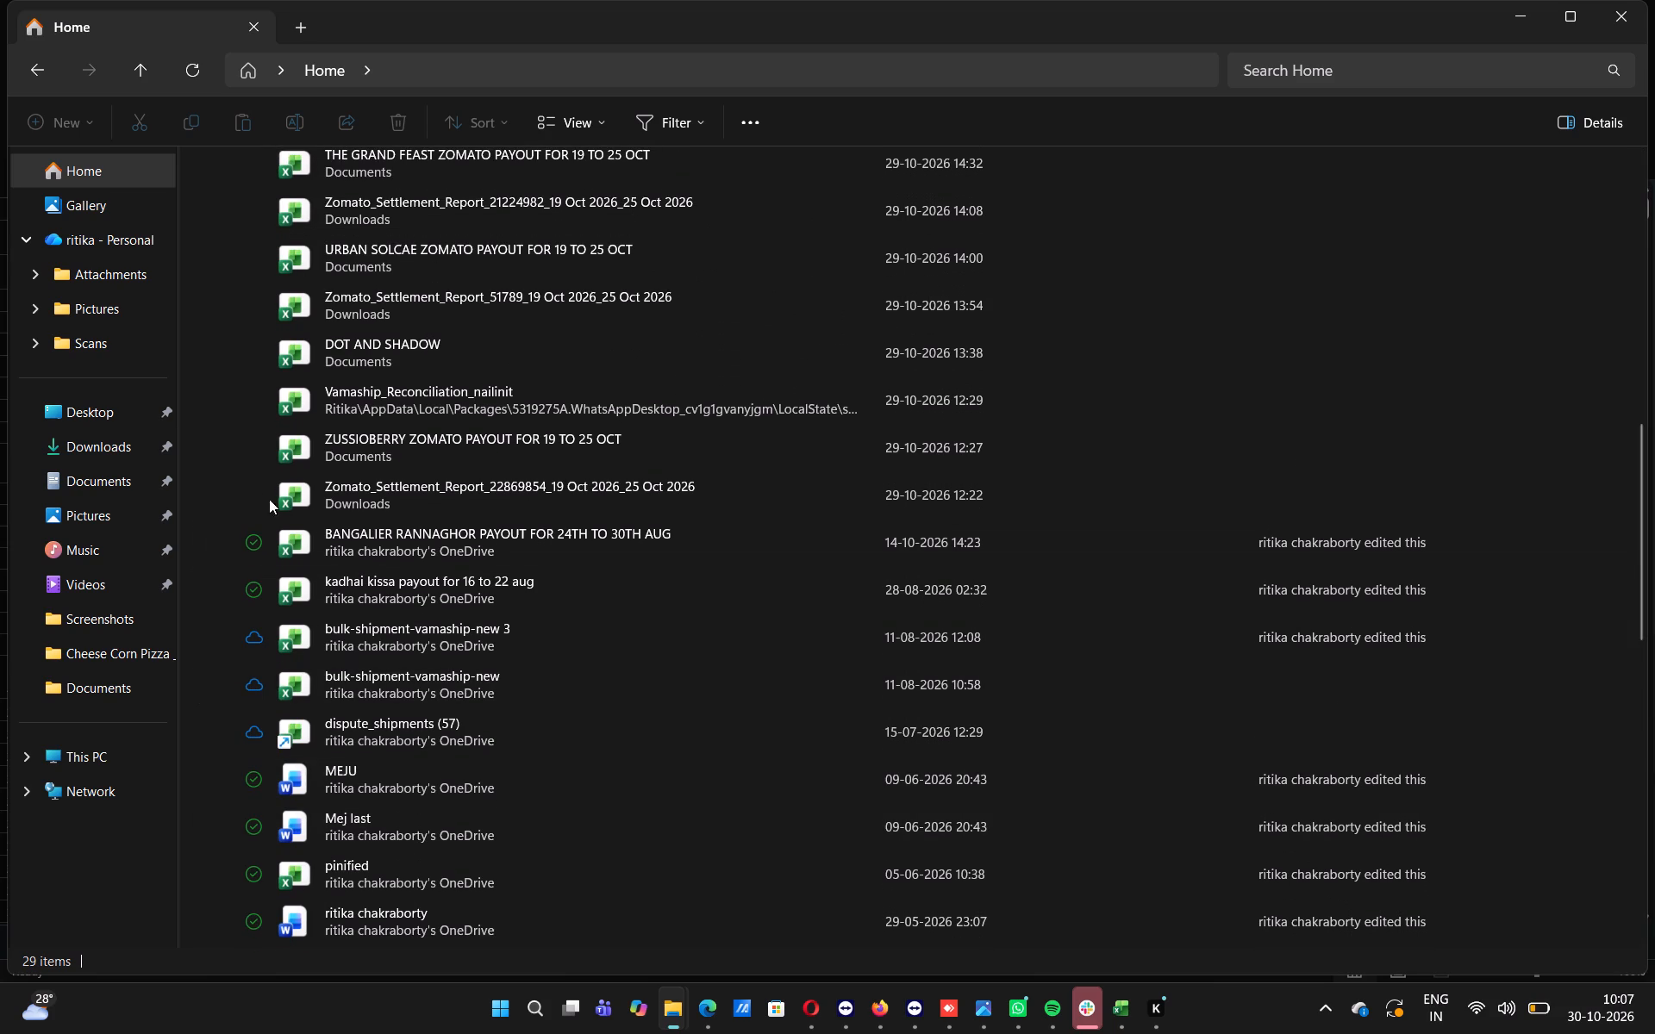
double_click(103, 443)
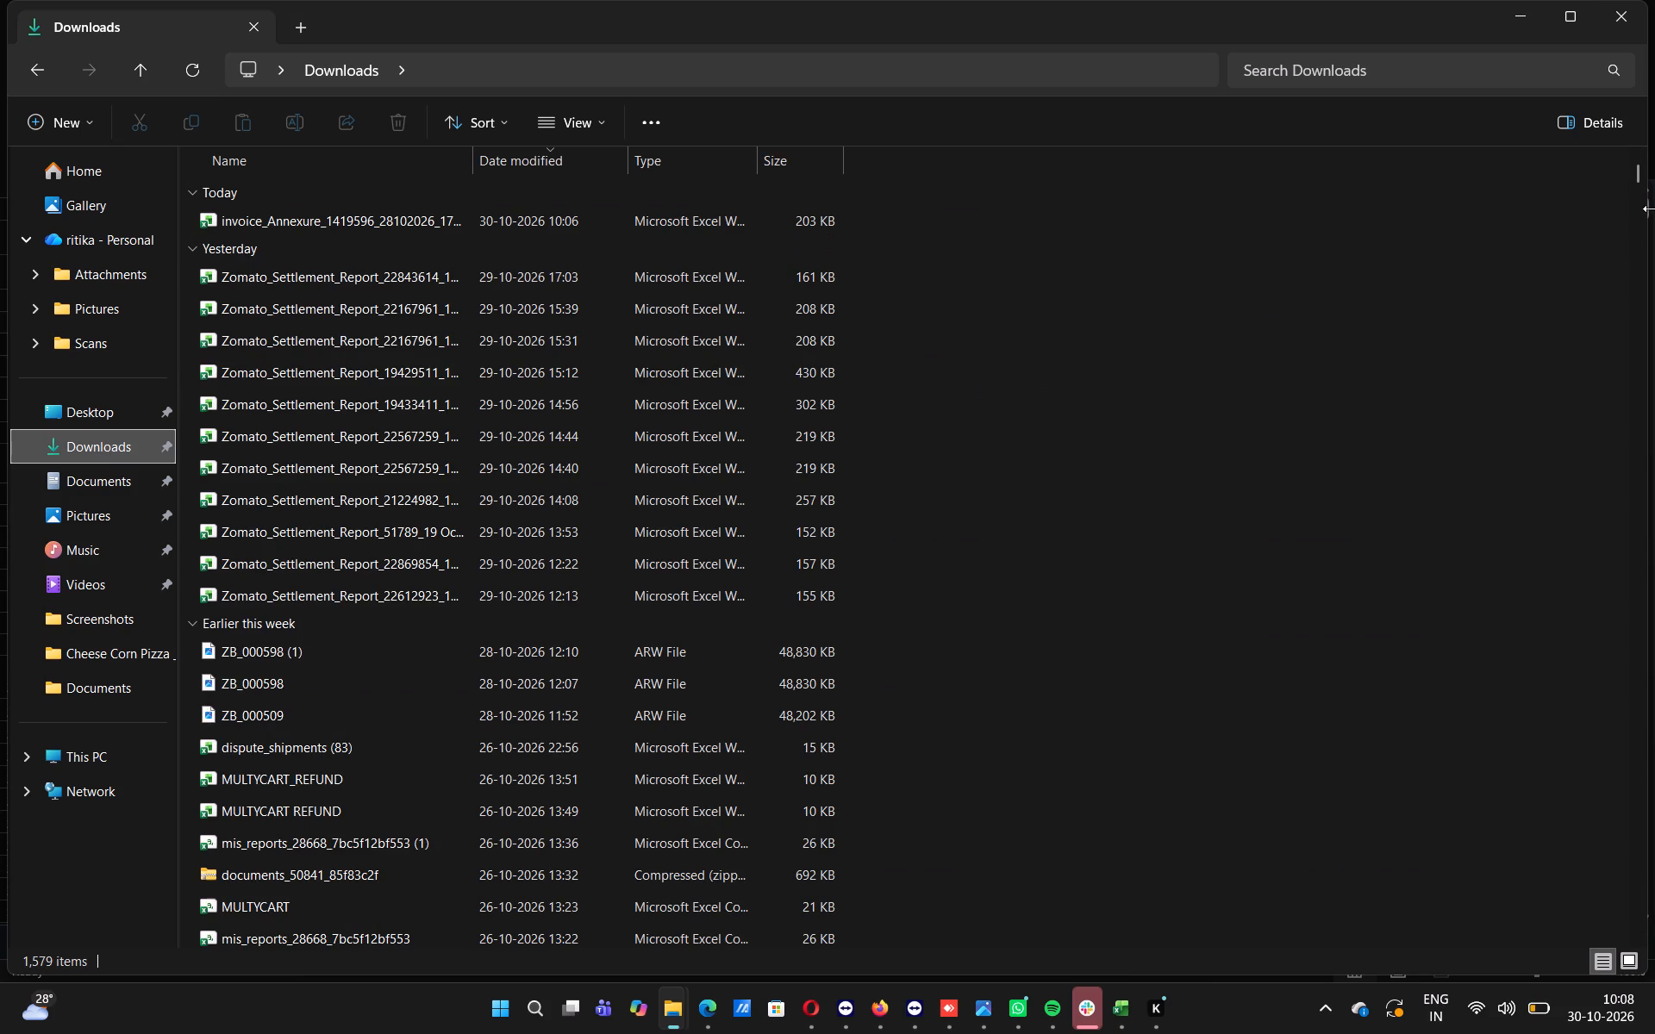
left_click(1633, 169)
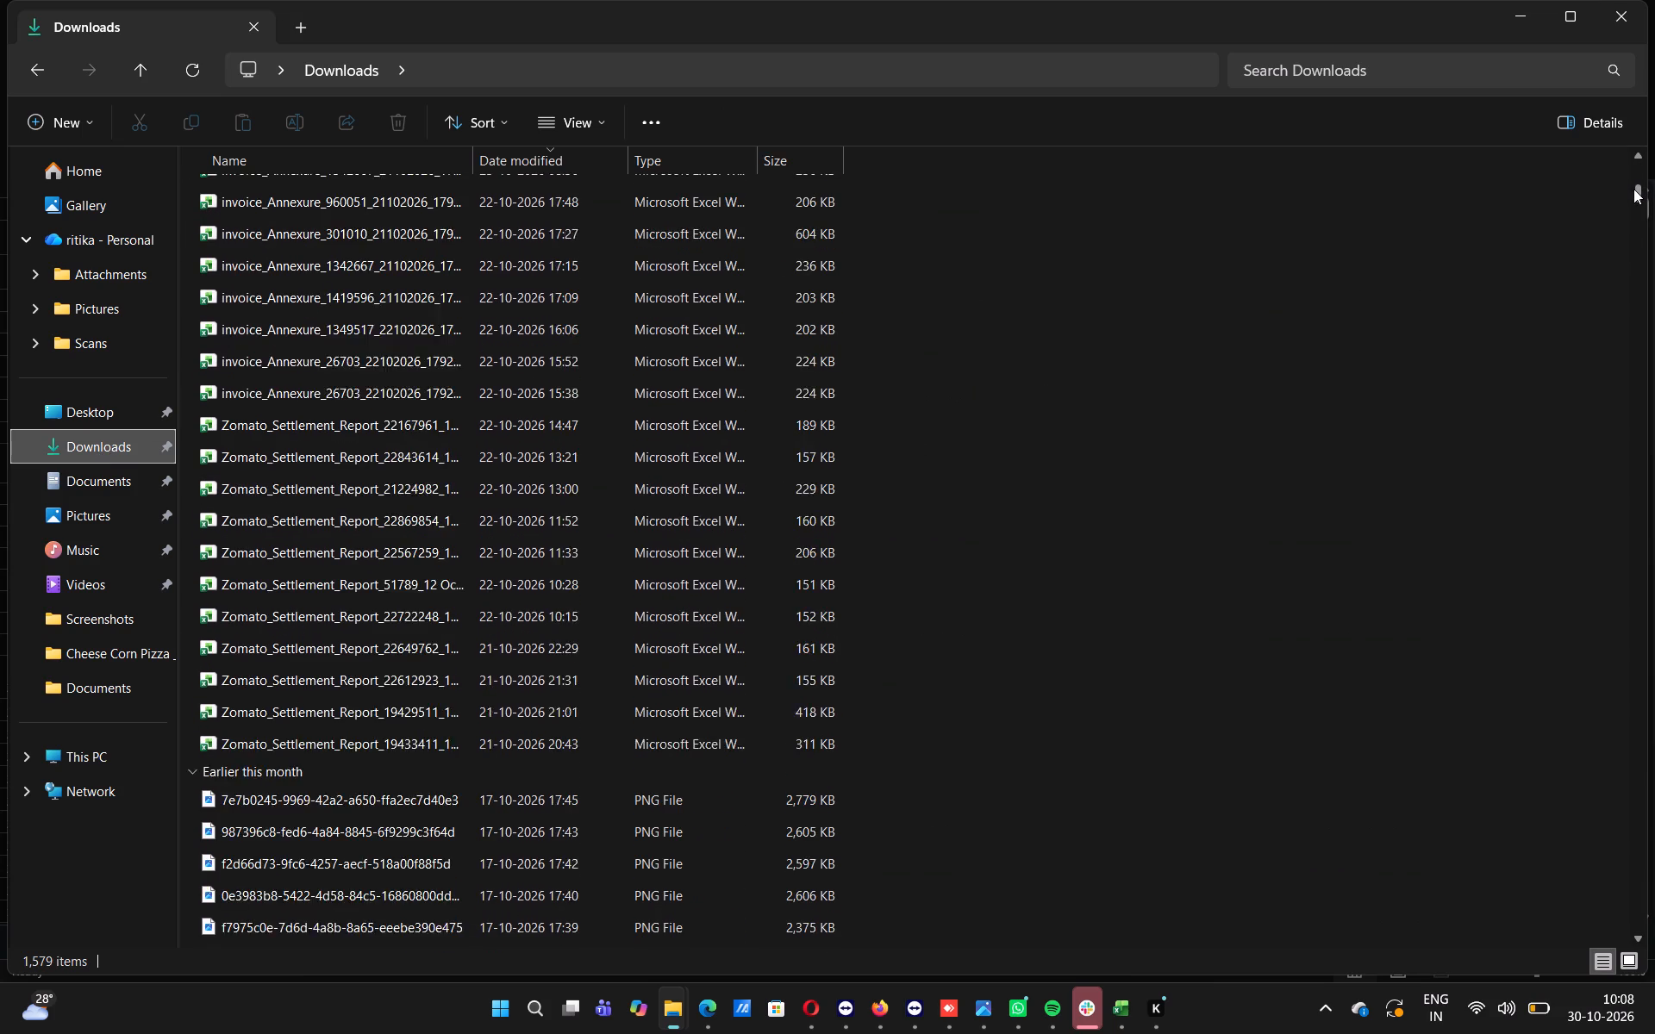
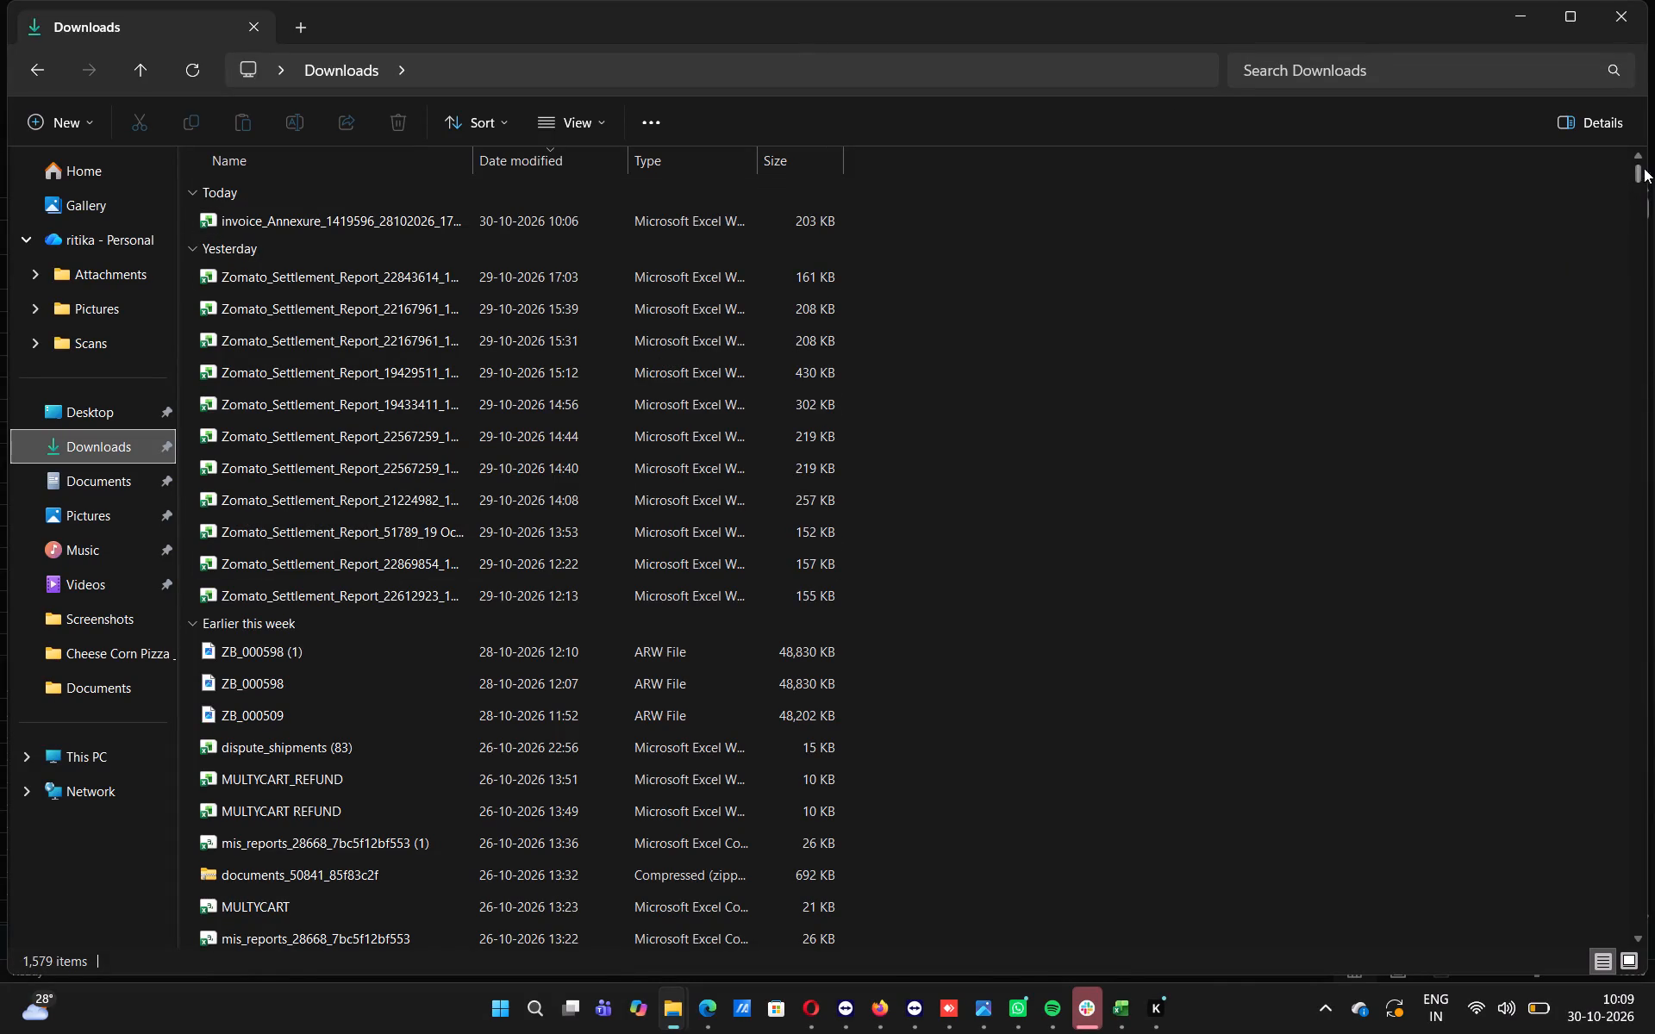
Look through the Downloads folder back to last week's files for the earlier Swiggy invoice annexure workbooks.
left_click_drag(1636, 170, 1637, 173)
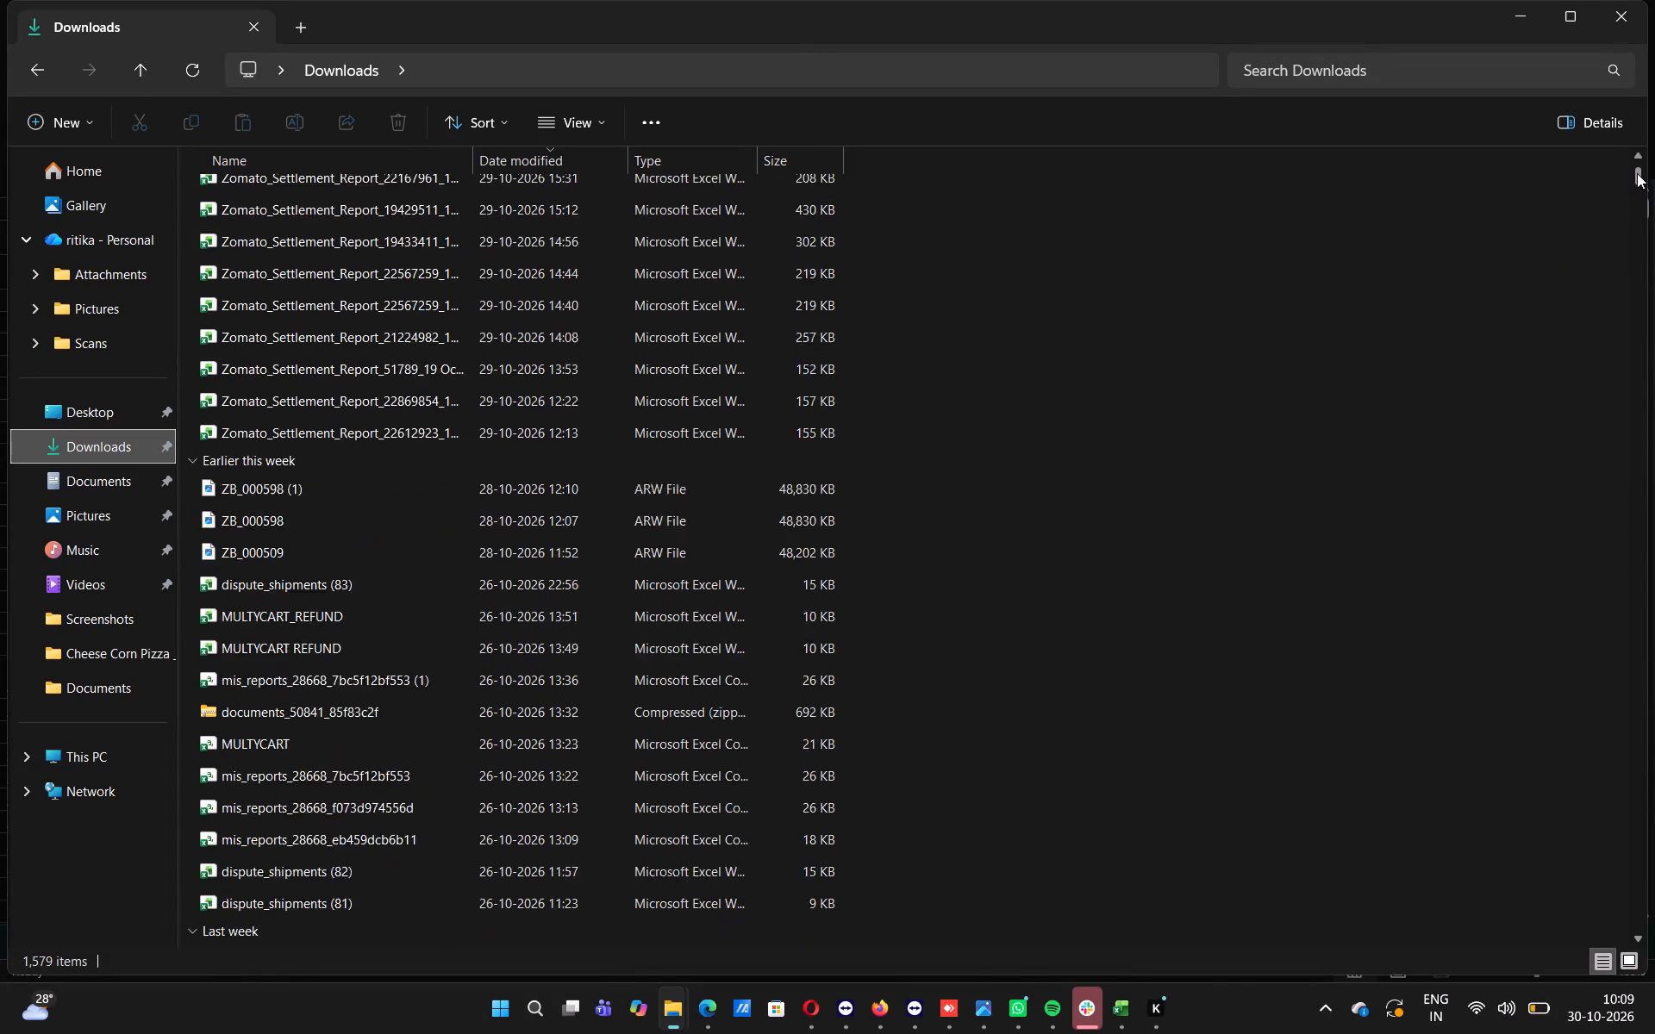
left_click_drag(1637, 173, 1641, 184)
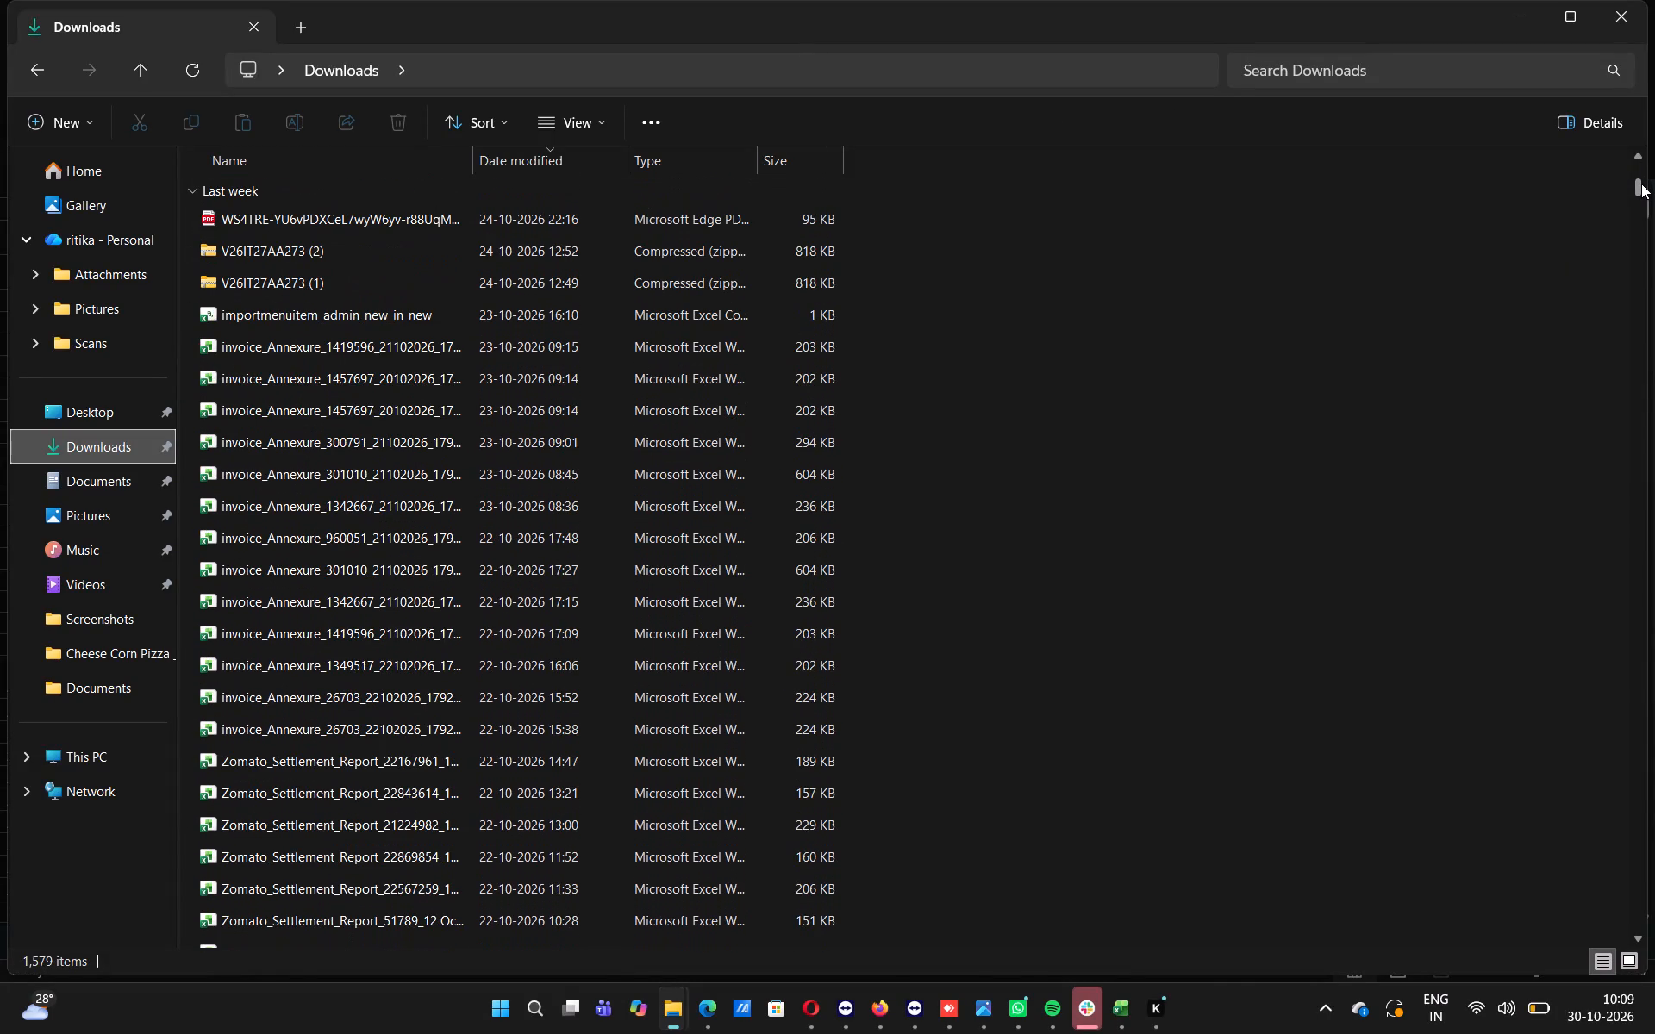
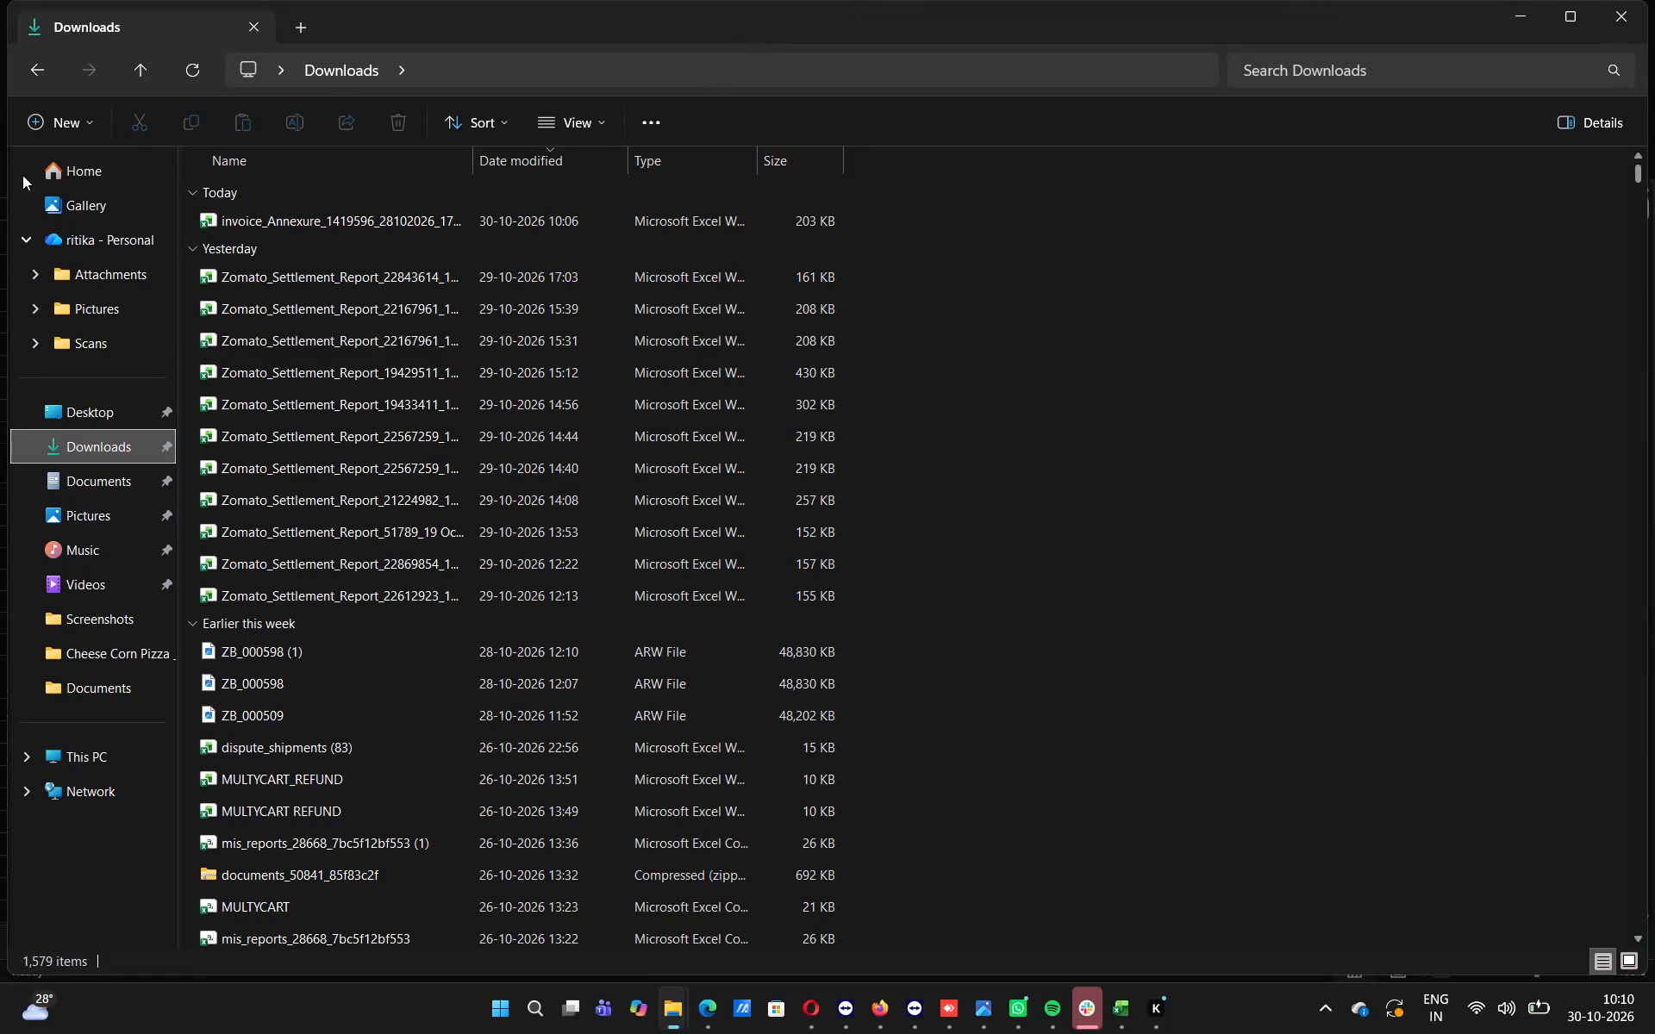
Open the Gallery location to look beyond the Downloads folder.
double_click(90, 211)
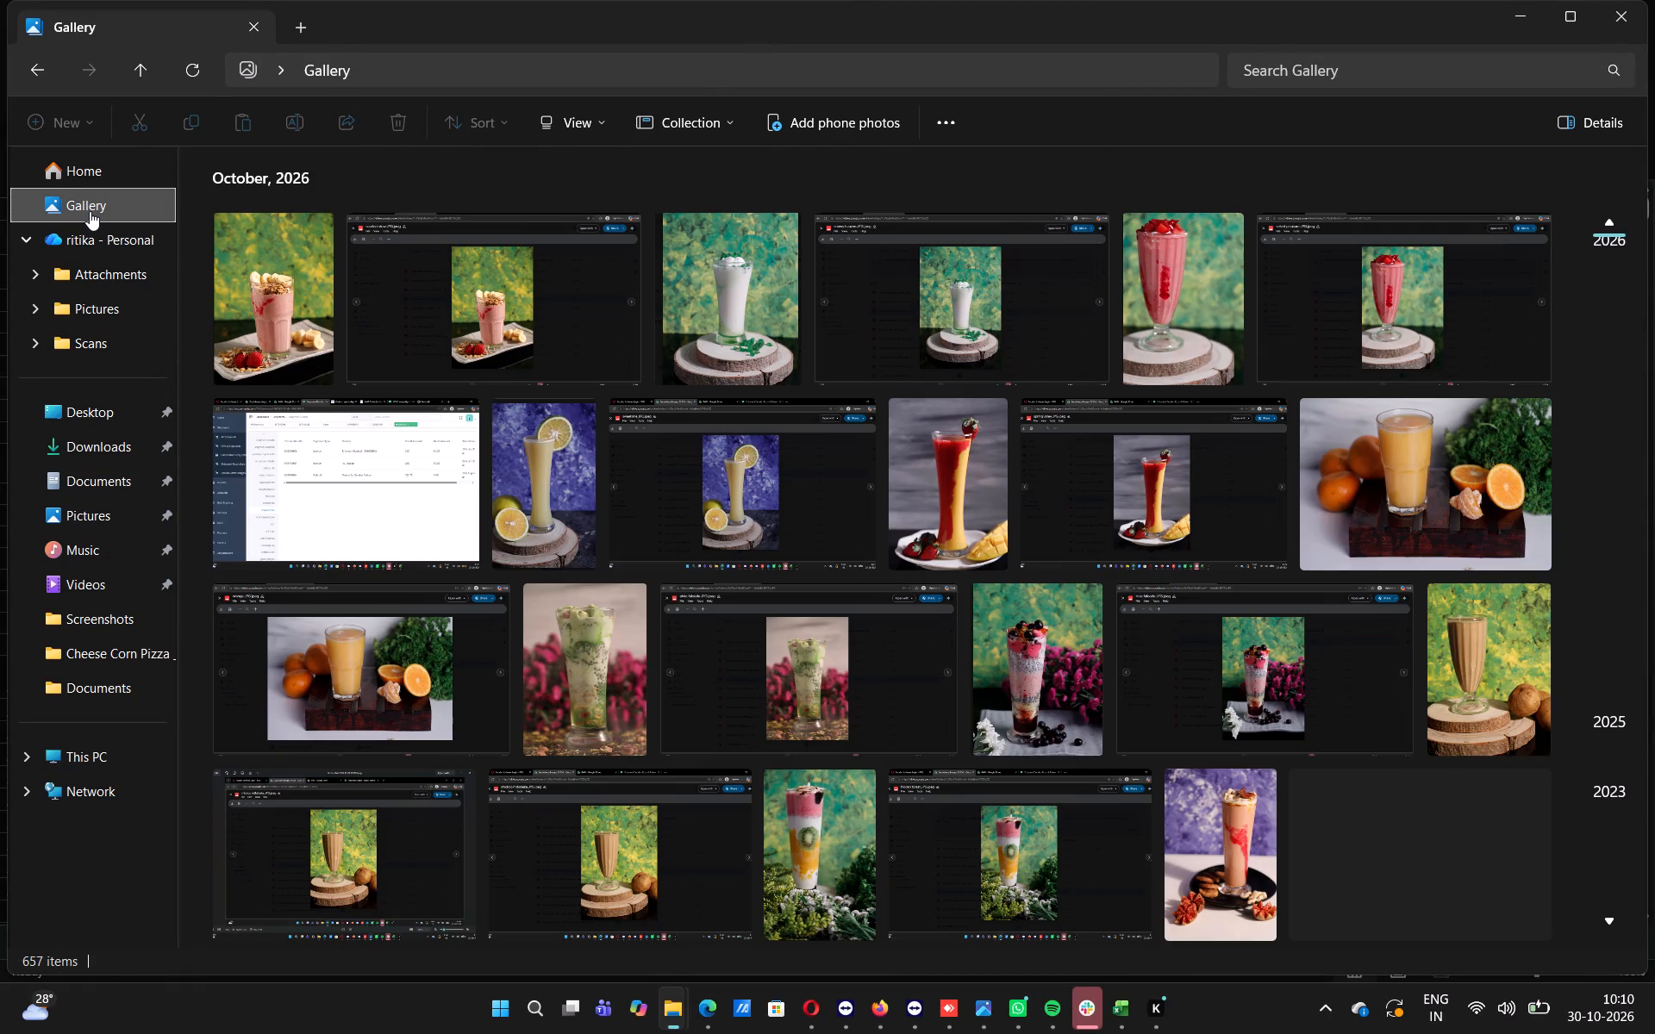
Recheck the recent files in Home and the Downloads folder for the earlier payout workbooks, ending back at Home.
double_click(83, 168)
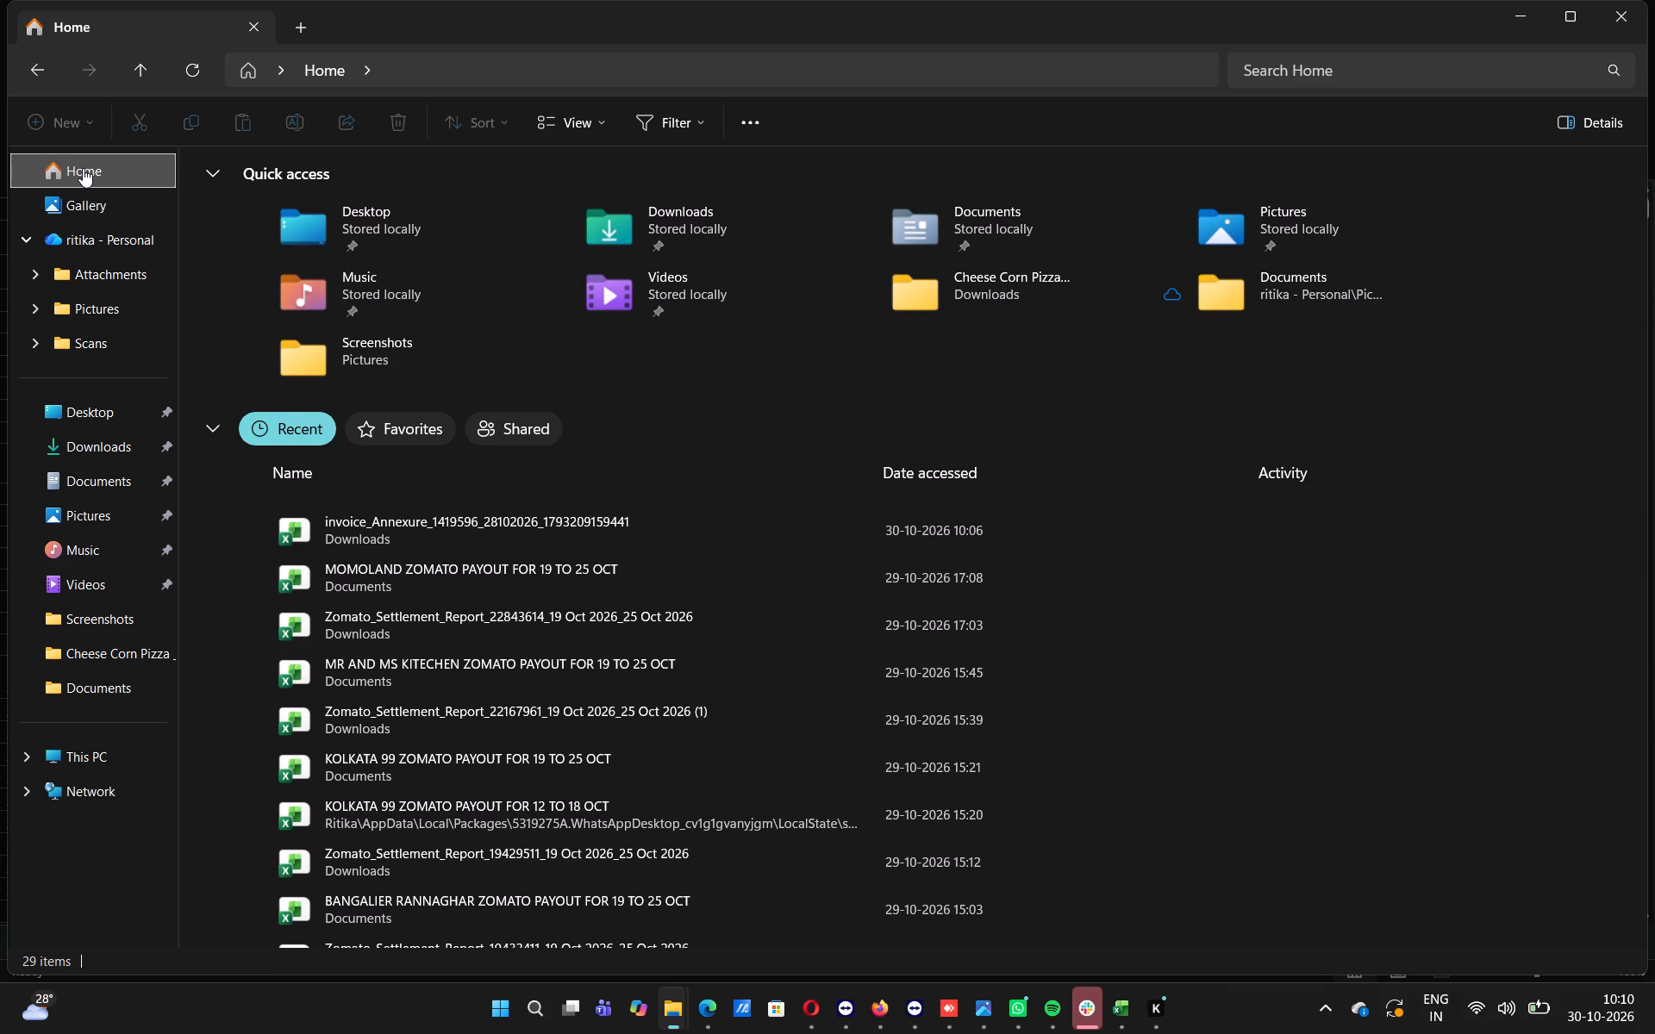
double_click(87, 457)
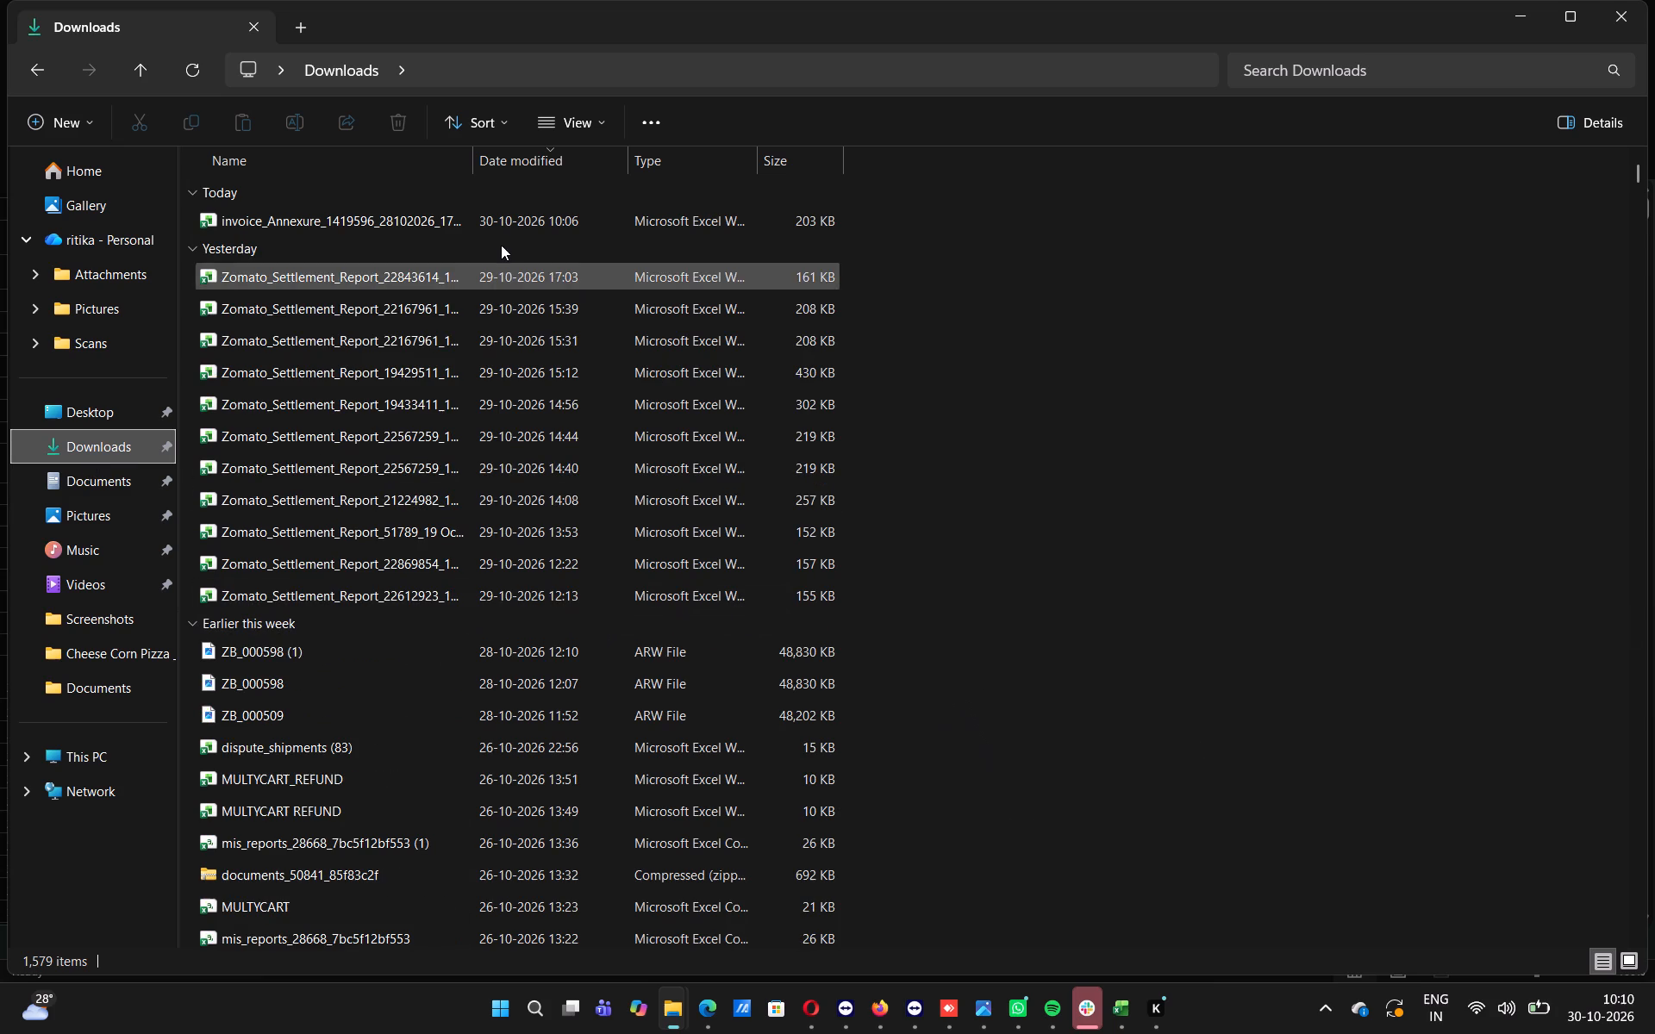
double_click(109, 162)
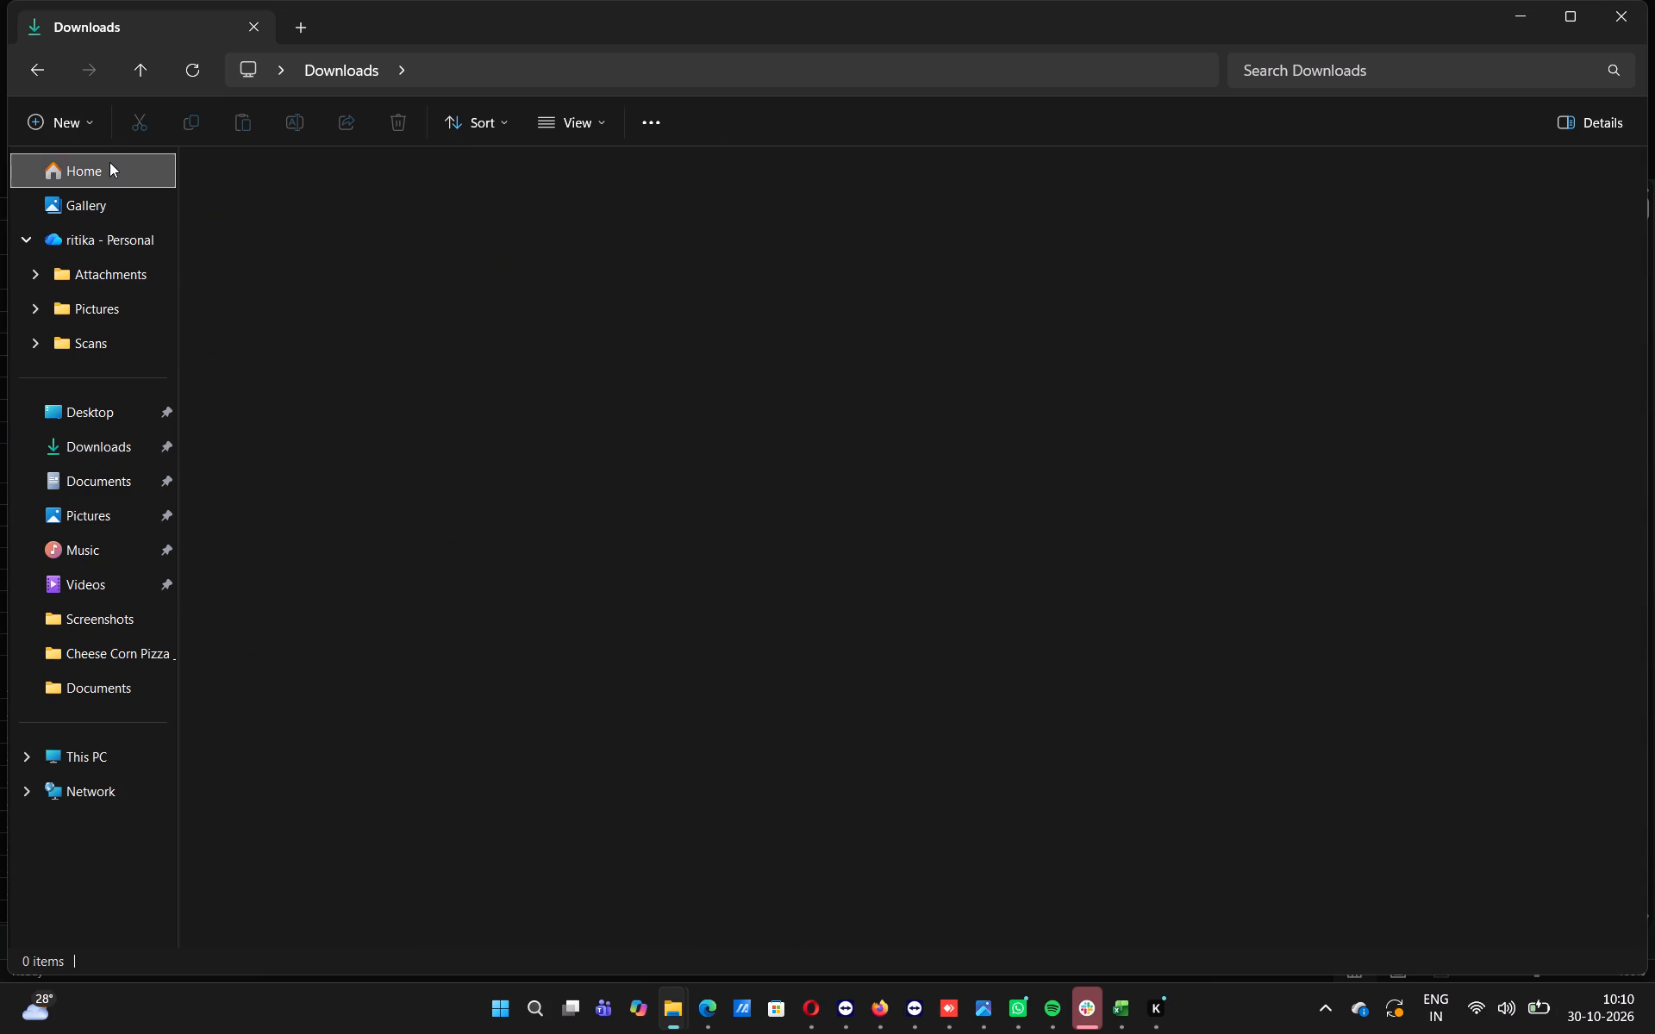
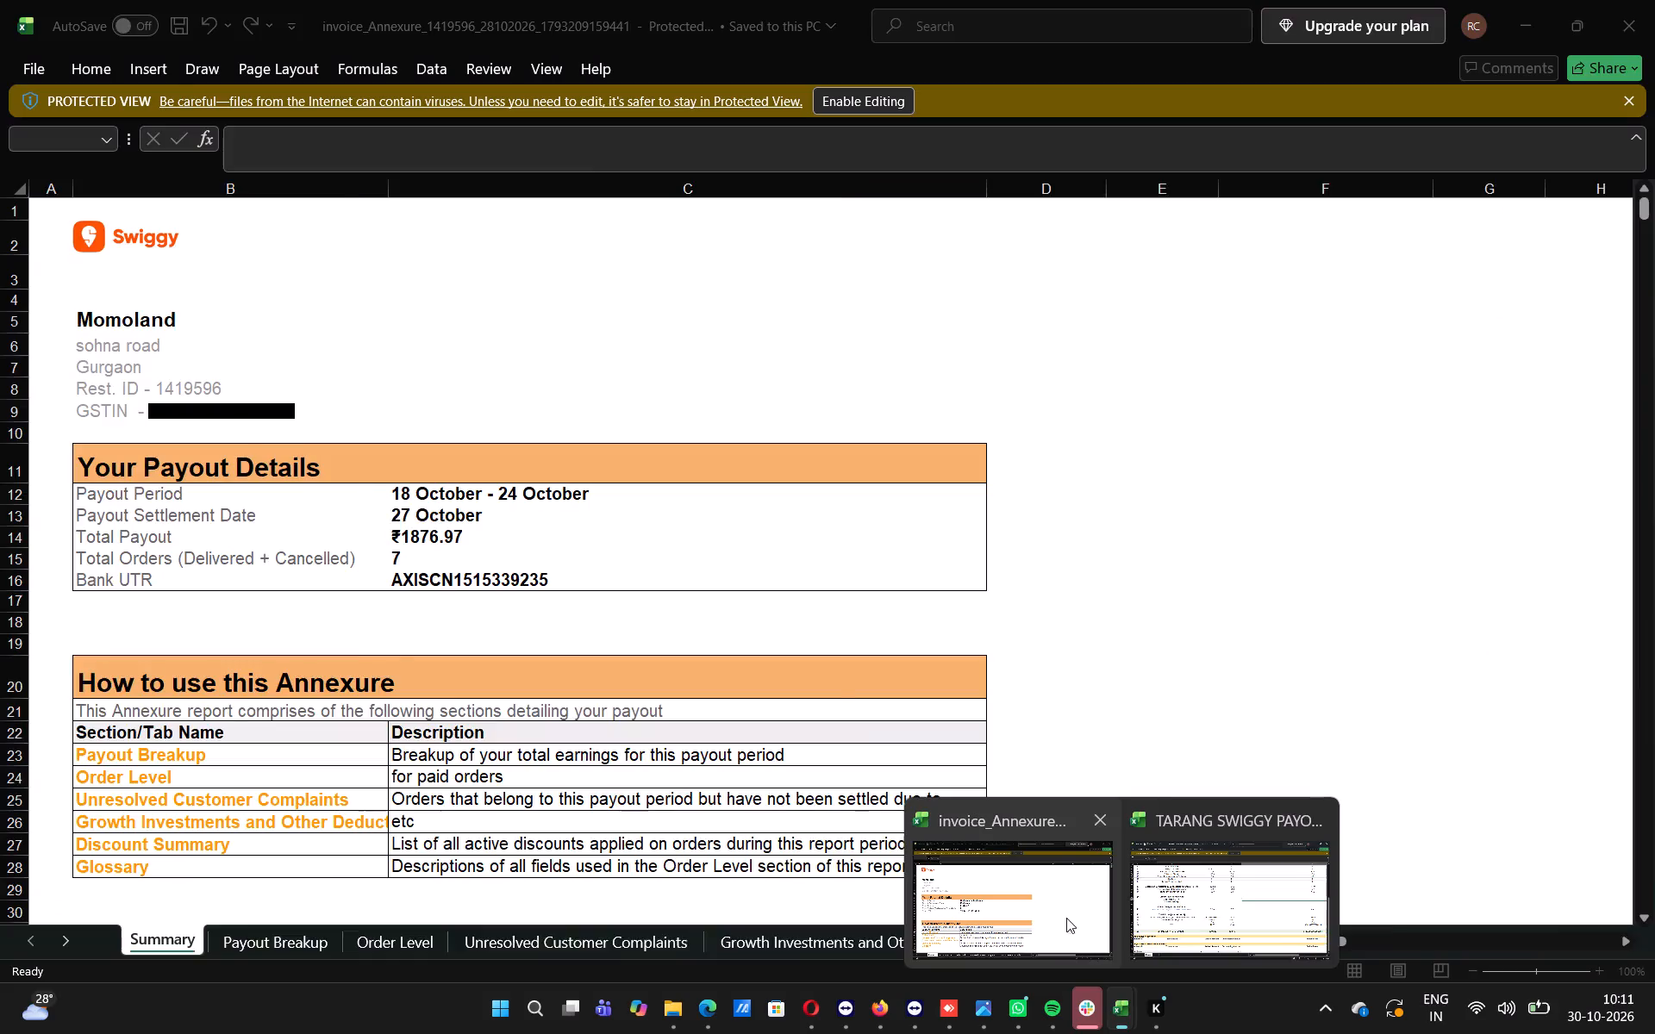
Switch to the Tarang Swiggy payout workbook for 11 to 17 October.
left_click(1213, 901)
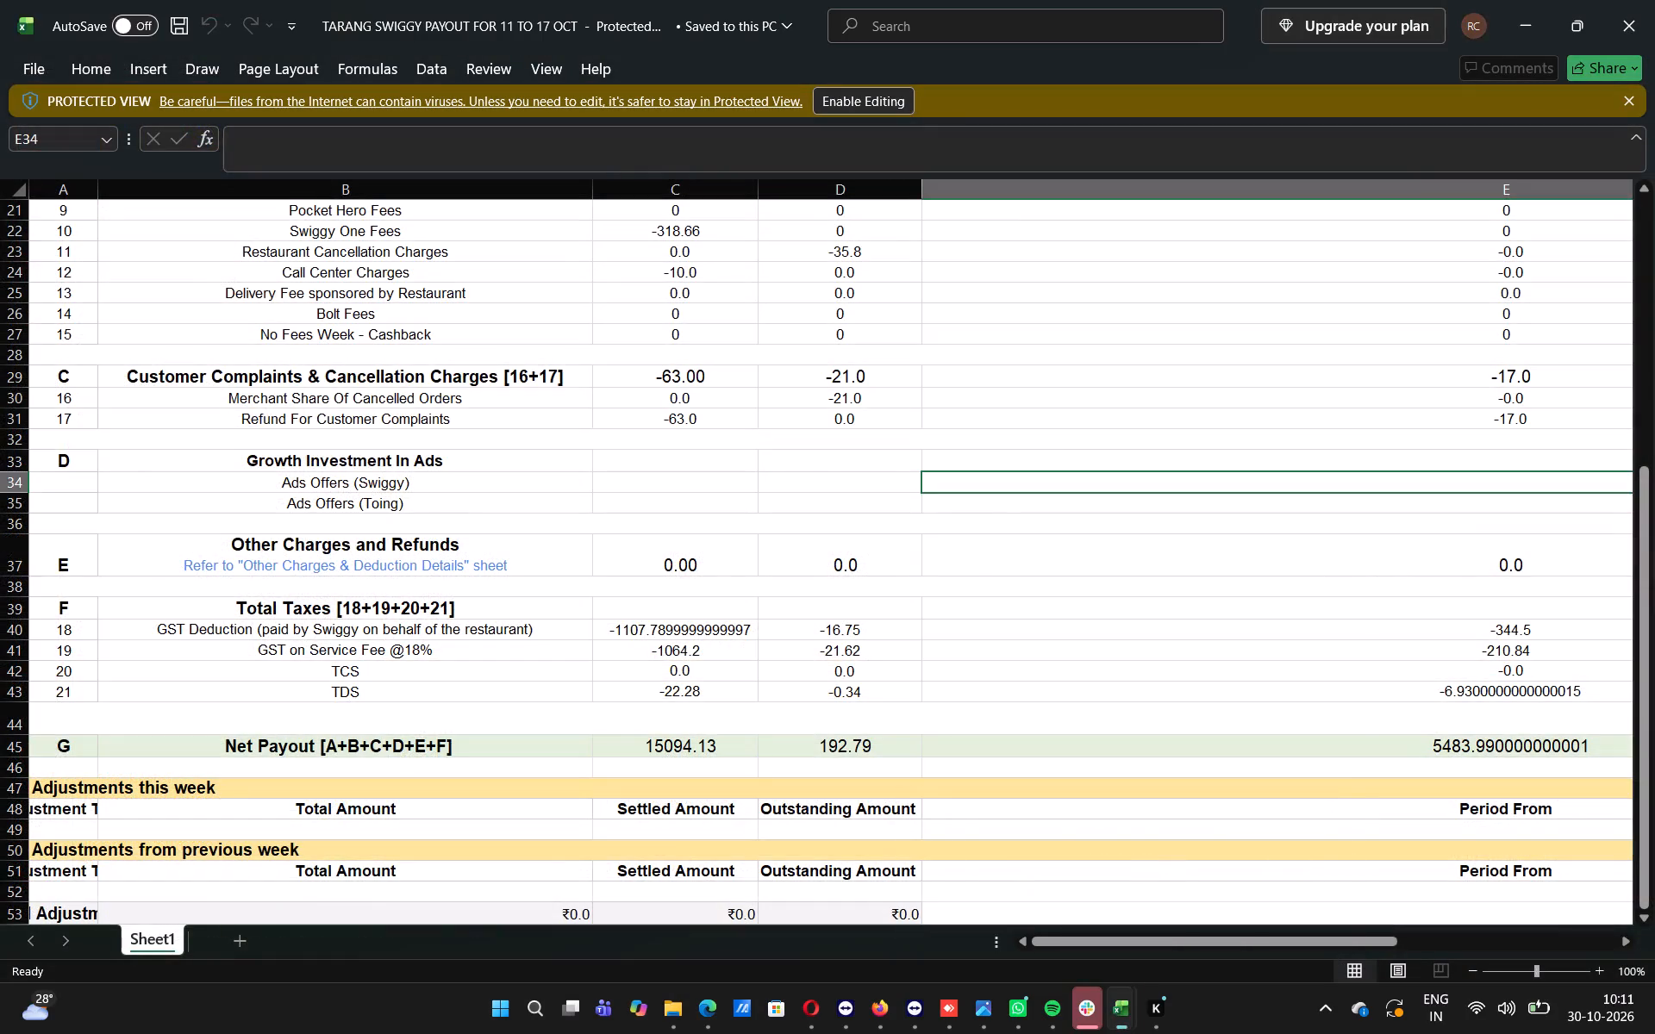
Copy the header block in rows 1 to 8 of the Tarang Swiggy payout sheet into a new blank workbook at A1.
left_click_drag(1643, 718, 1645, 493)
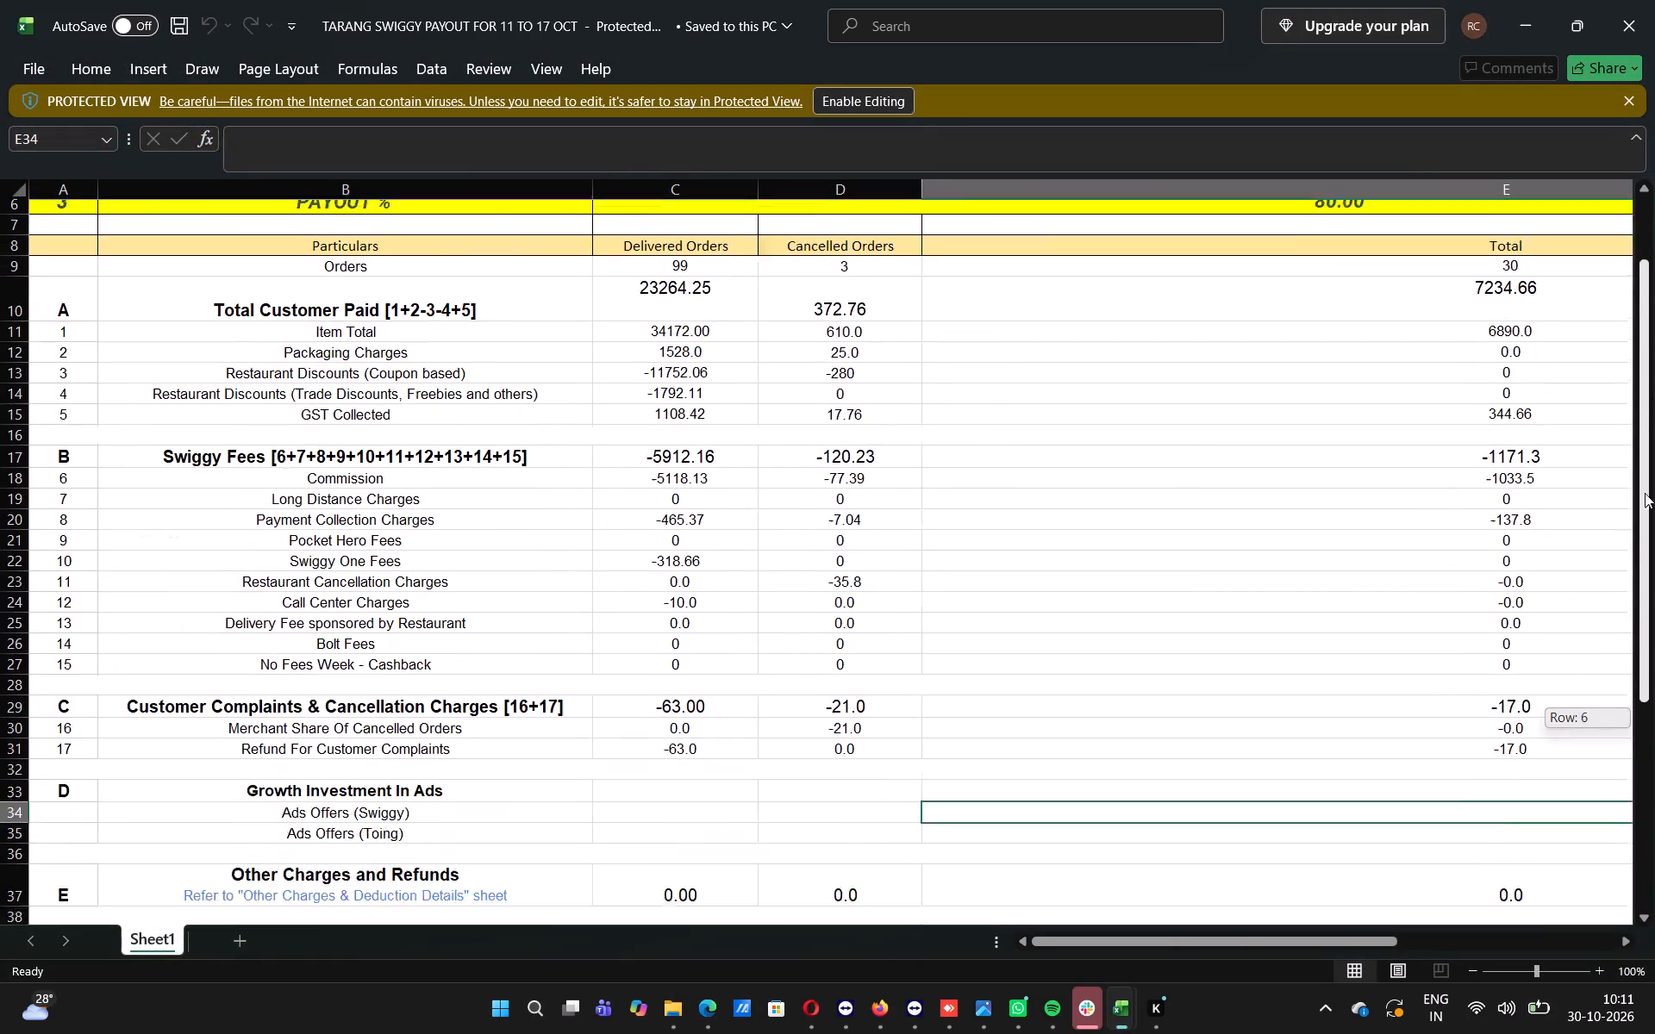
left_click_drag(1645, 493, 1652, 355)
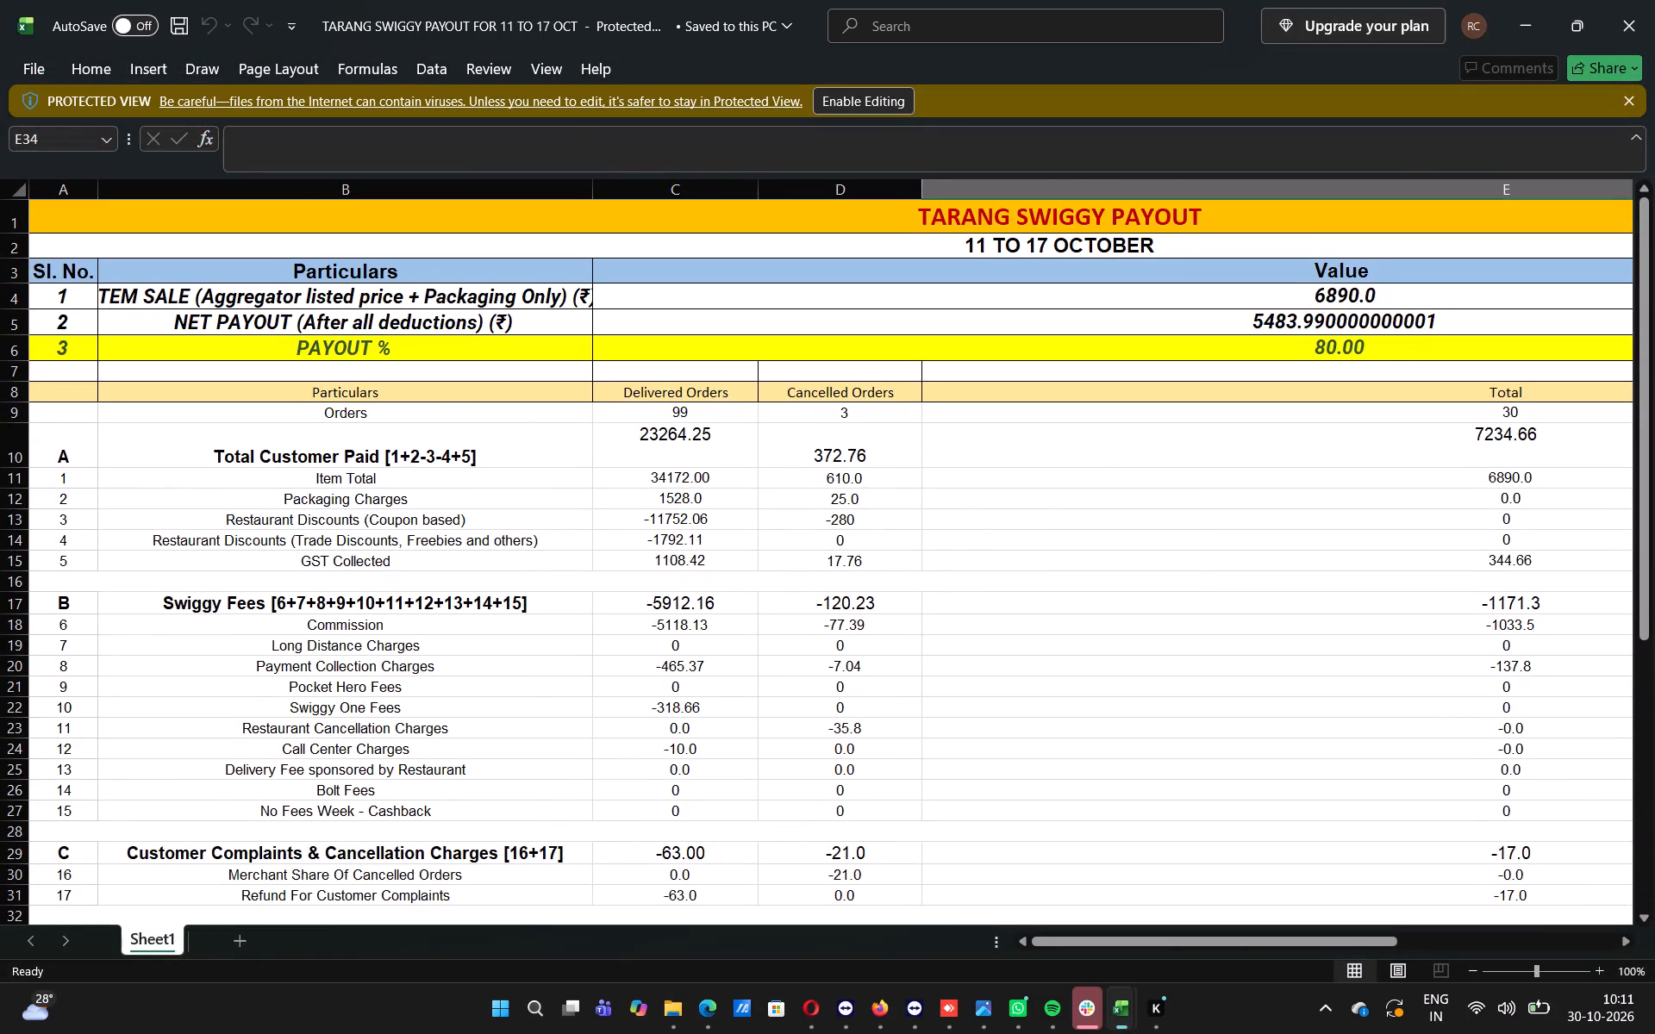
left_click(155, 215)
left_click_drag(155, 215, 154, 350)
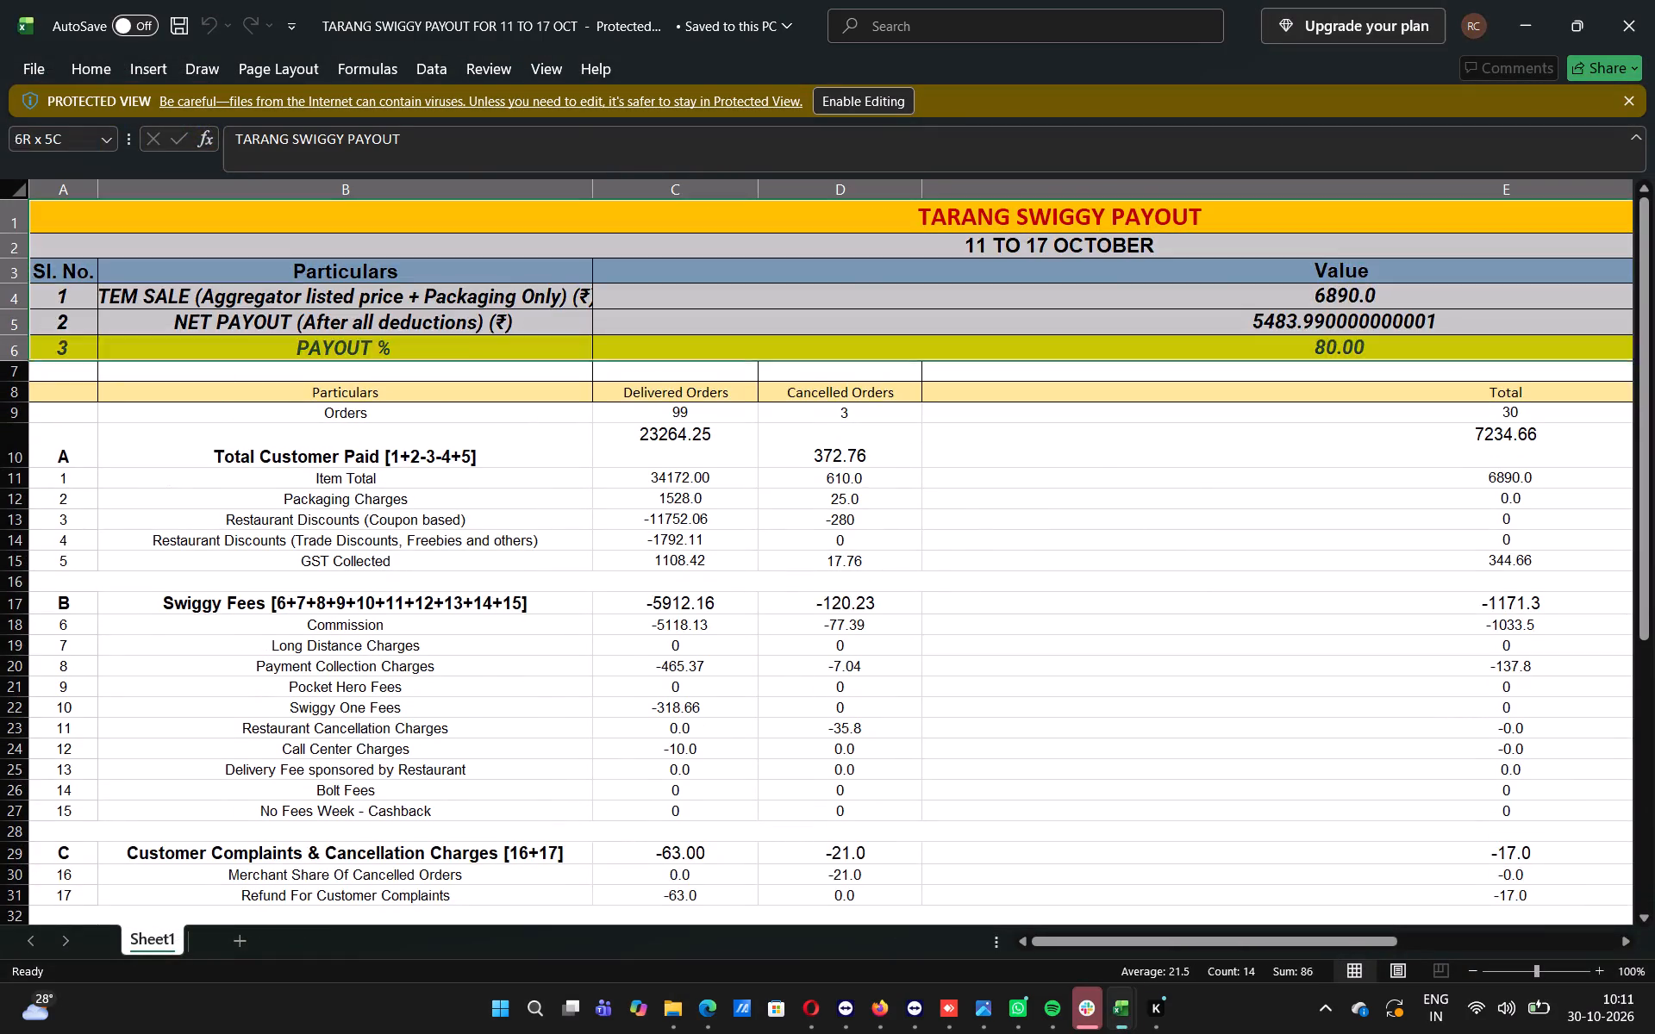
left_click_drag(154, 350, 164, 399)
key("ctrl+c")
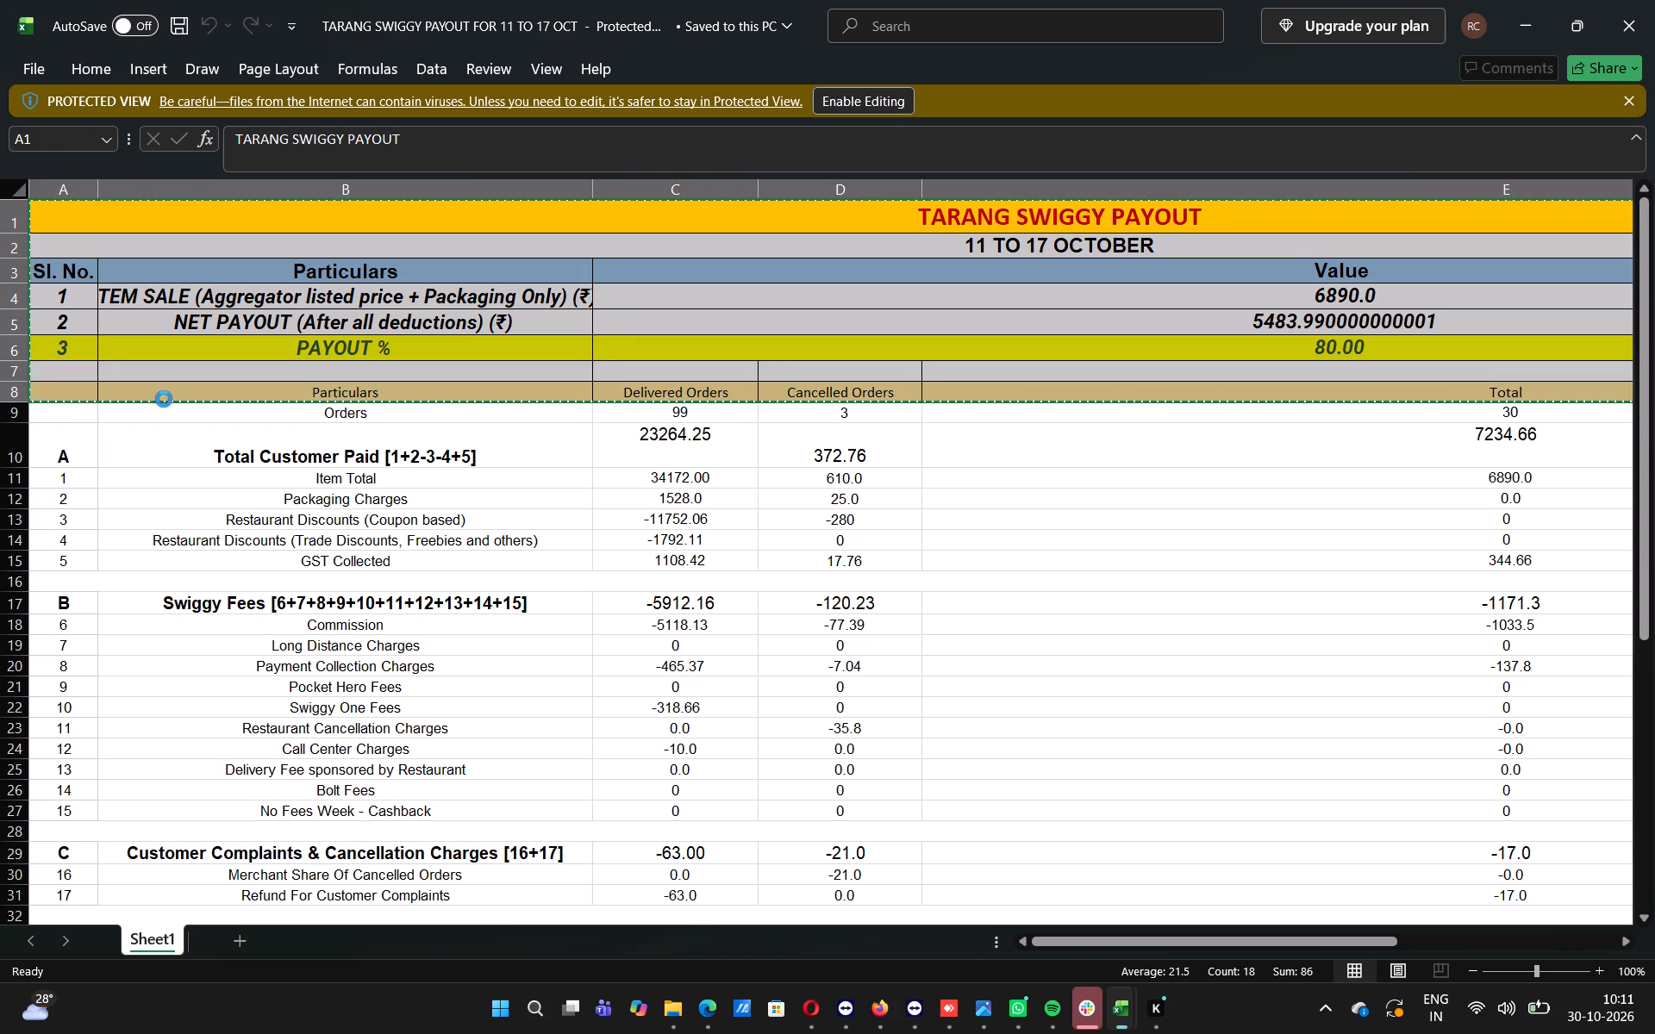
right_click(1116, 1014)
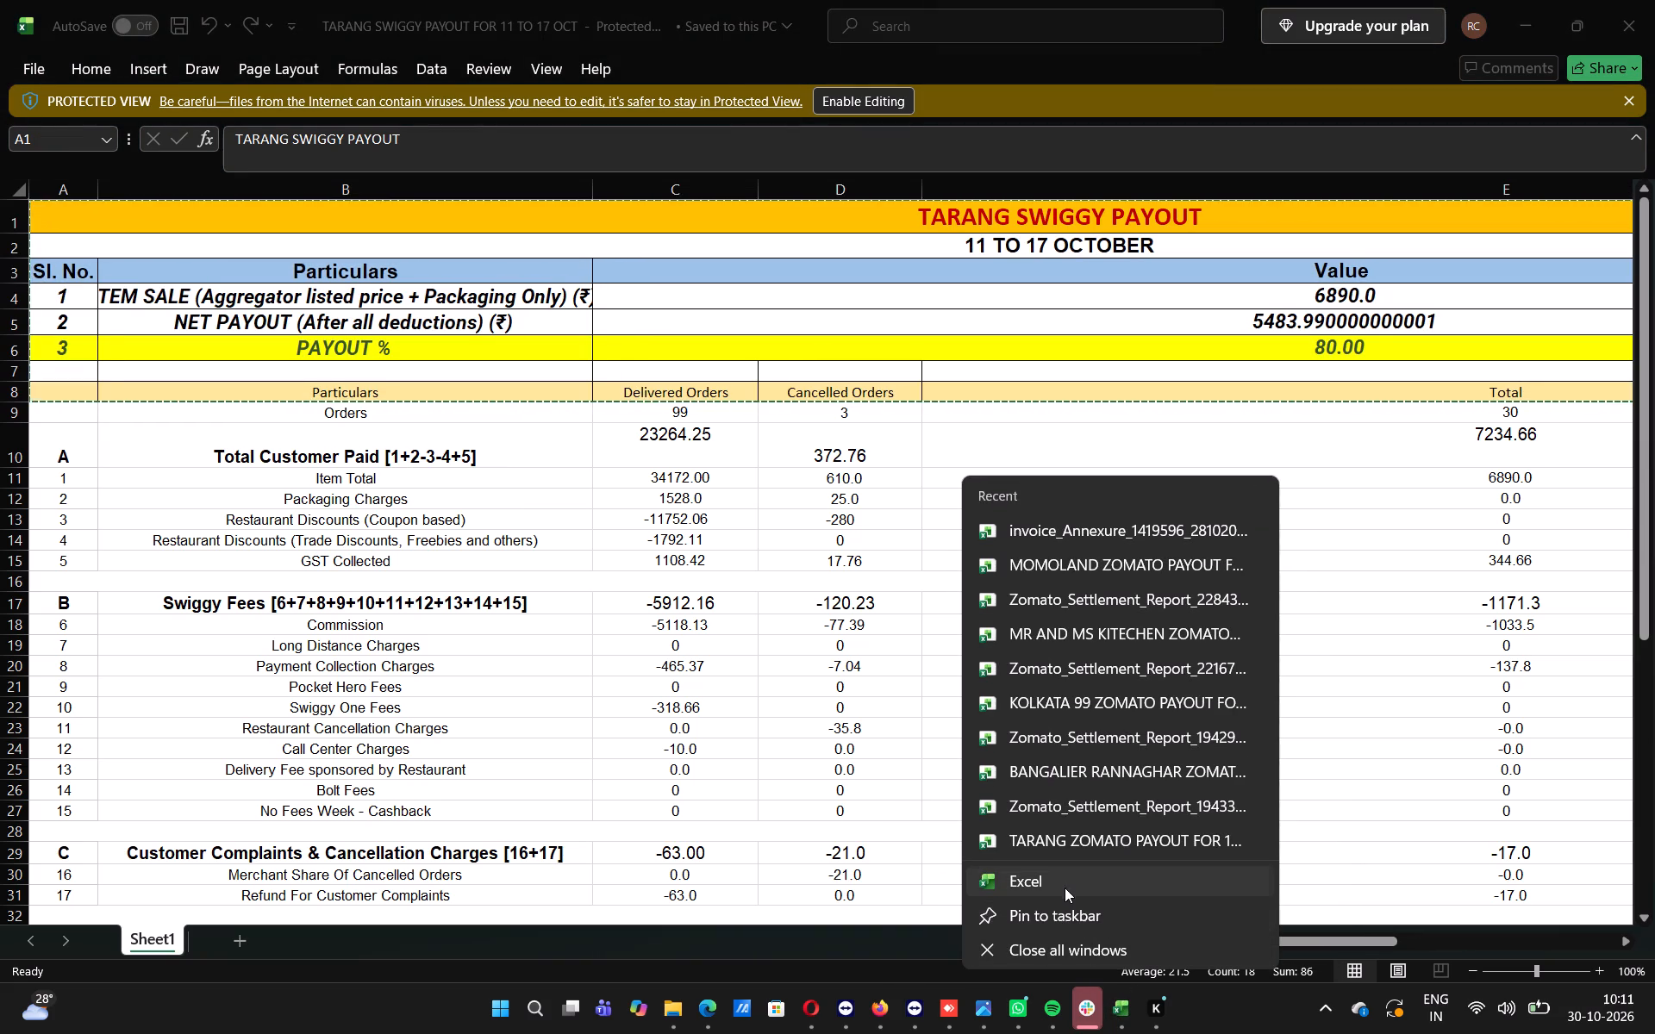
left_click(1063, 881)
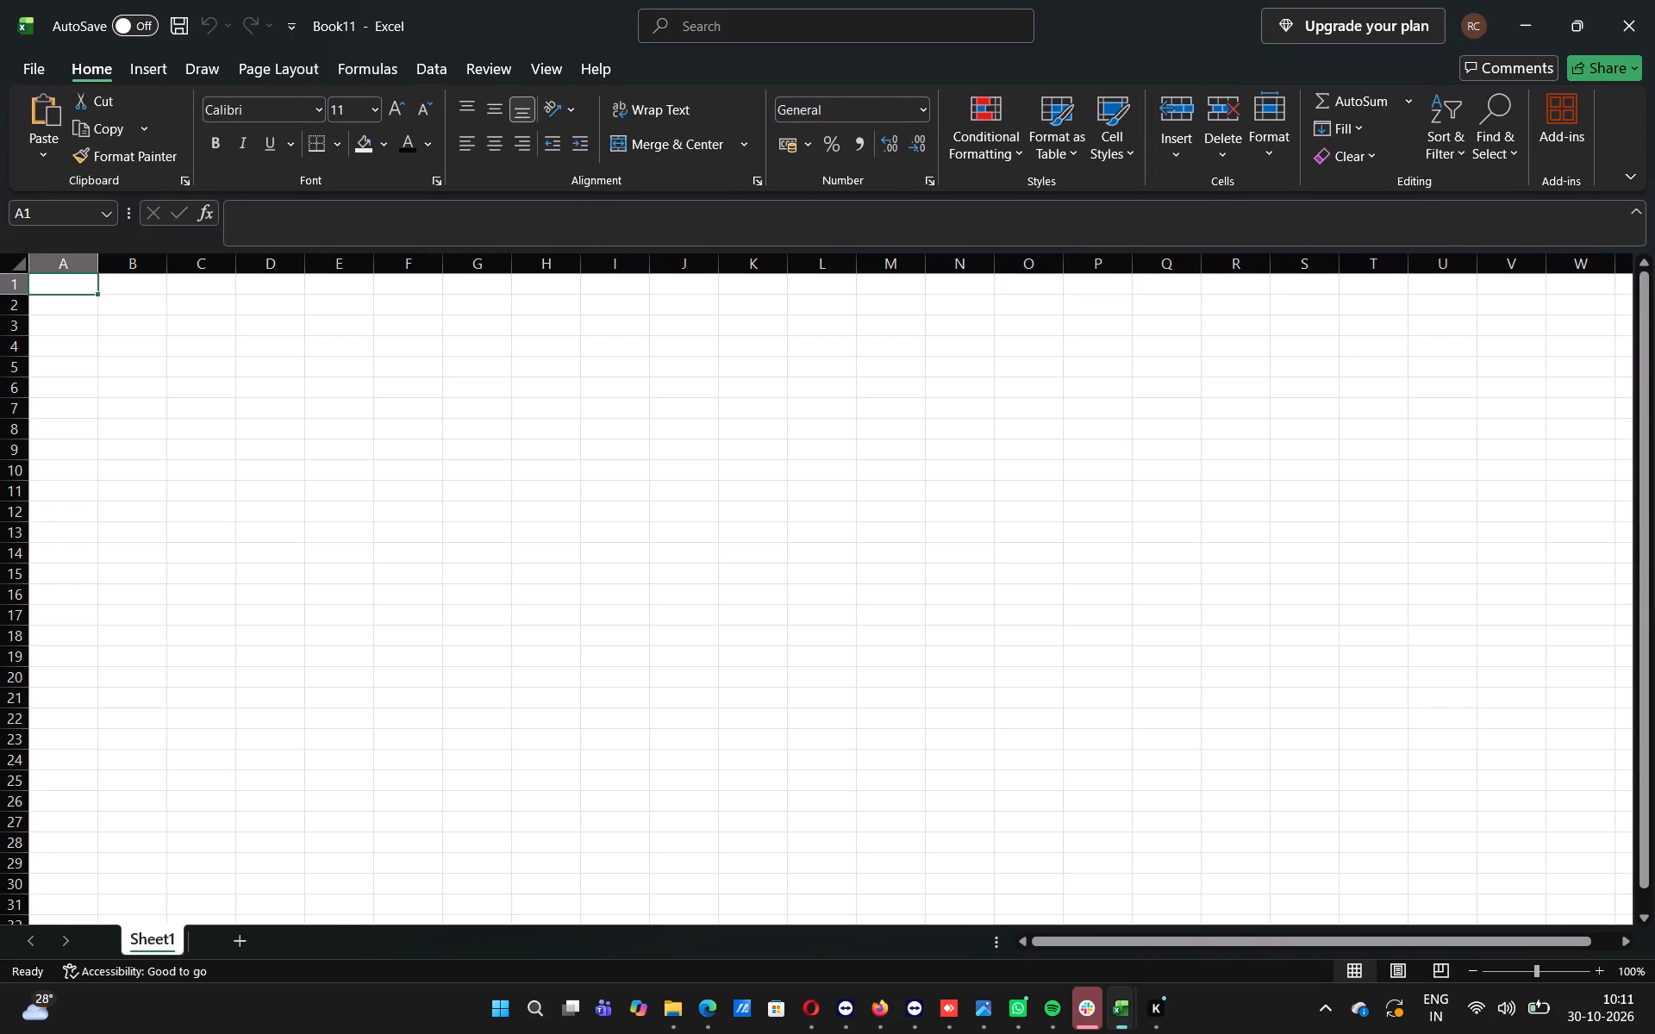
key("ctrl+v")
left_click(415, 336)
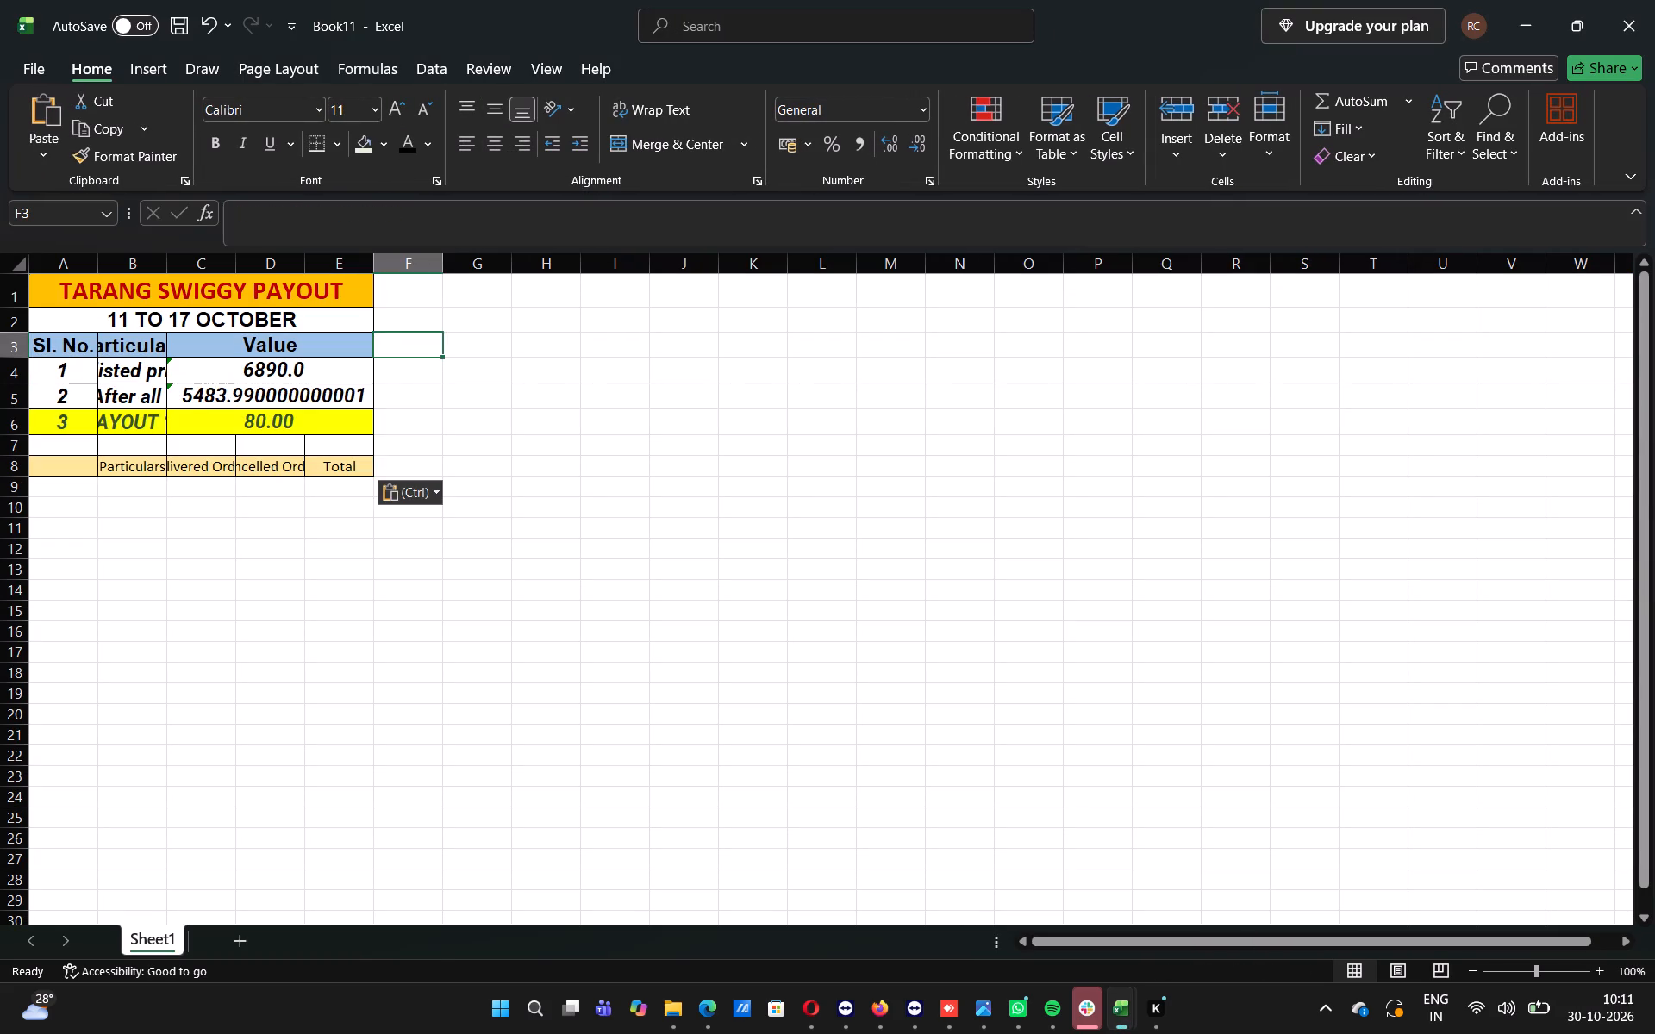
Widen column E into a broad value column and column B until its full particulars labels fit.
left_click_drag(372, 265, 1247, 308)
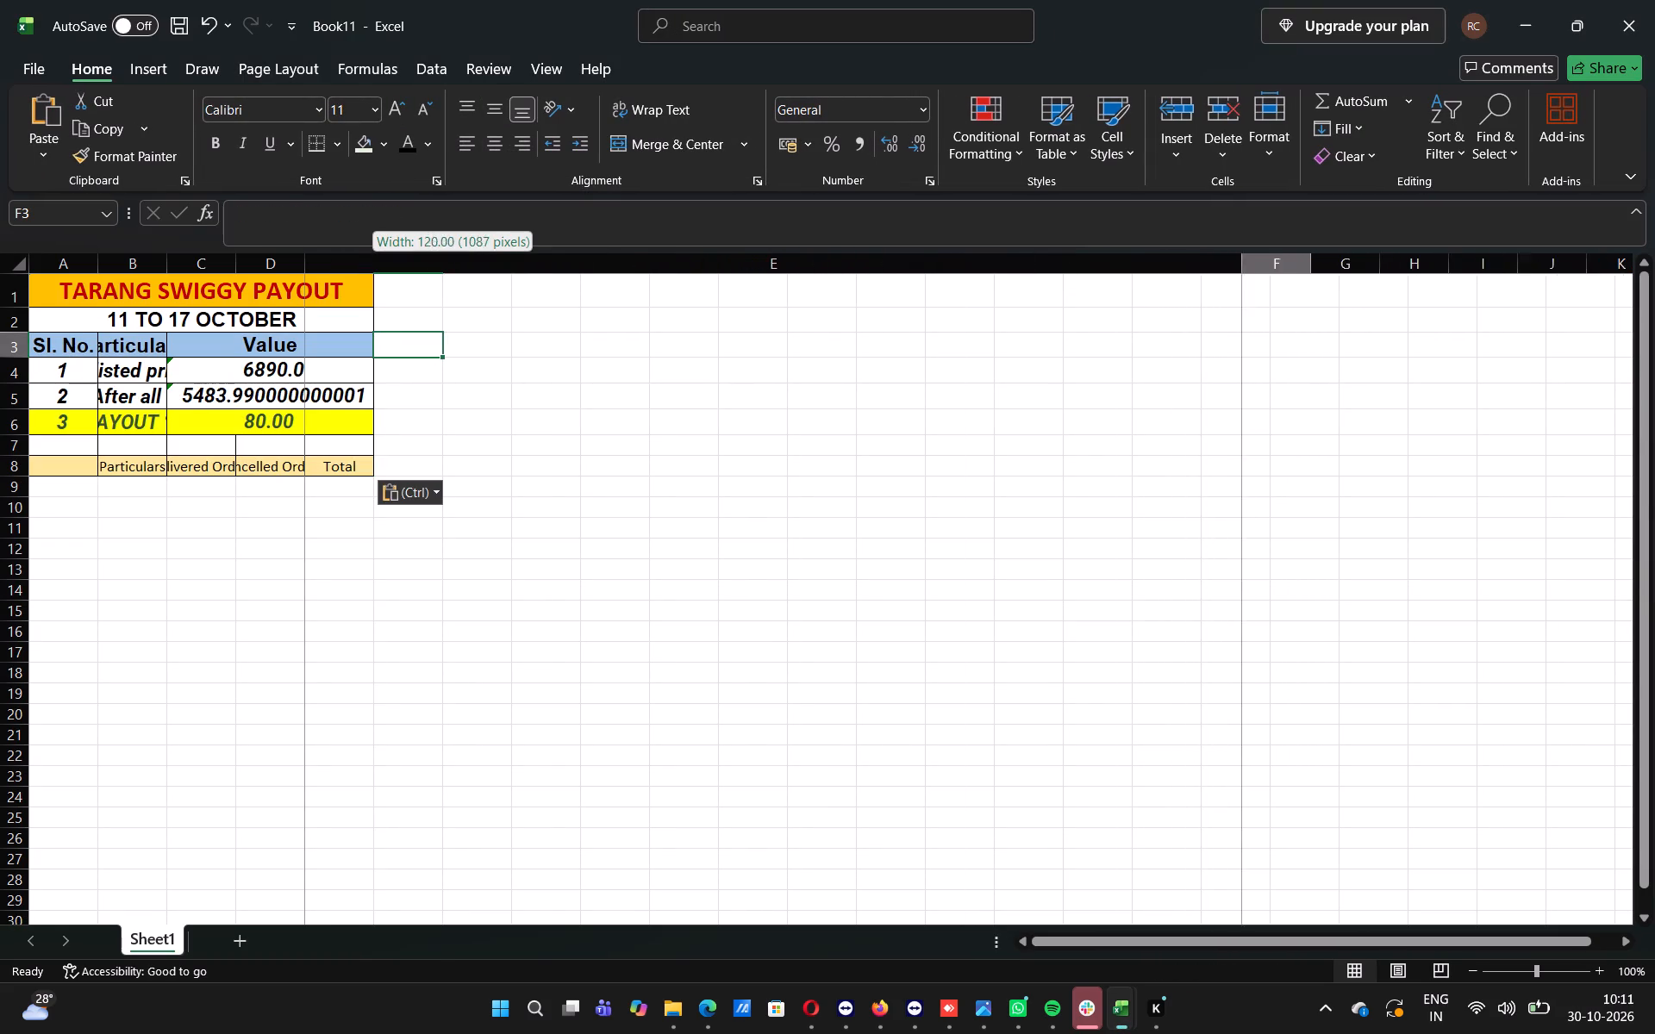
left_click_drag(1247, 308, 1274, 315)
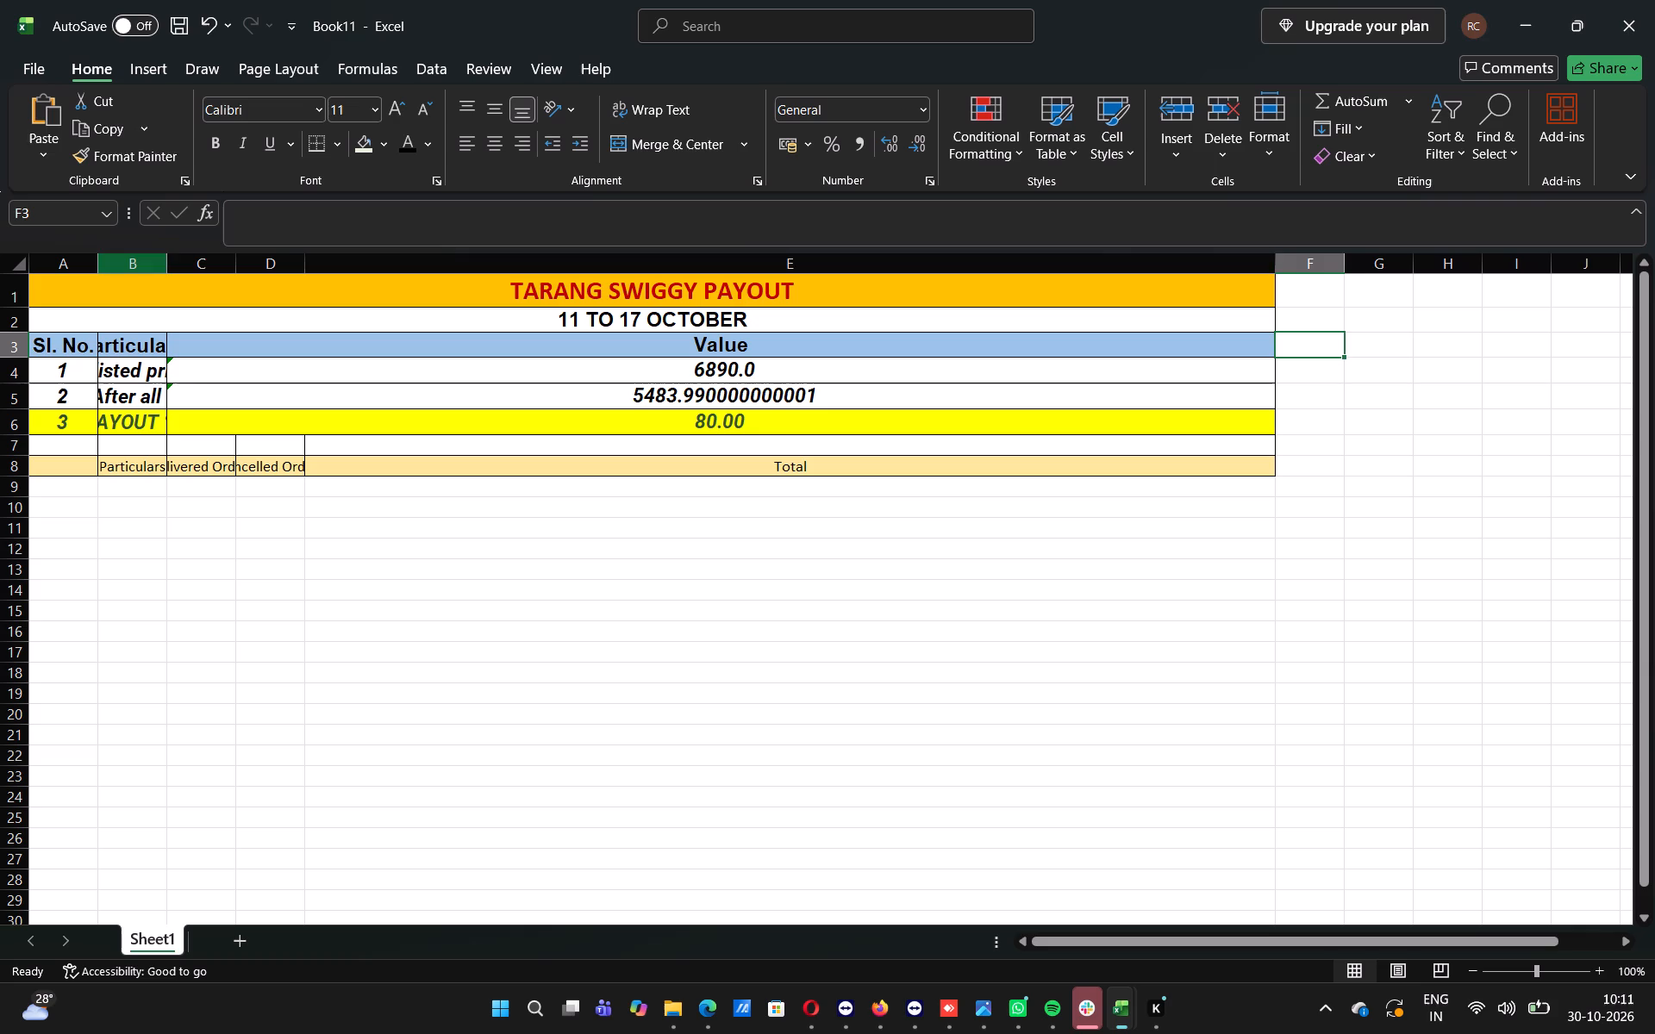
left_click_drag(165, 264, 517, 283)
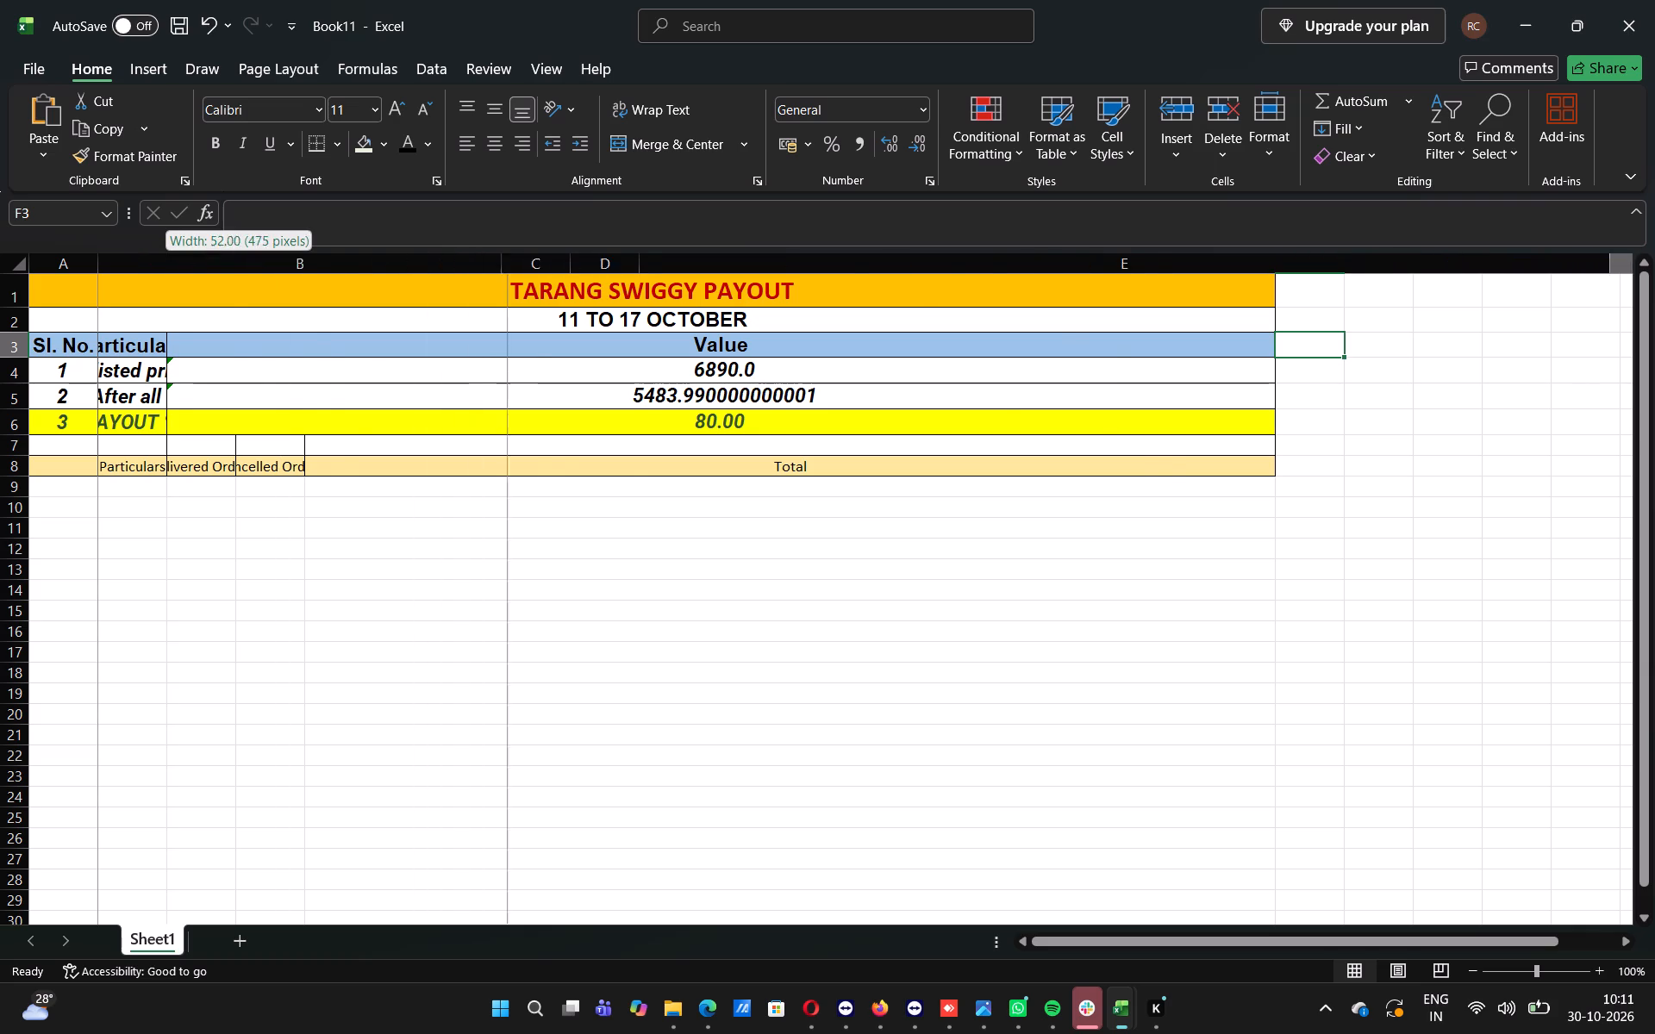
left_click_drag(517, 283, 531, 283)
left_click_drag(534, 263, 644, 267)
Replace the title in row 1 with "MOMOLAND SWIGGY PAYOUT".
left_click(739, 293)
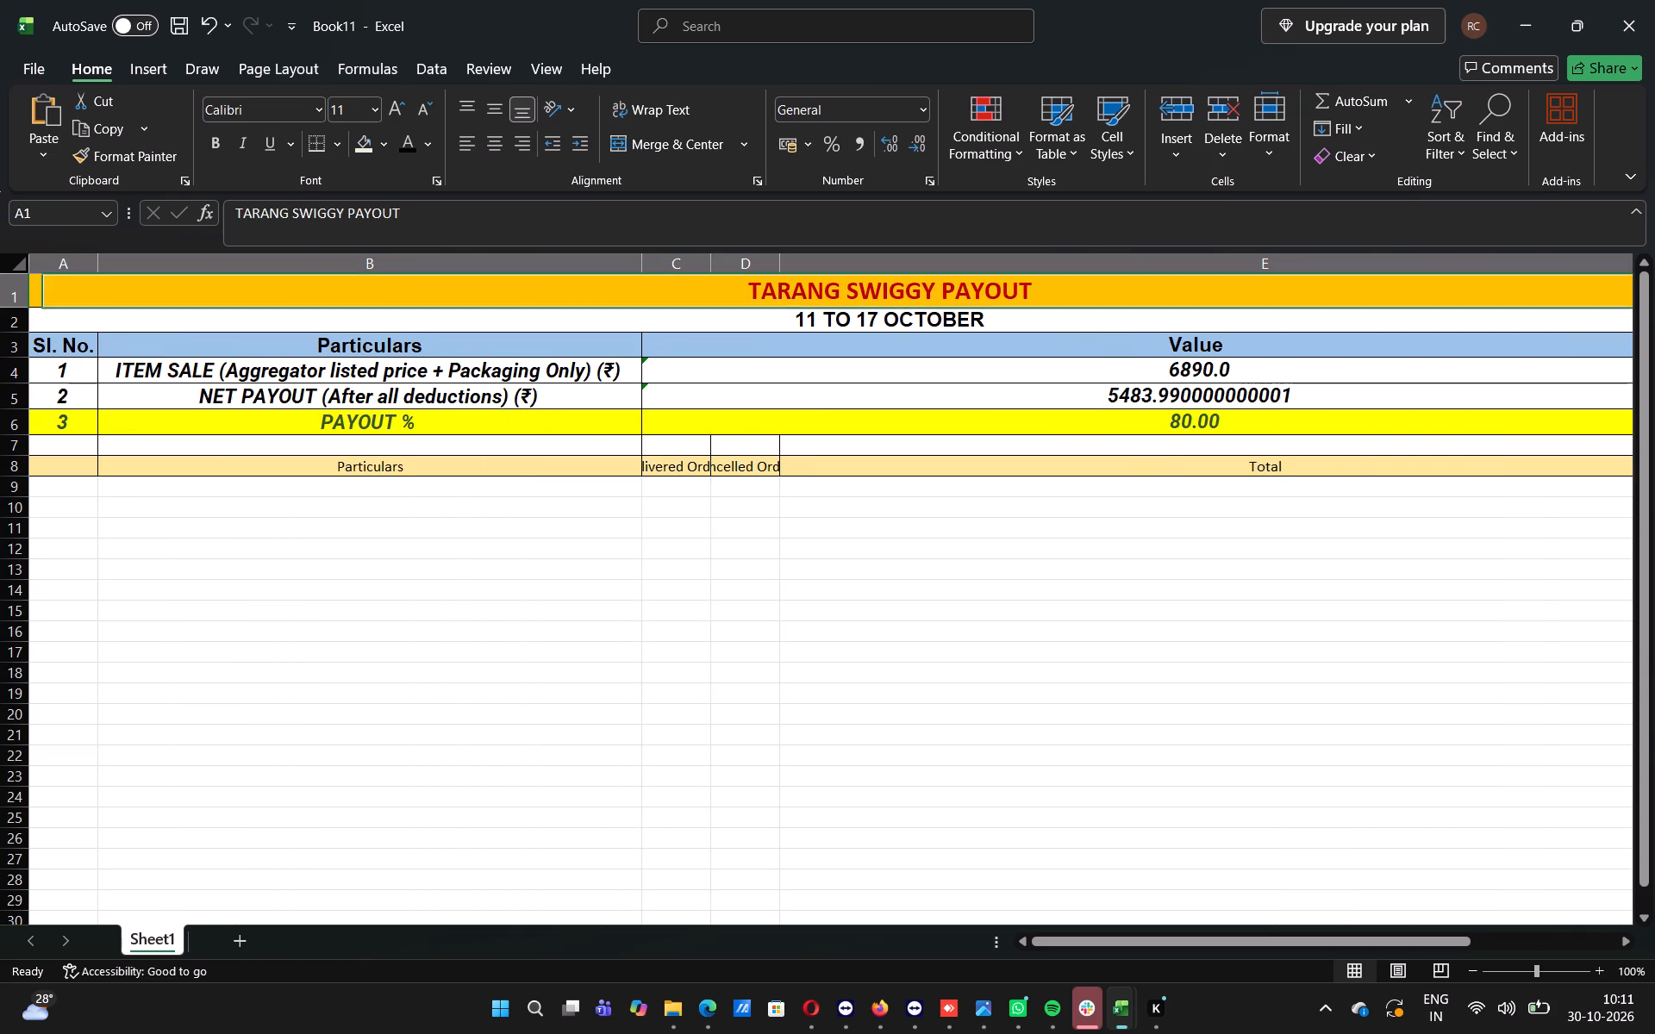
key("BackSpace")
type("MOMOLAND SWIGGY PAYOUT")
key("space")
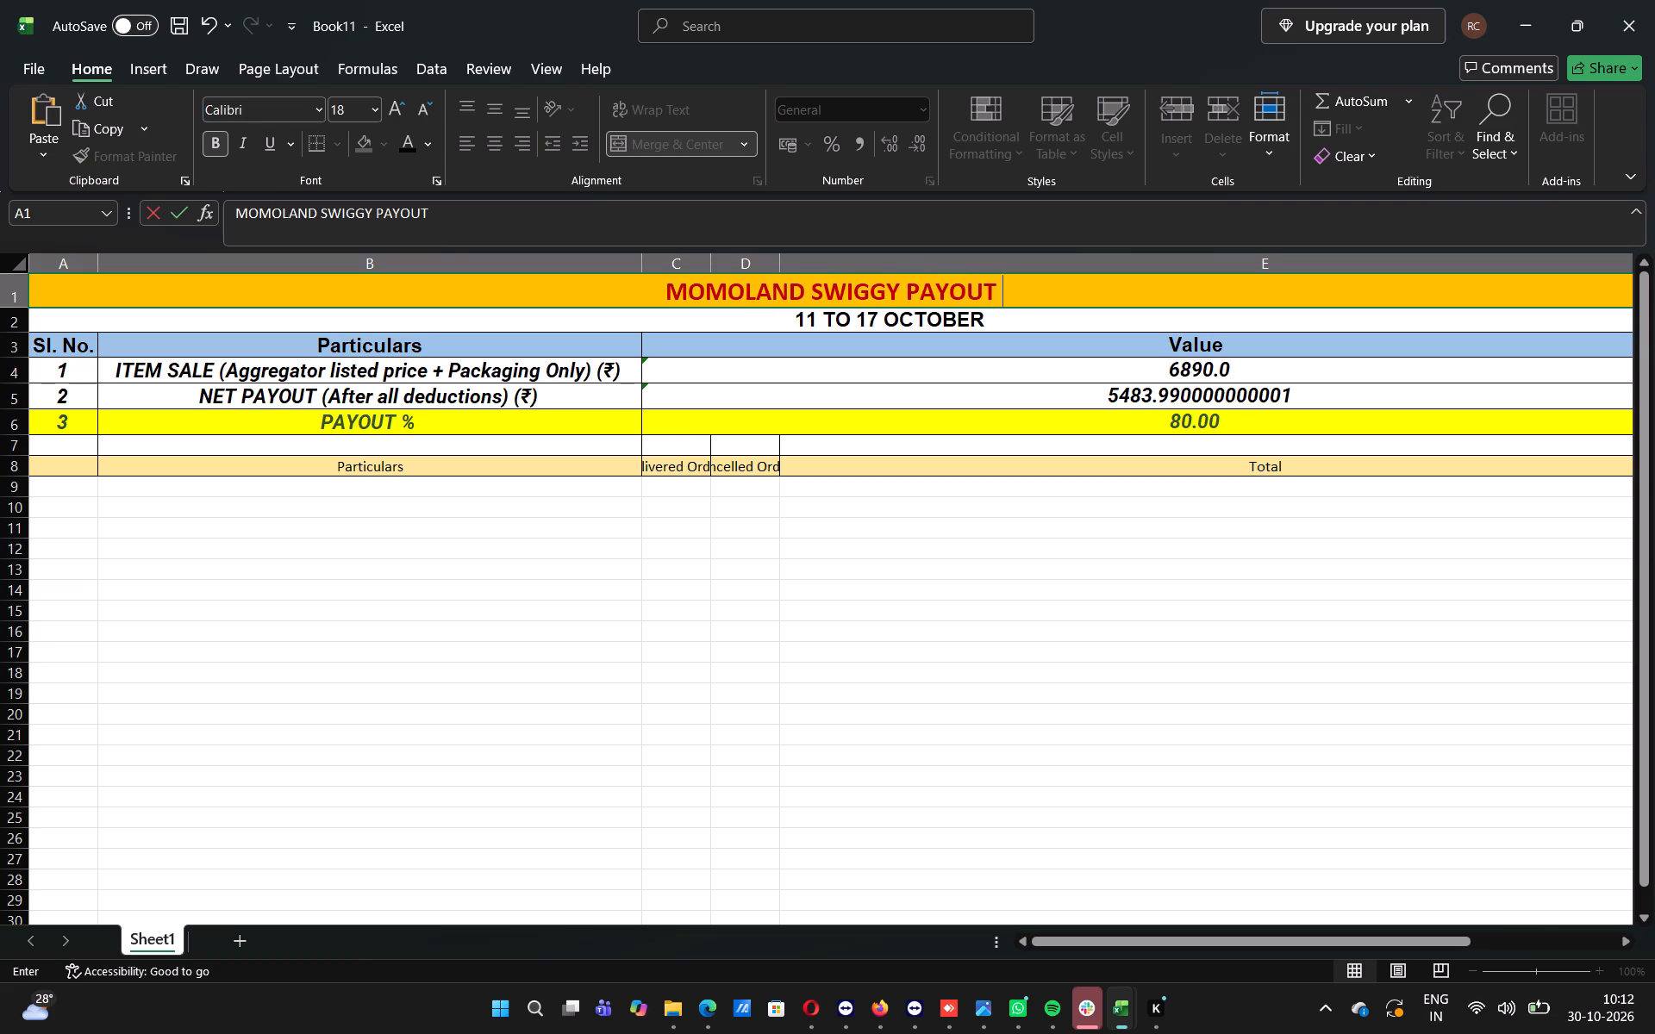
Widen columns C and D to make room for the Delivered Orders and Cancelled Orders headings.
left_click_drag(709, 267, 740, 271)
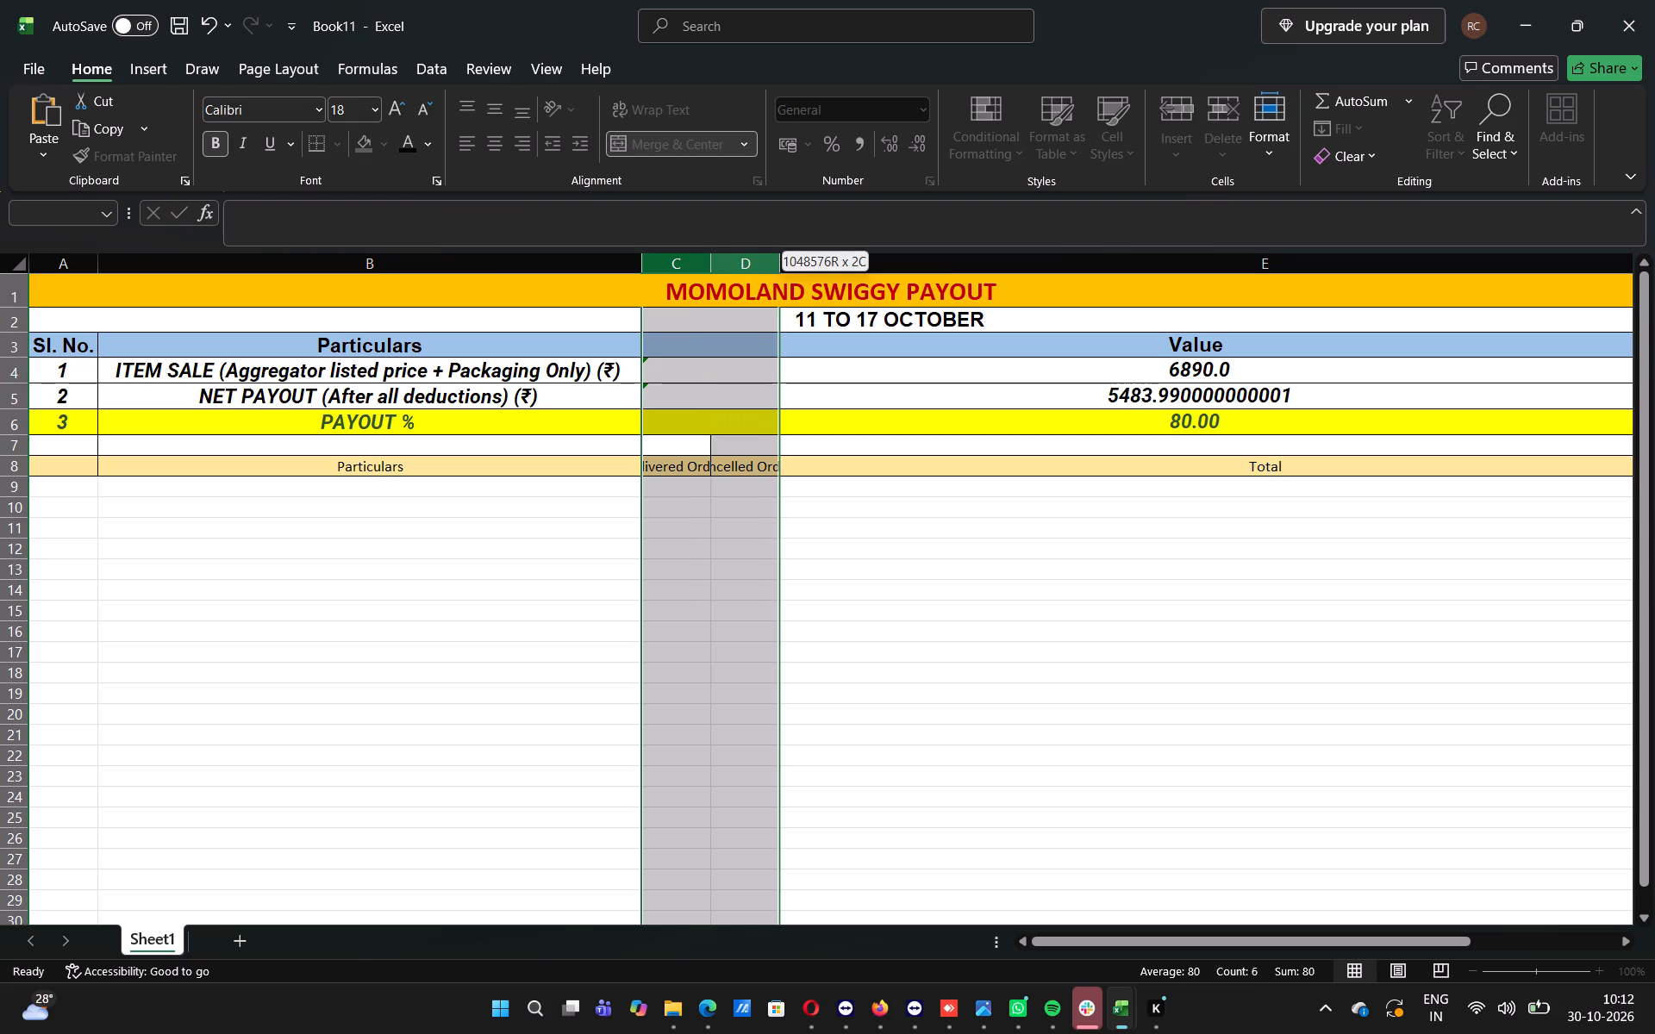
left_click_drag(740, 271, 737, 271)
left_click(914, 540)
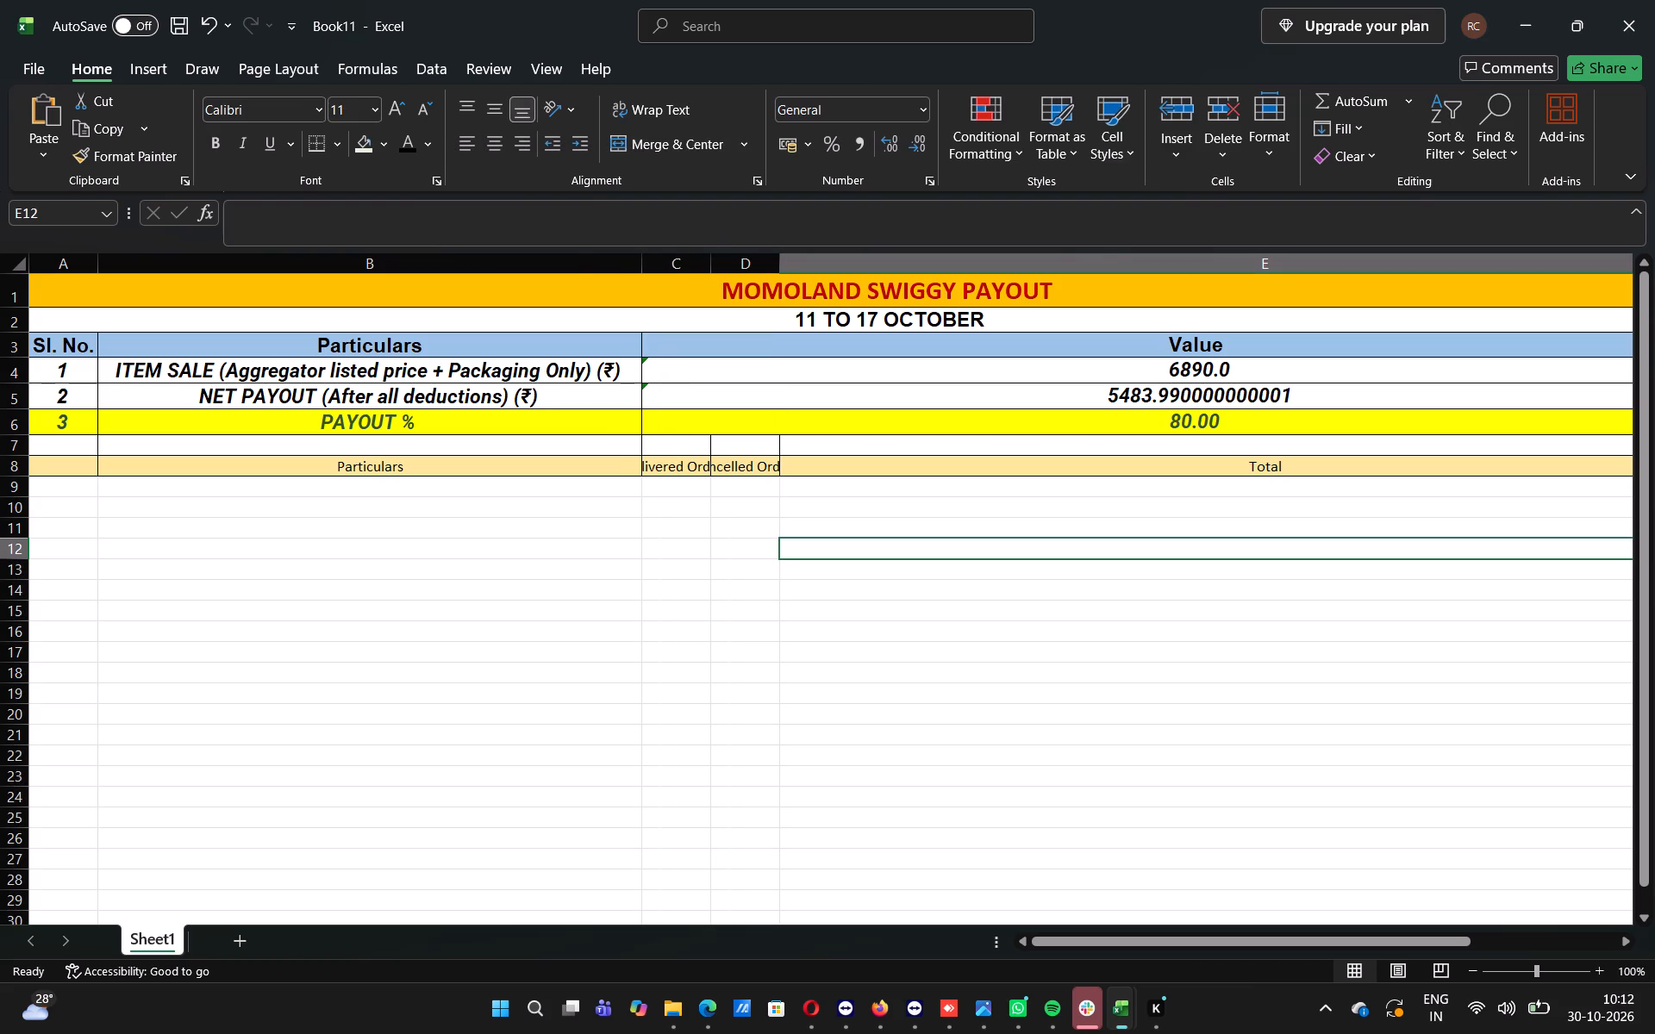
left_click_drag(712, 257, 724, 262)
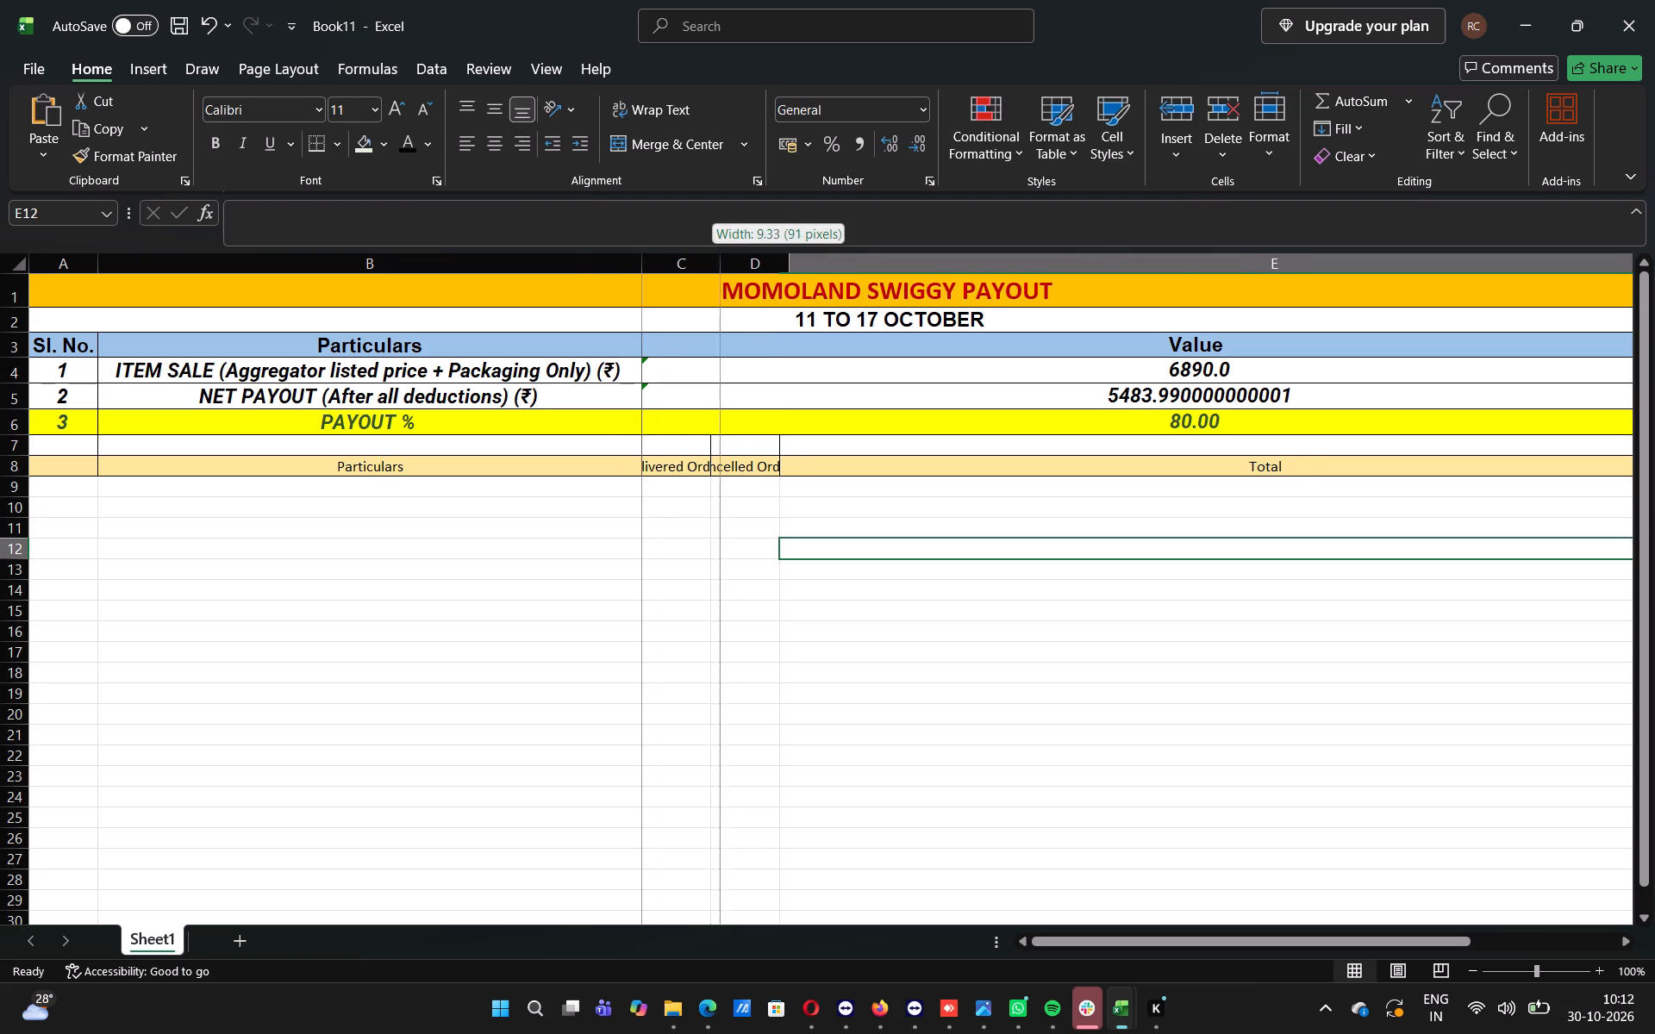
left_click_drag(724, 262, 741, 269)
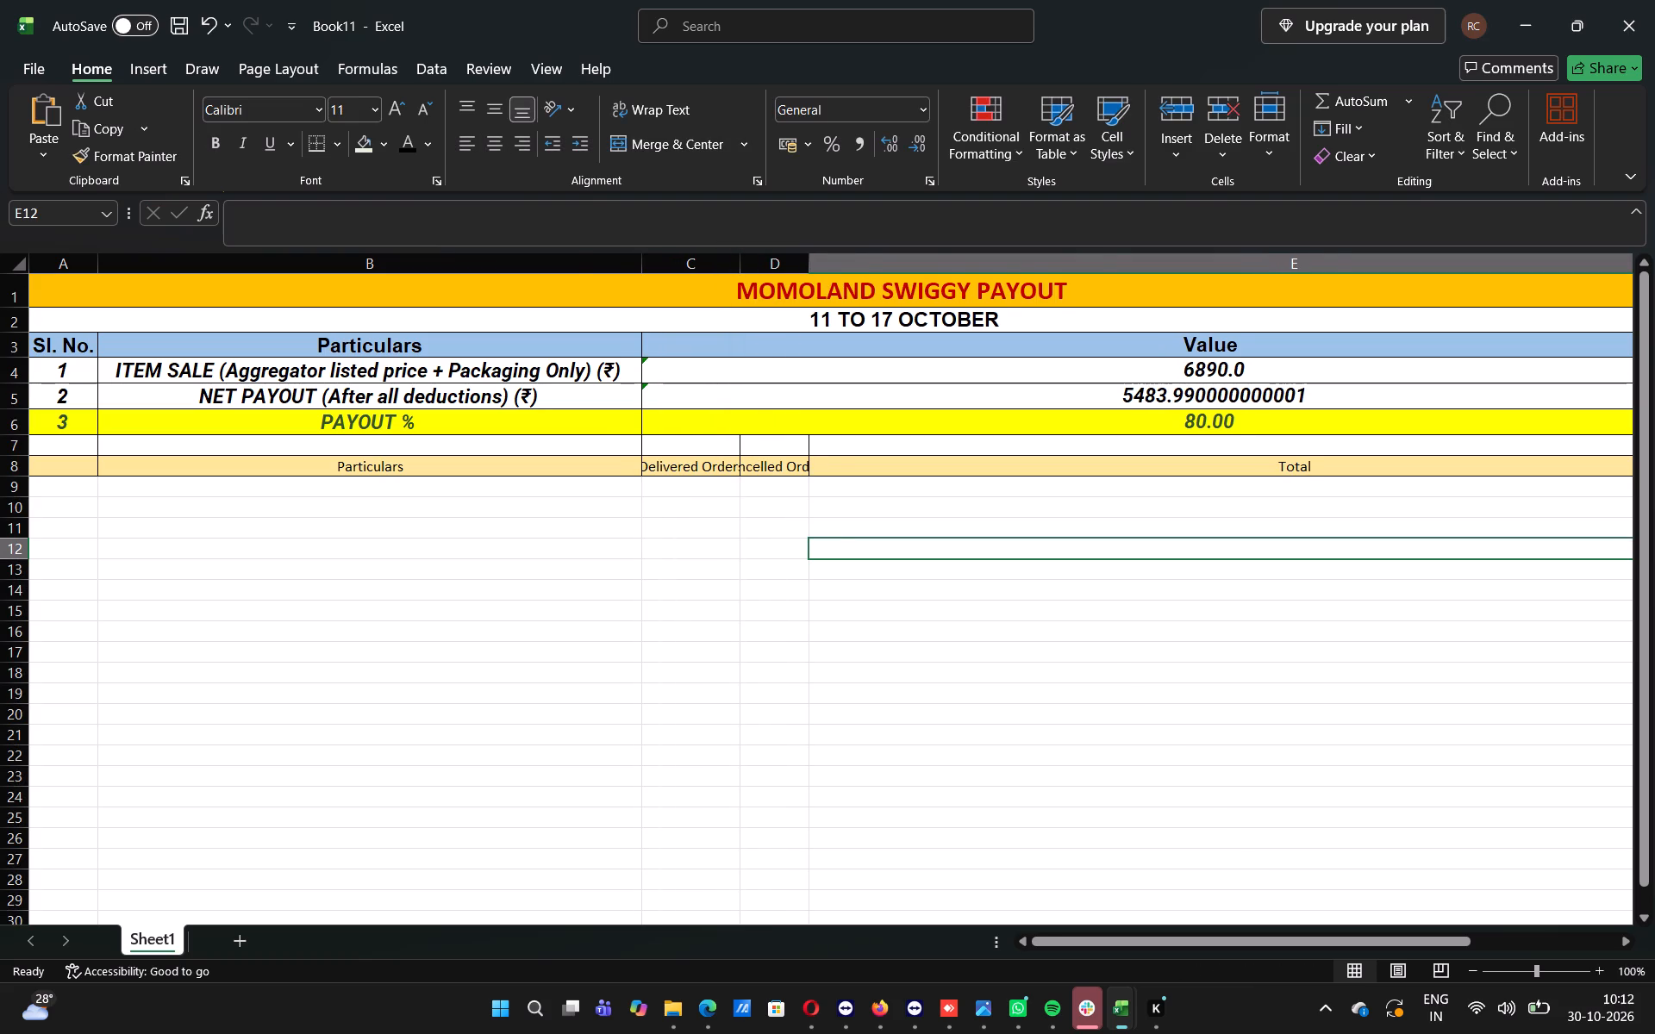
left_click_drag(808, 258, 847, 258)
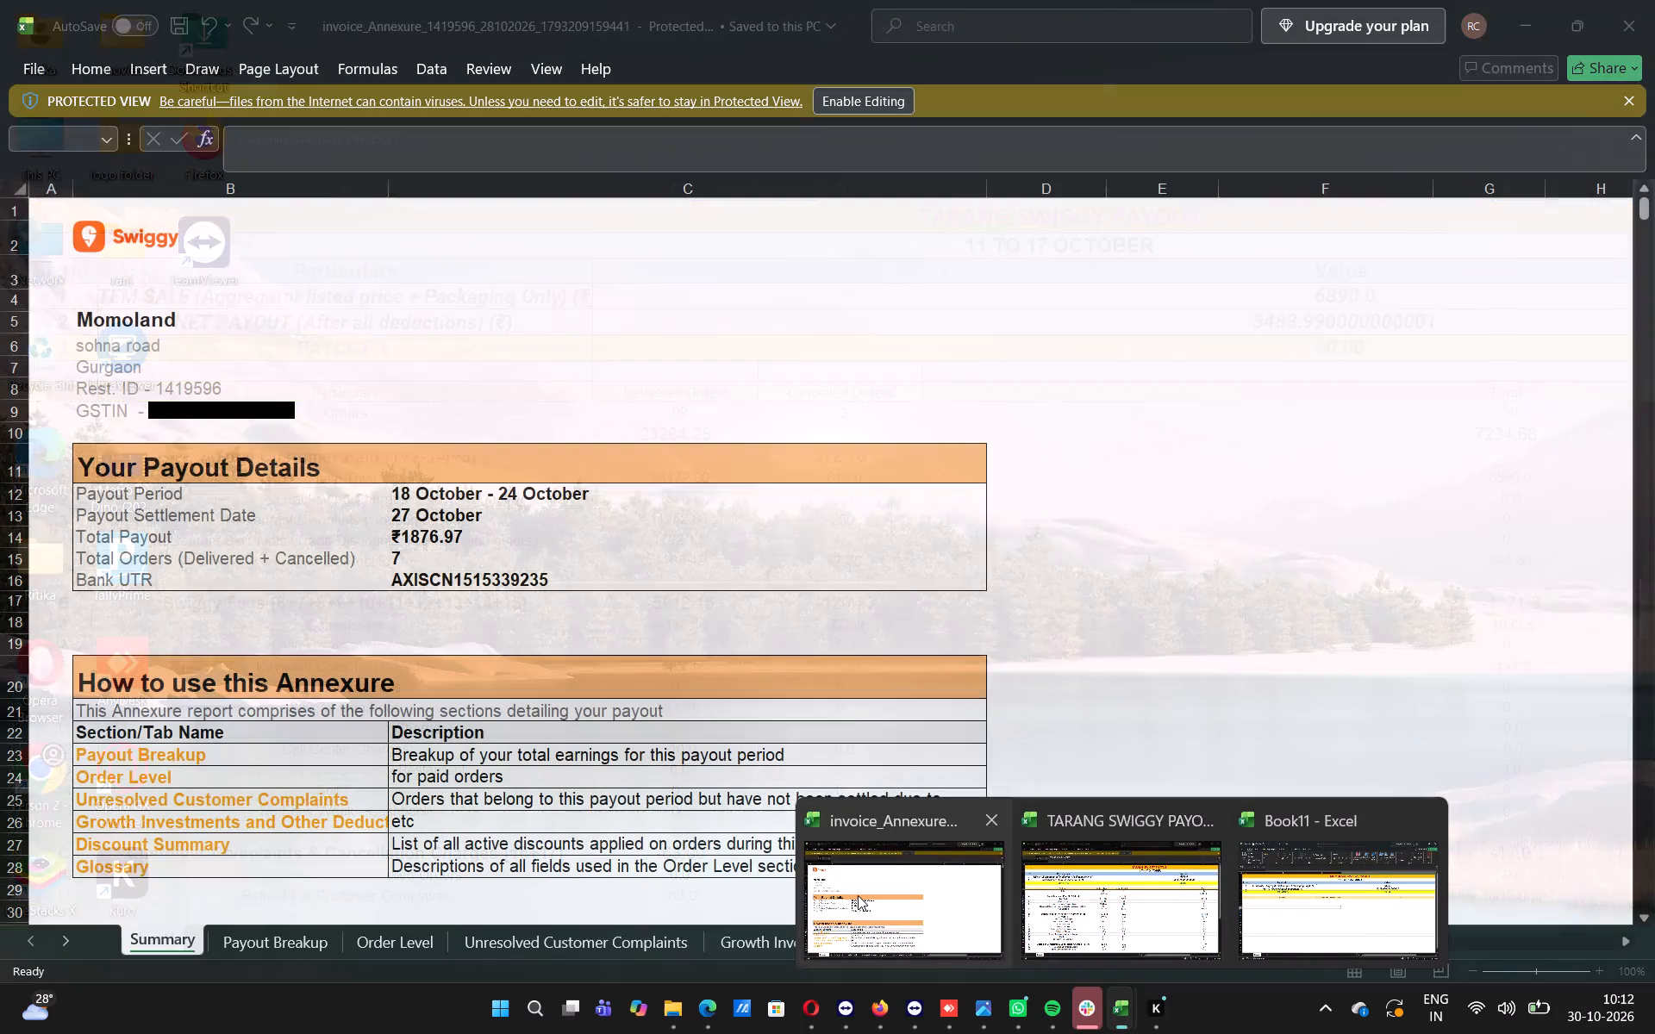
Switch to the Momoland invoice annexure, open its Payout Breakup sheet and enable editing.
left_click(858, 895)
left_click(255, 944)
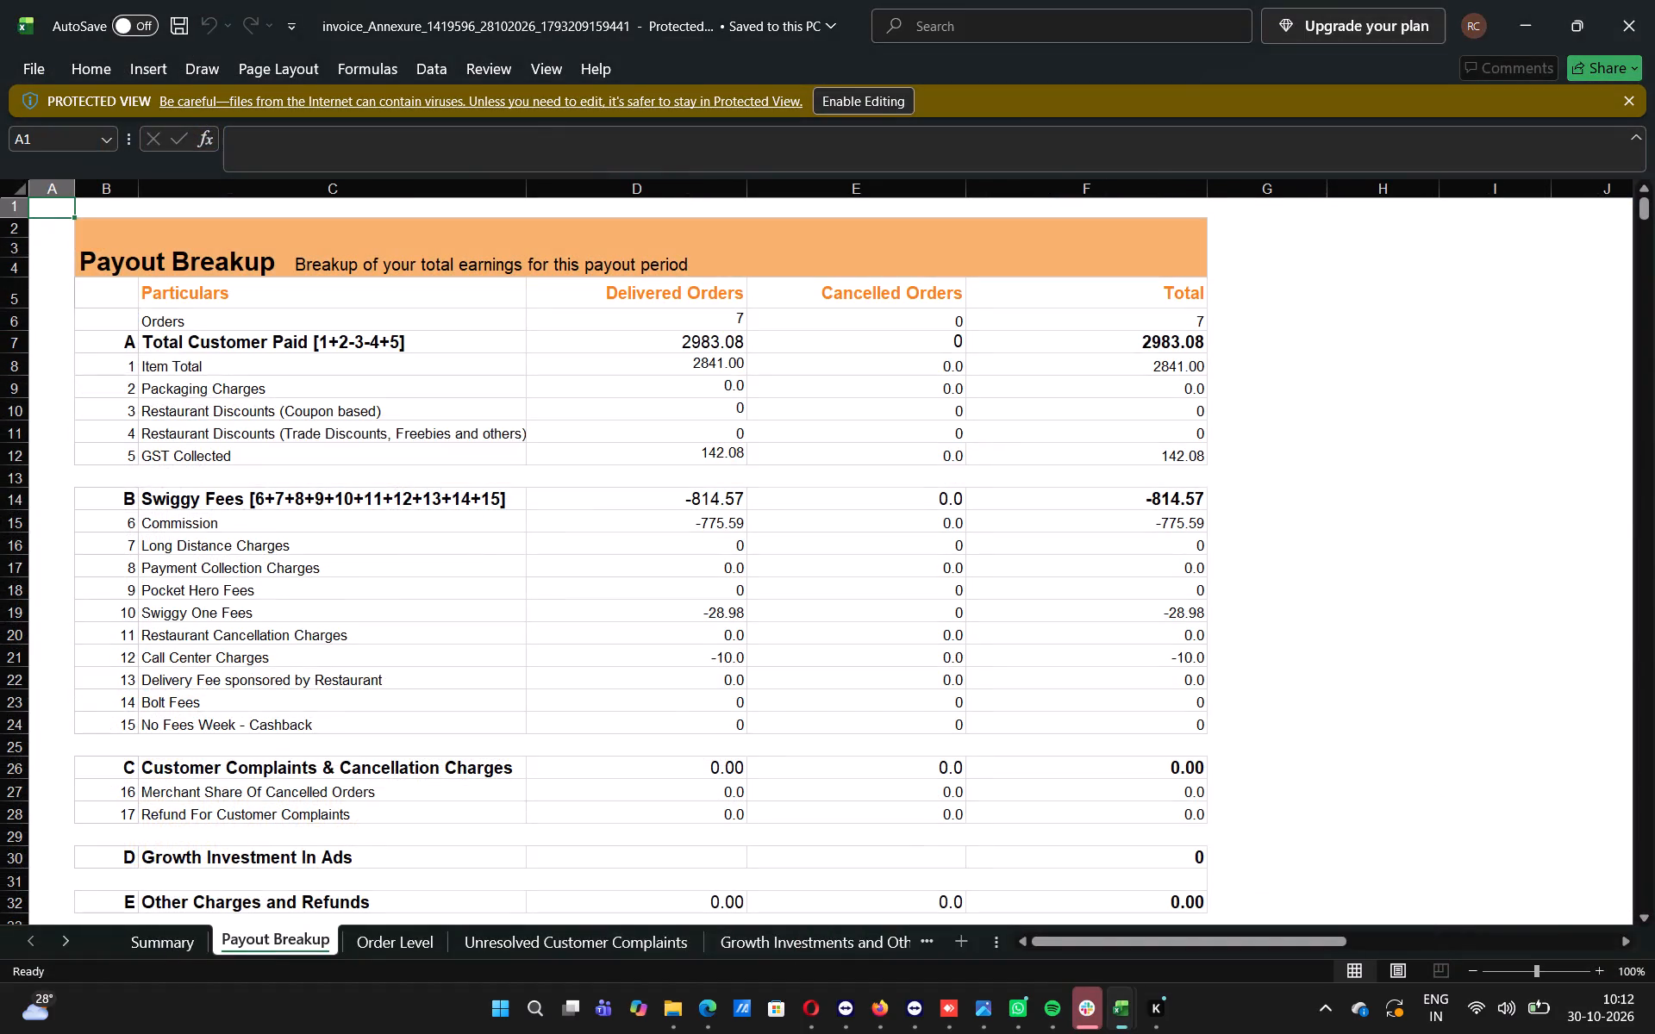
left_click(851, 97)
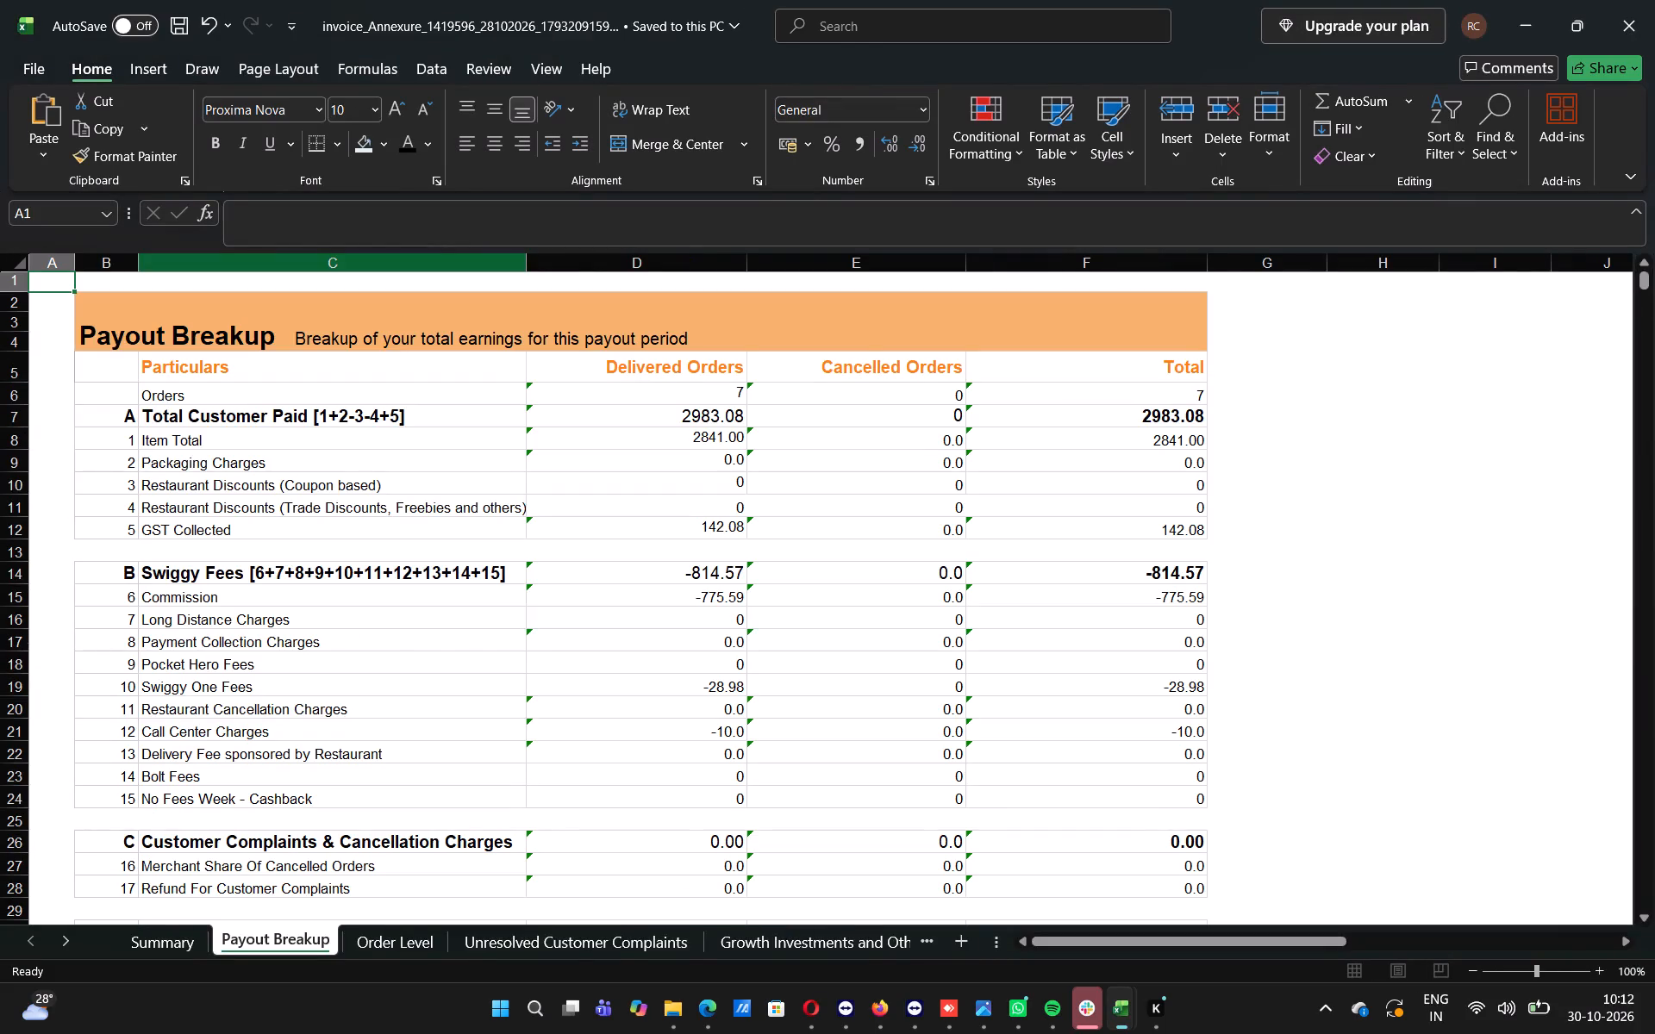
Copy the Payout Breakup table, from the Particulars heading row through Net Payout, into the new Momoland workbook starting at A9.
left_click(106, 371)
left_click_drag(106, 371, 223, 500)
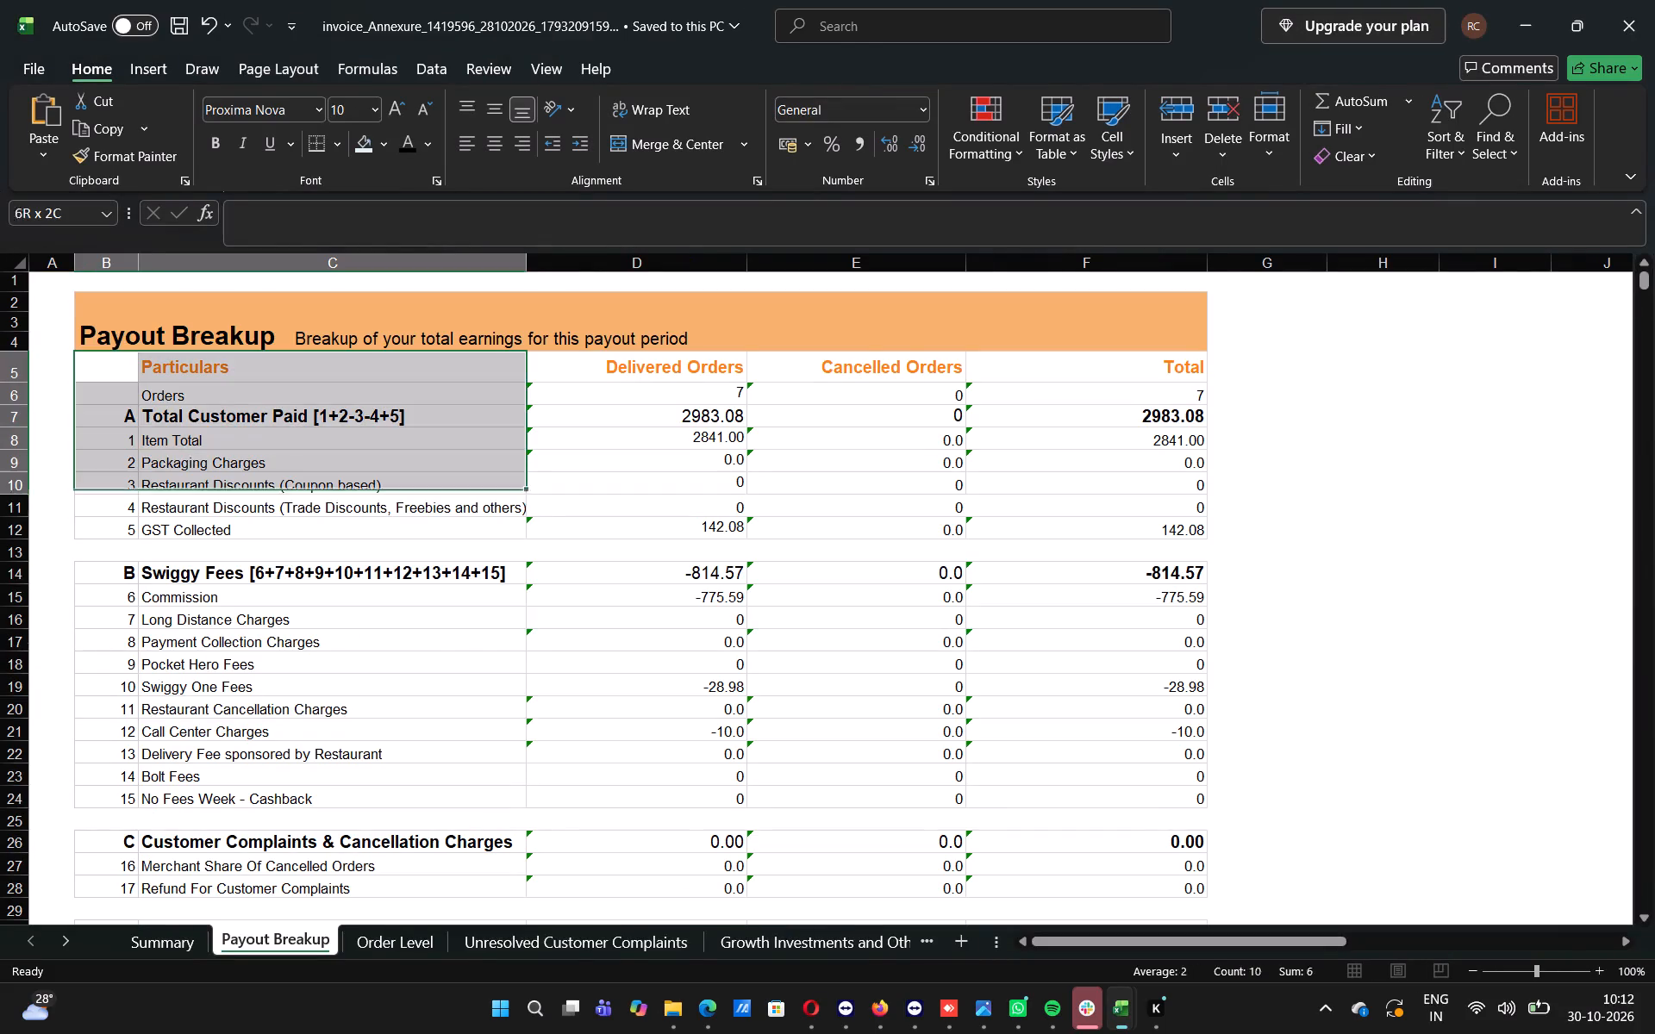
left_click_drag(223, 500, 1183, 930)
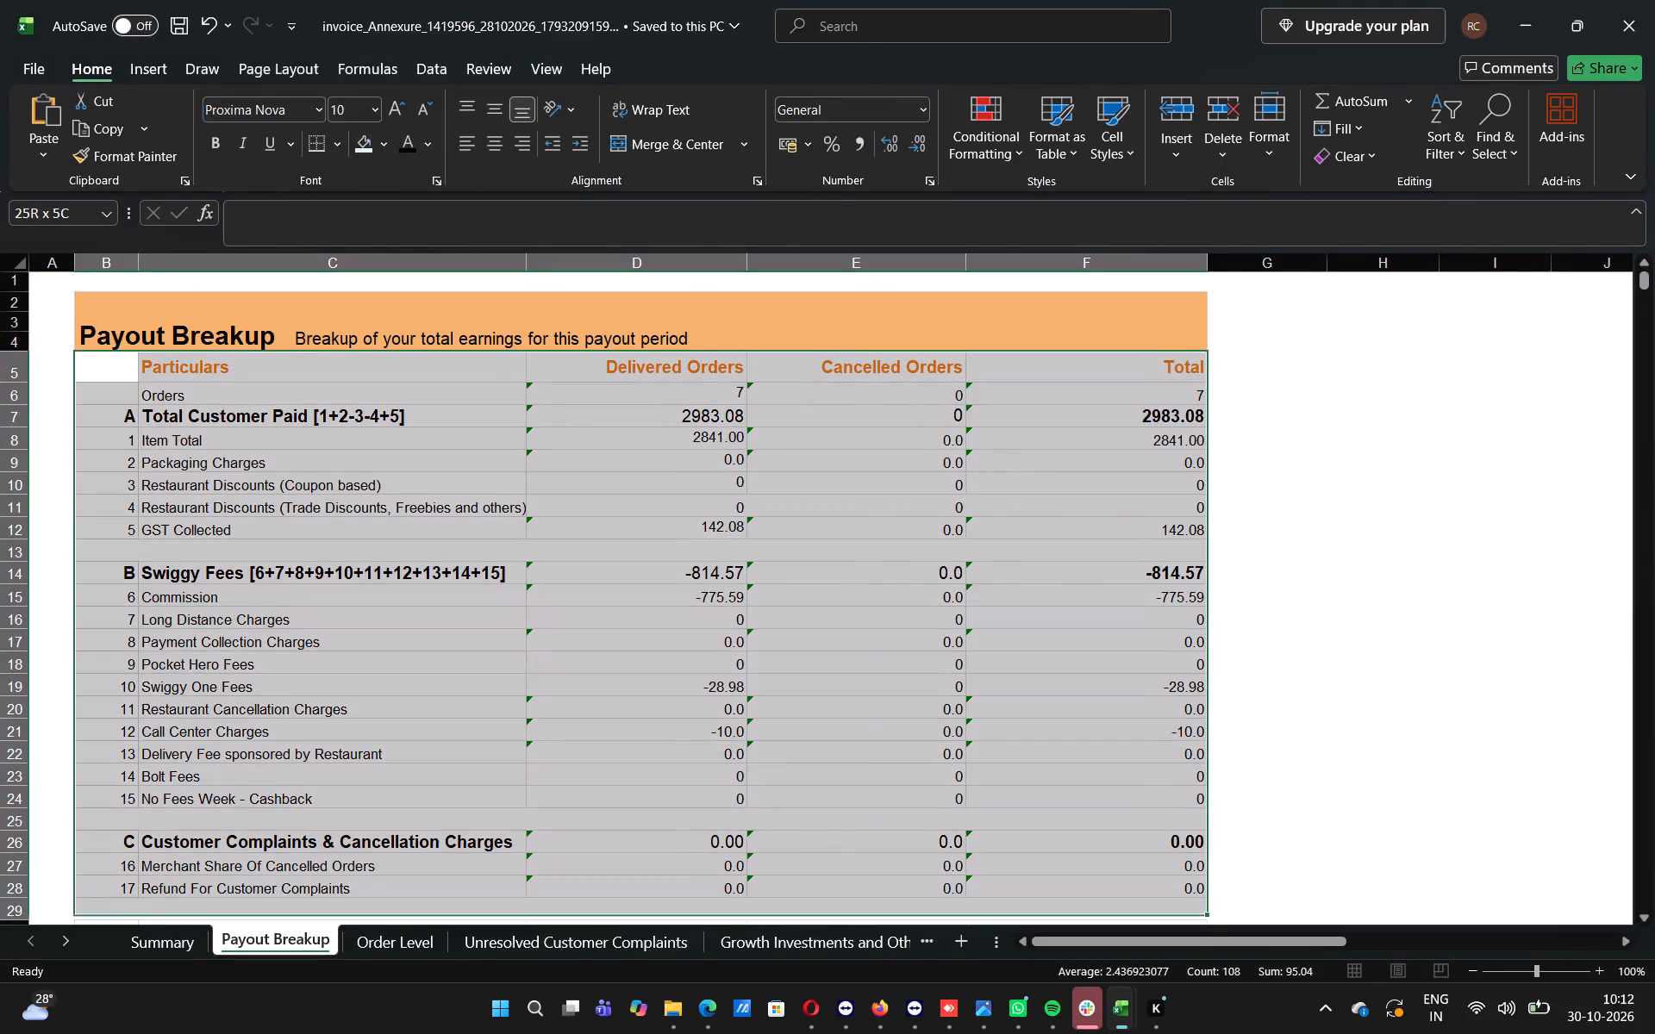
left_click_drag(1183, 930, 1278, 292)
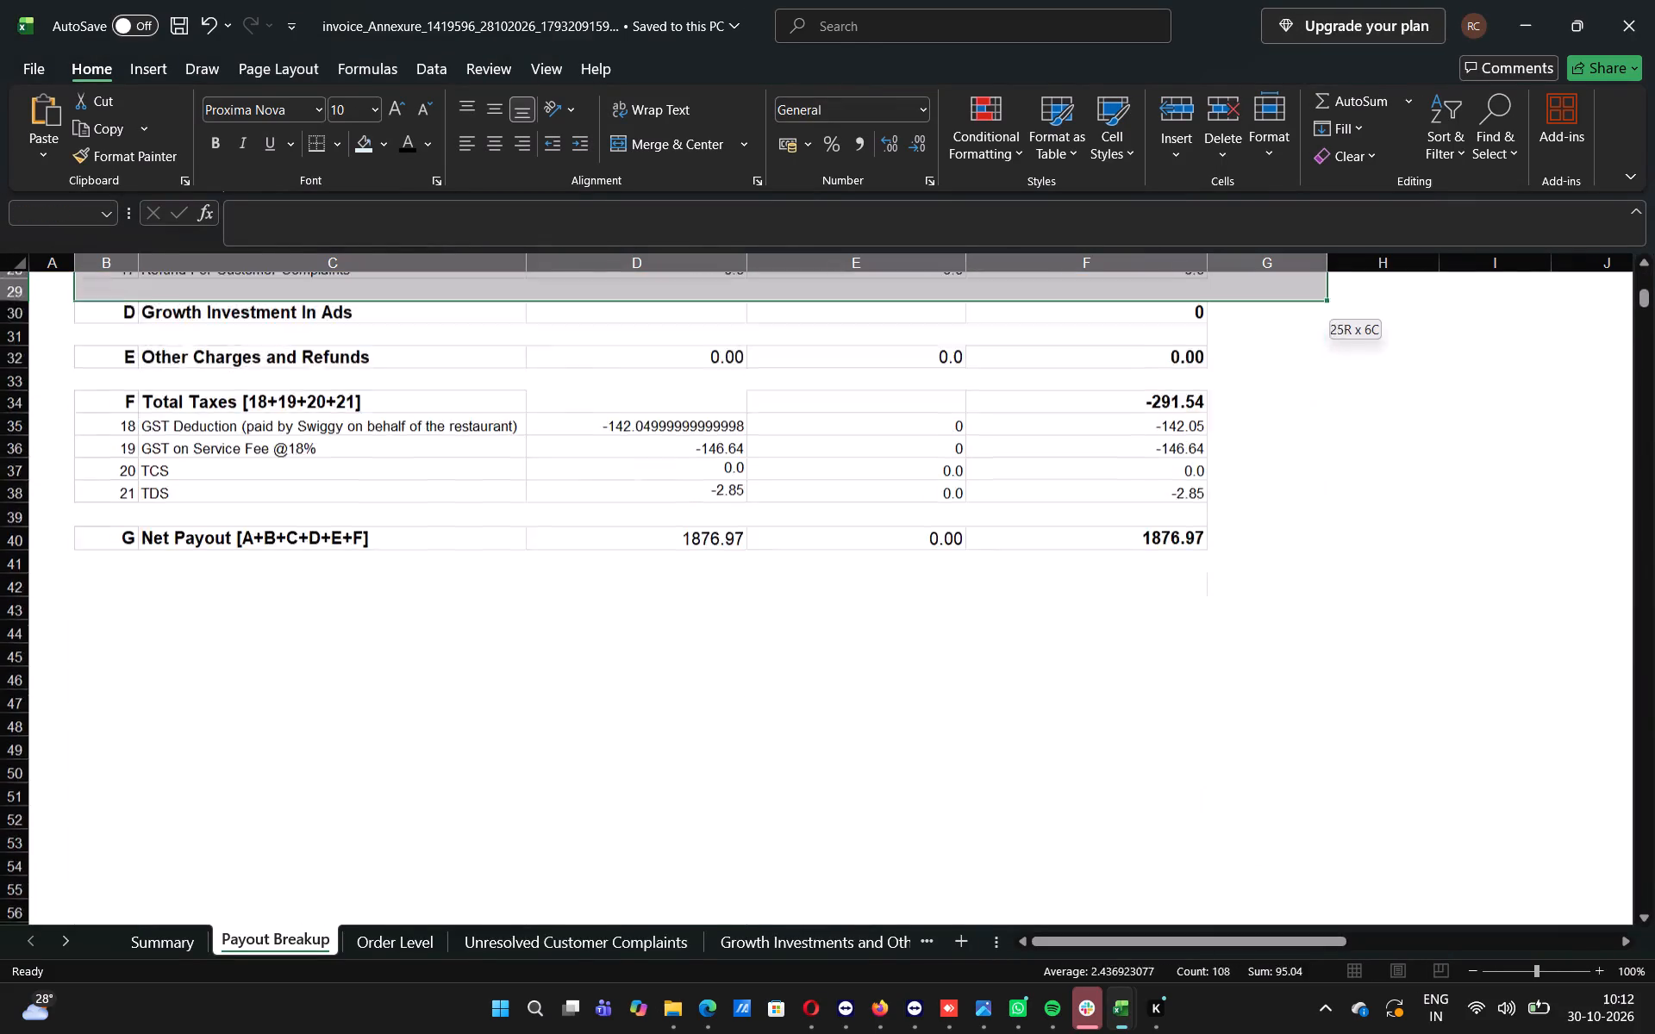
left_click_drag(1278, 292, 1077, 557)
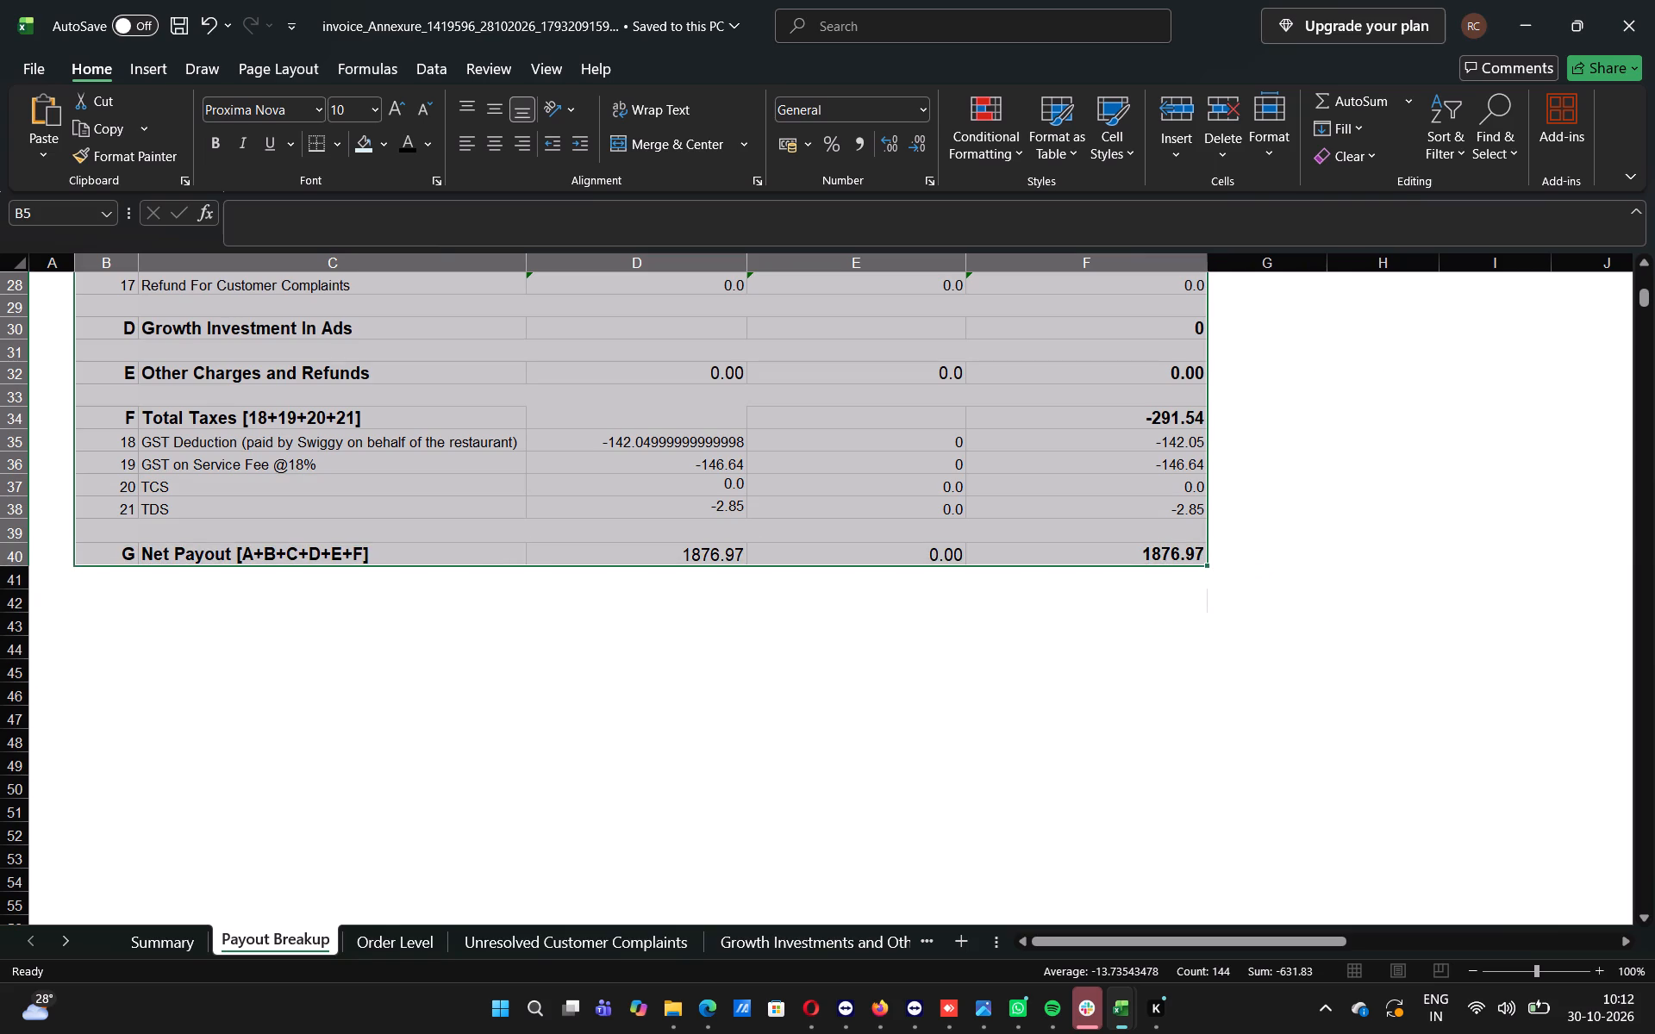
key("ctrl+c")
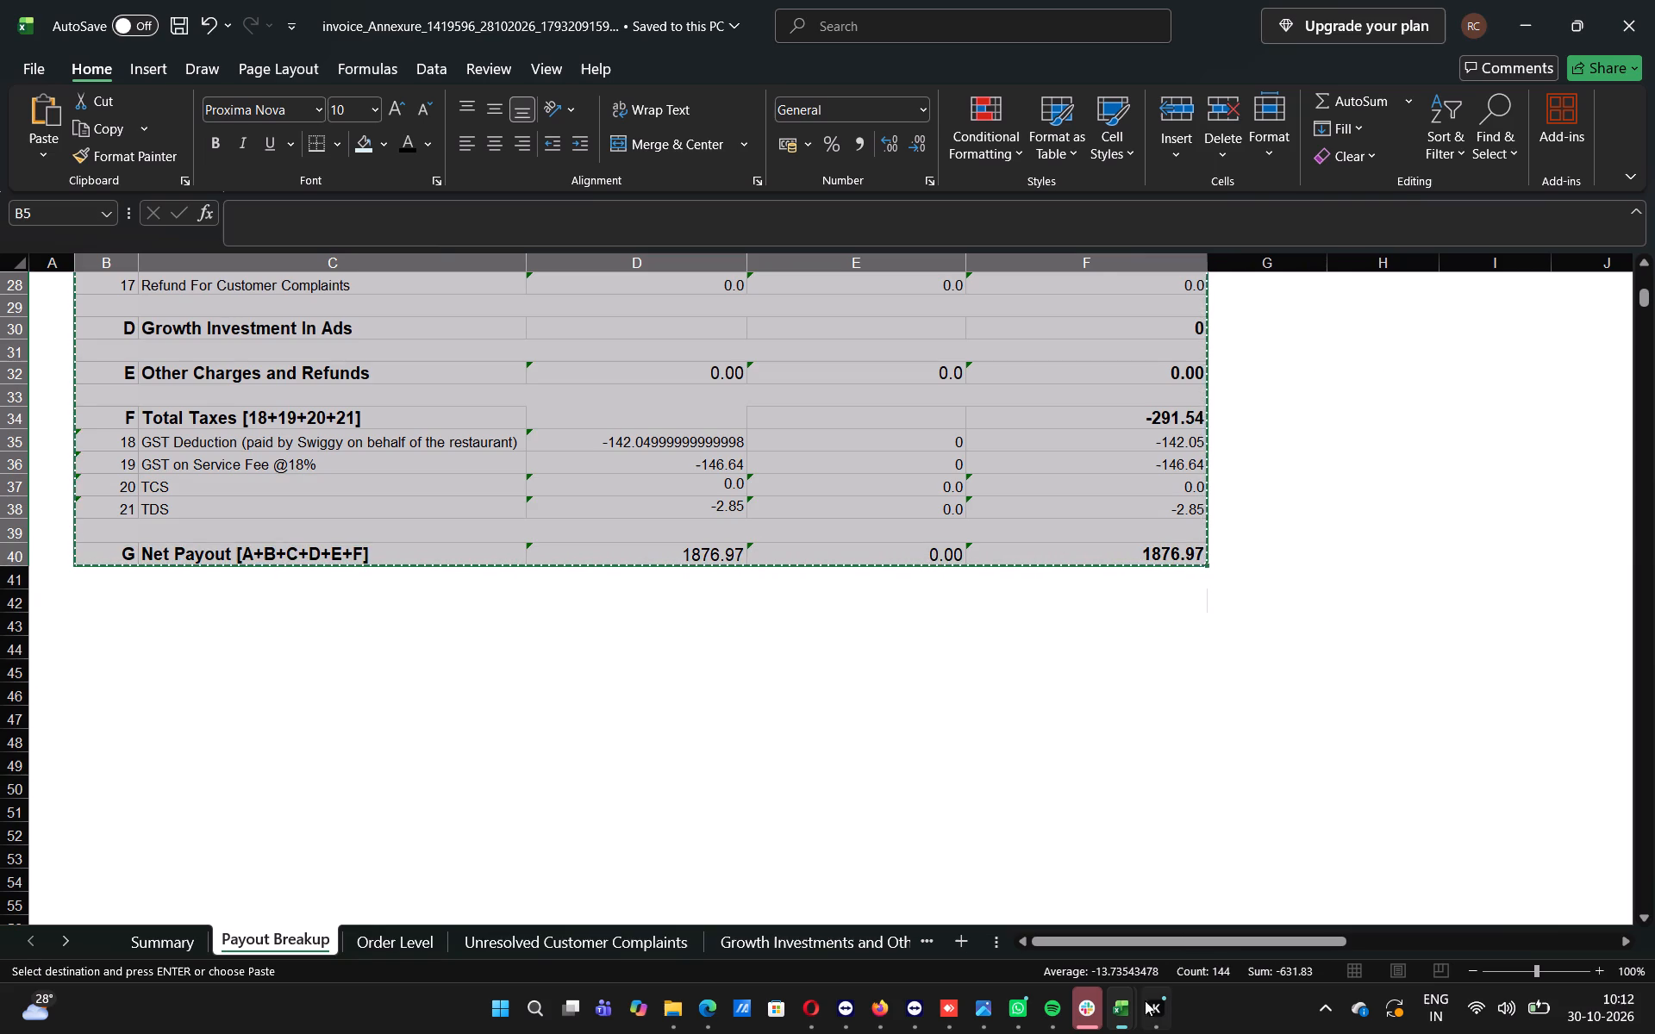
left_click(1095, 906)
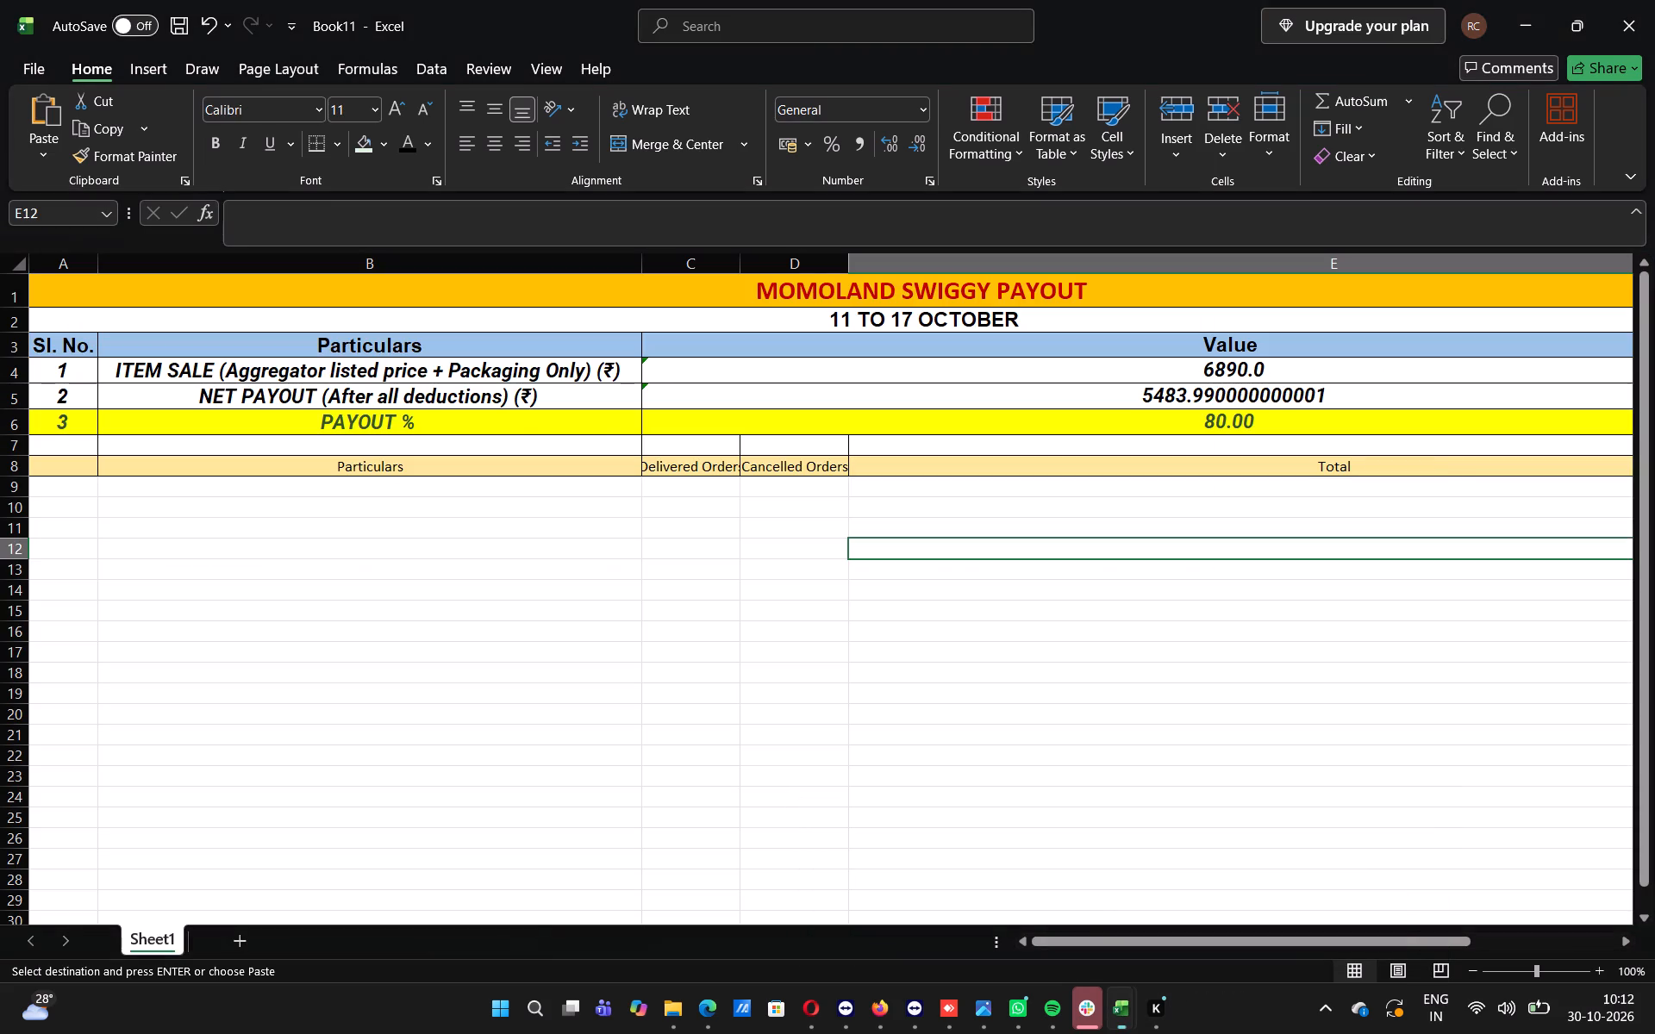
left_click(55, 487)
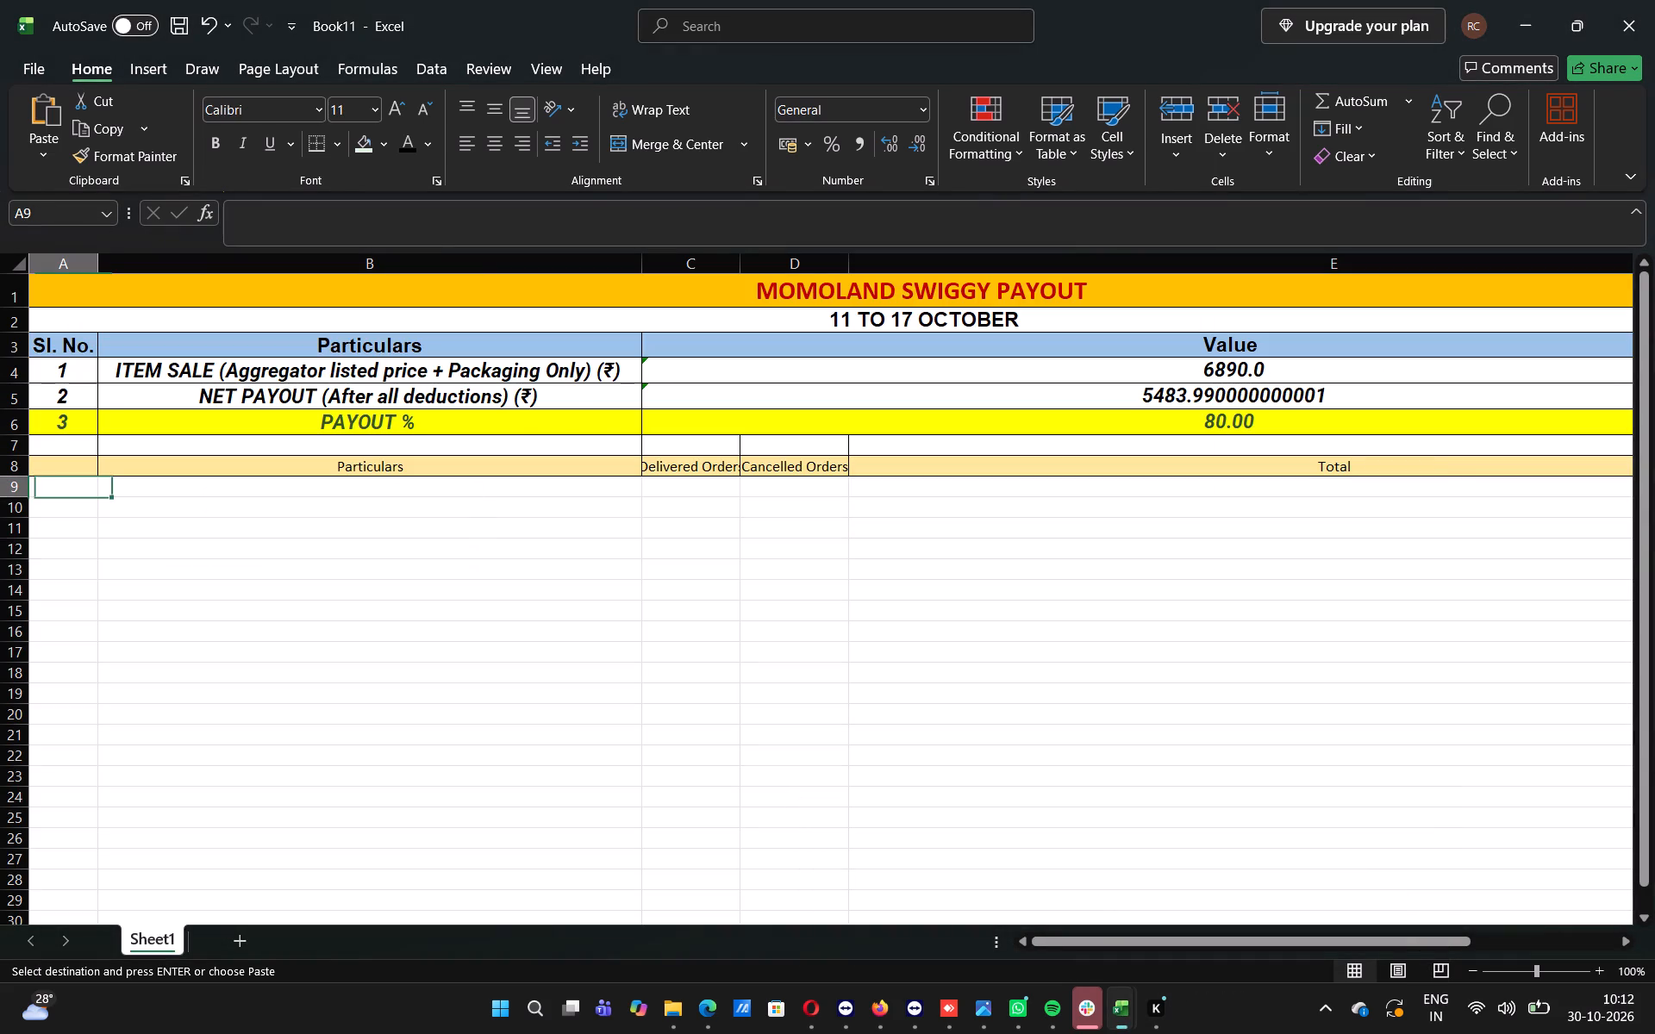
key("ctrl+v")
right_click(55, 487)
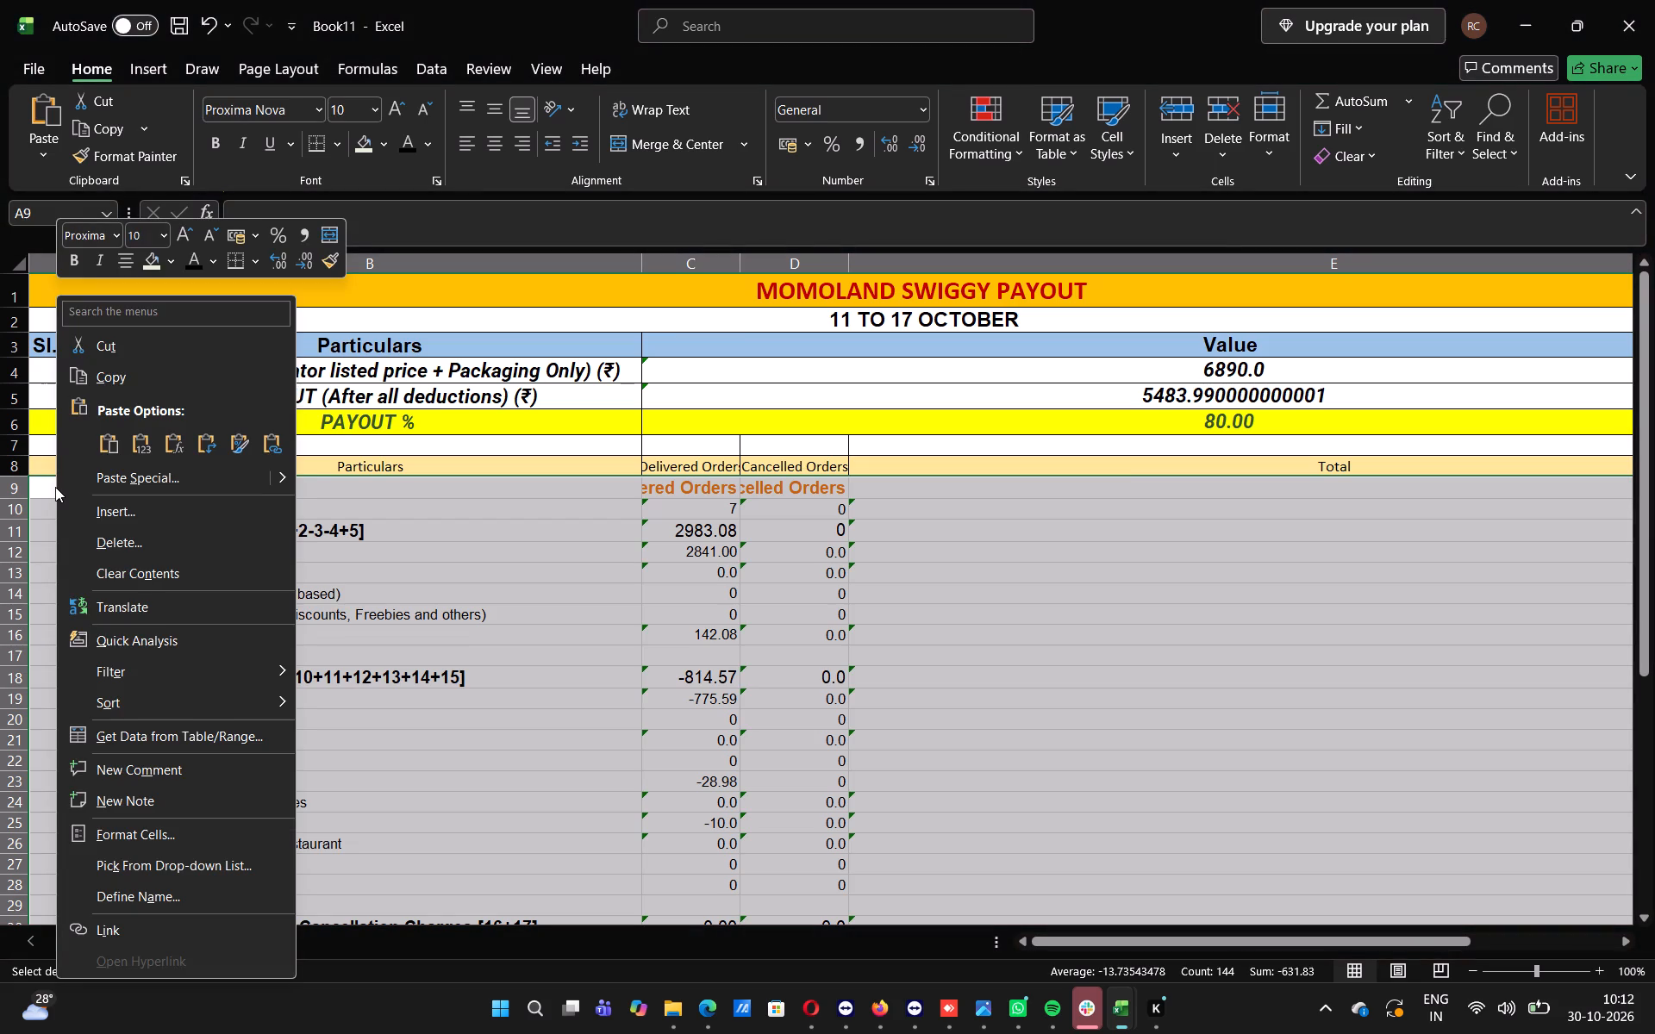
left_click(139, 437)
left_click(908, 629)
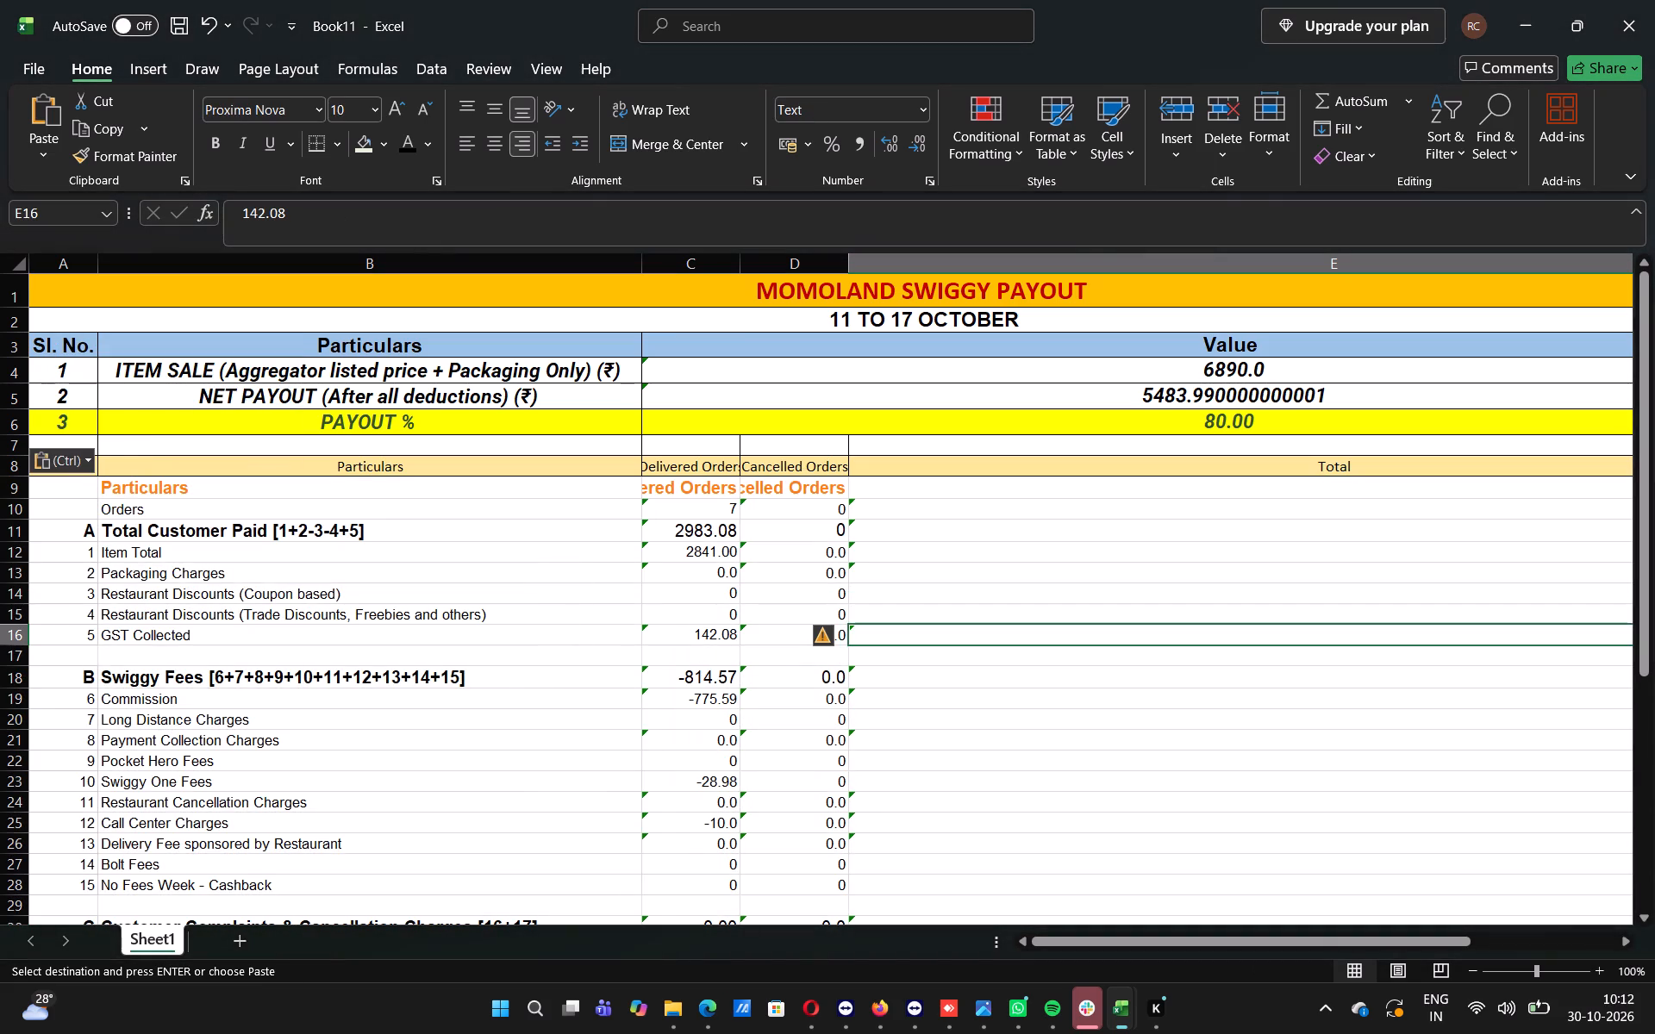
Widen columns C and D further so the pasted Delivered Orders and Cancelled Orders headings fit in full.
left_click_drag(737, 259, 790, 267)
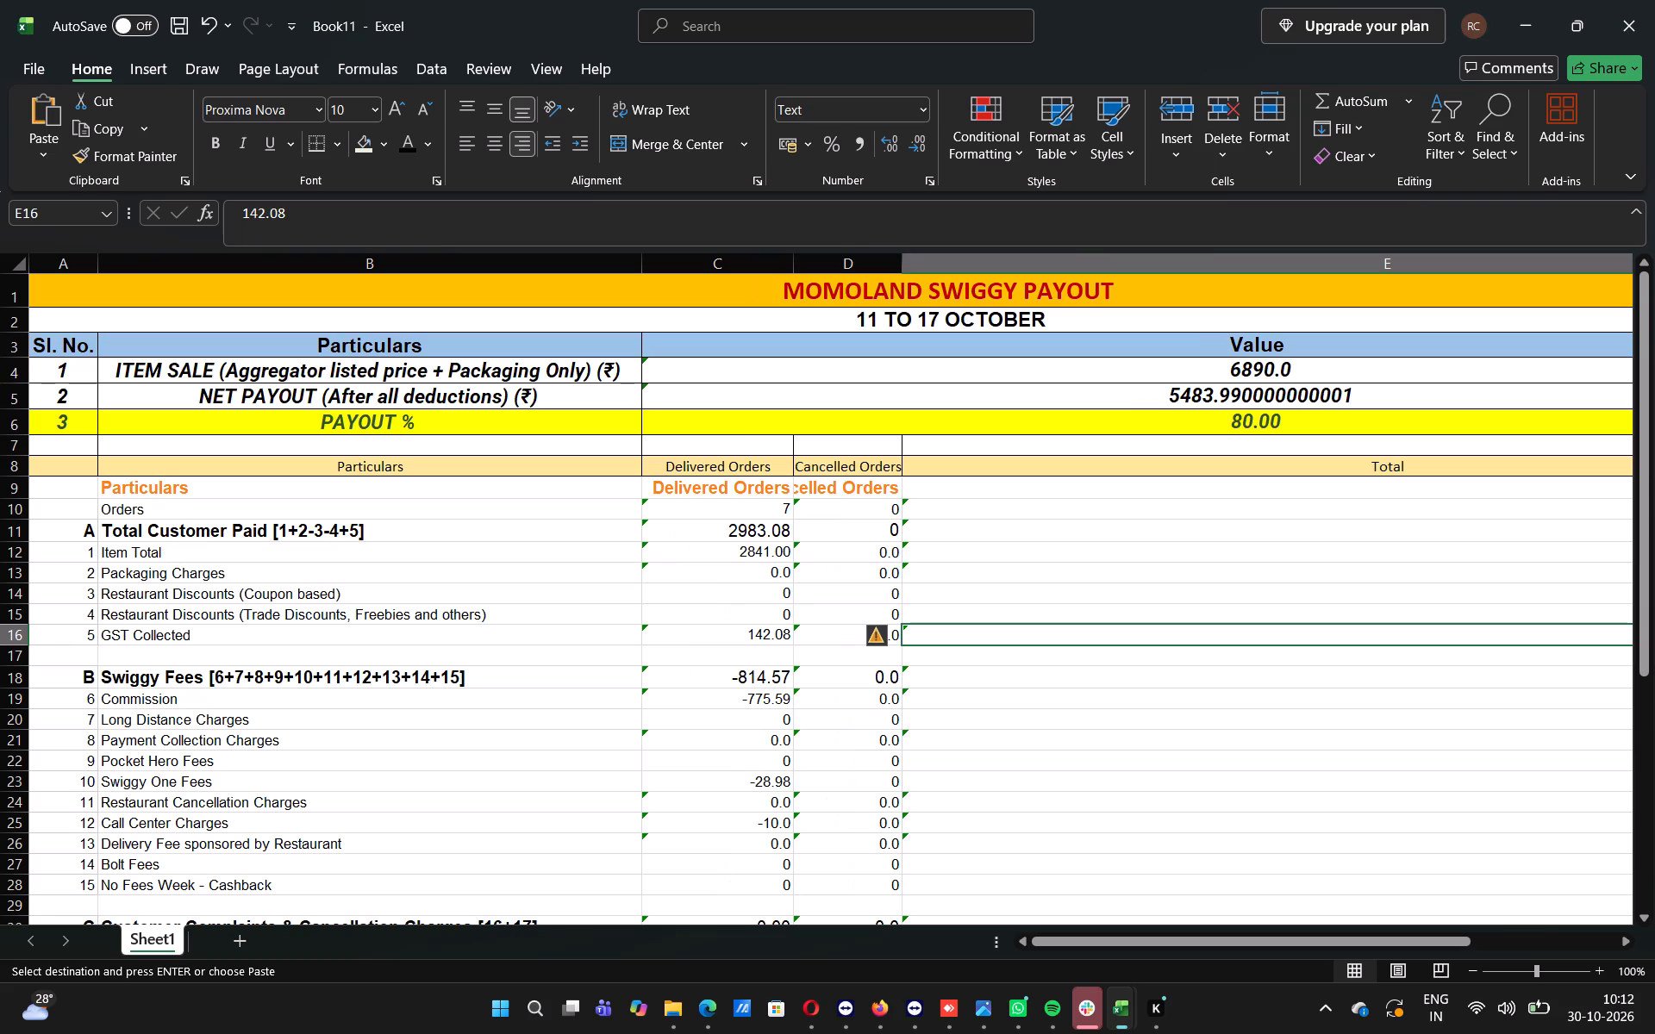
left_click_drag(903, 259, 945, 266)
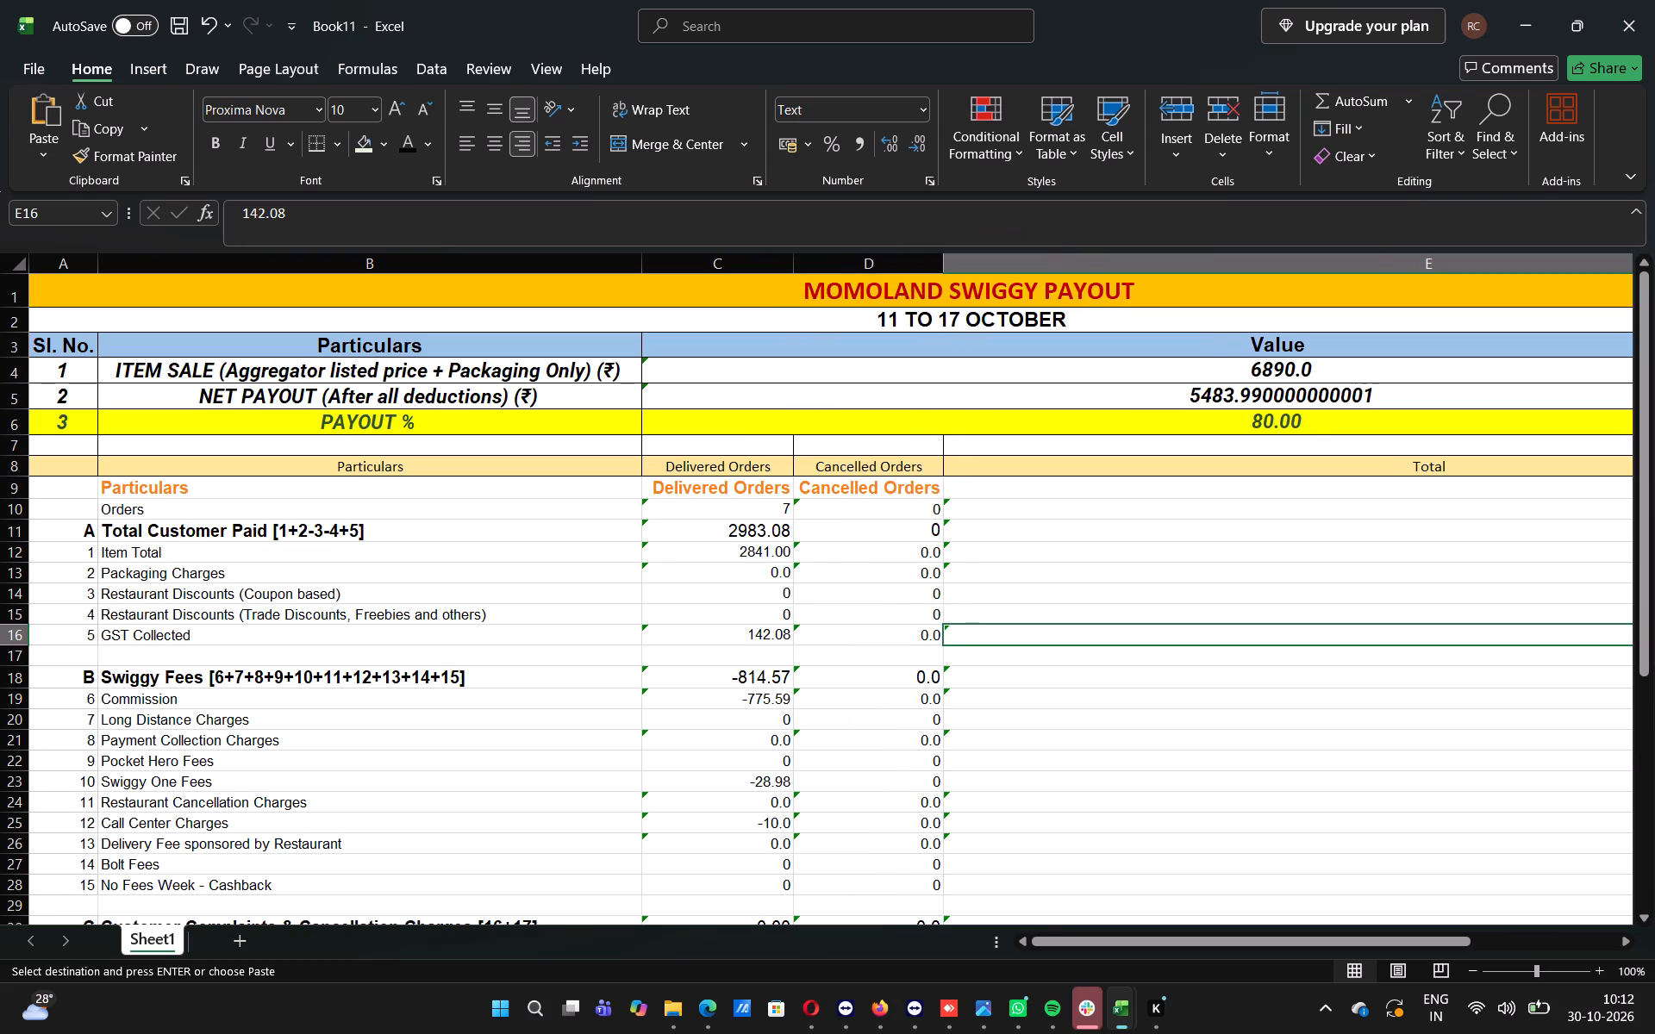
Centre the contents of the whole report horizontally, from the title in A1 through the Net Payout row in column E.
left_click_drag(1196, 939, 1135, 962)
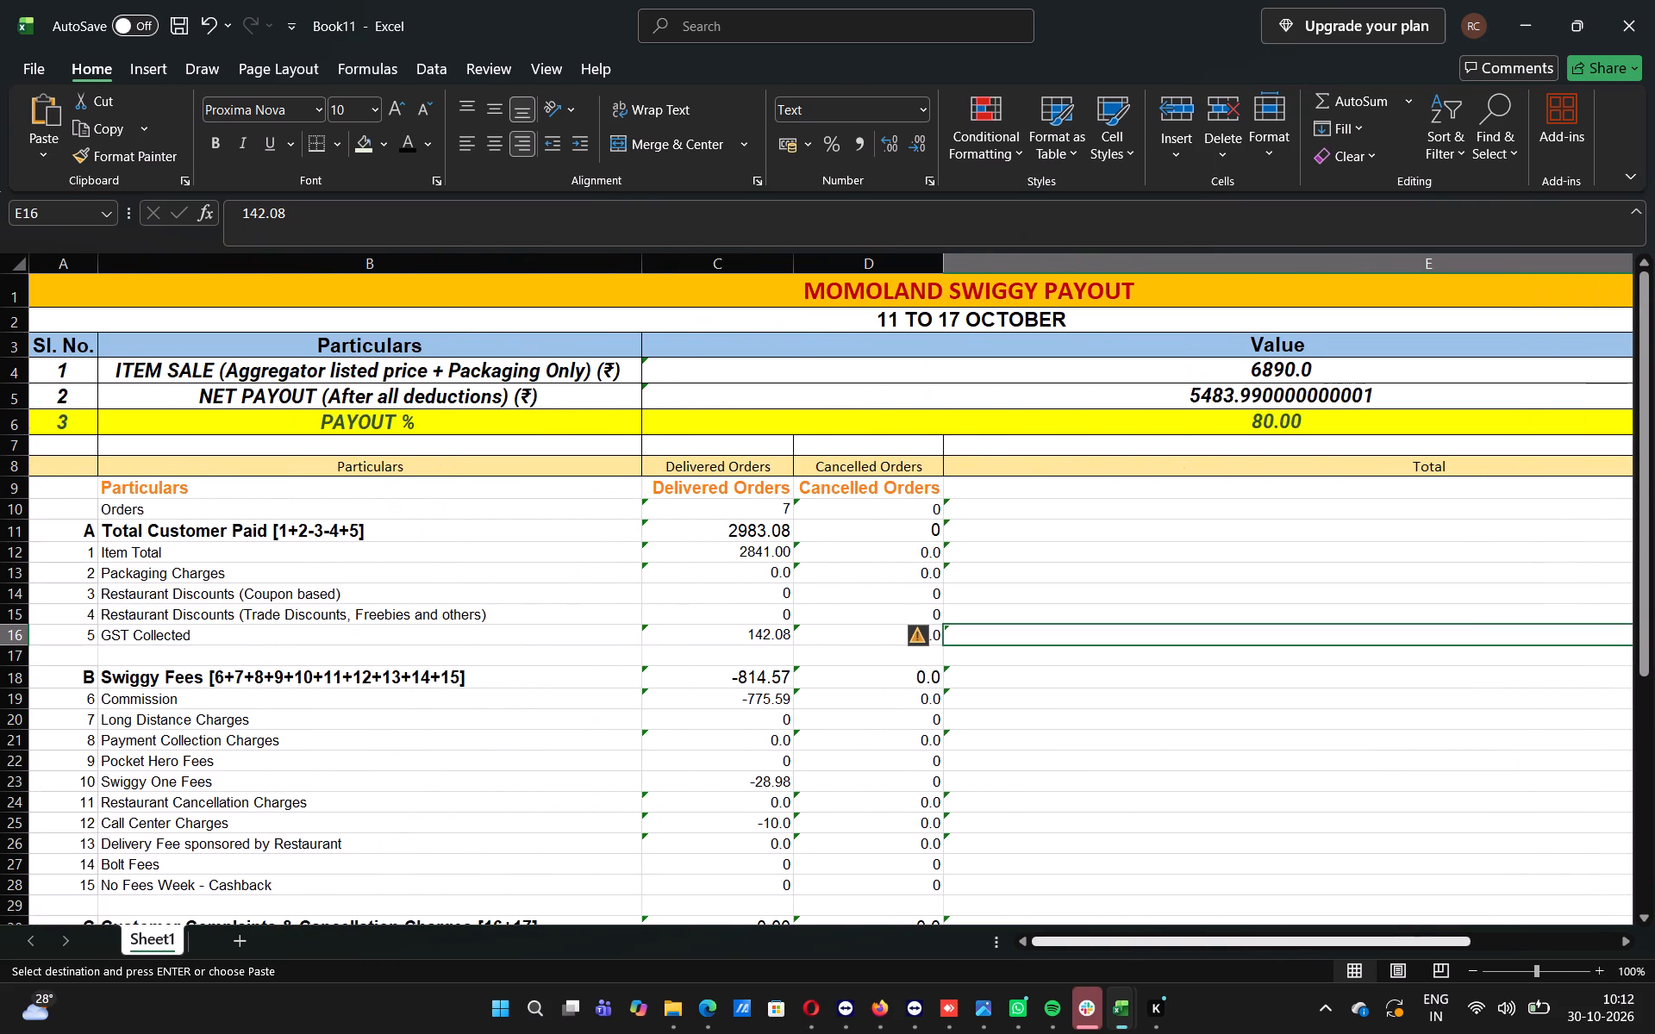
left_click(91, 292)
left_click_drag(91, 292, 83, 449)
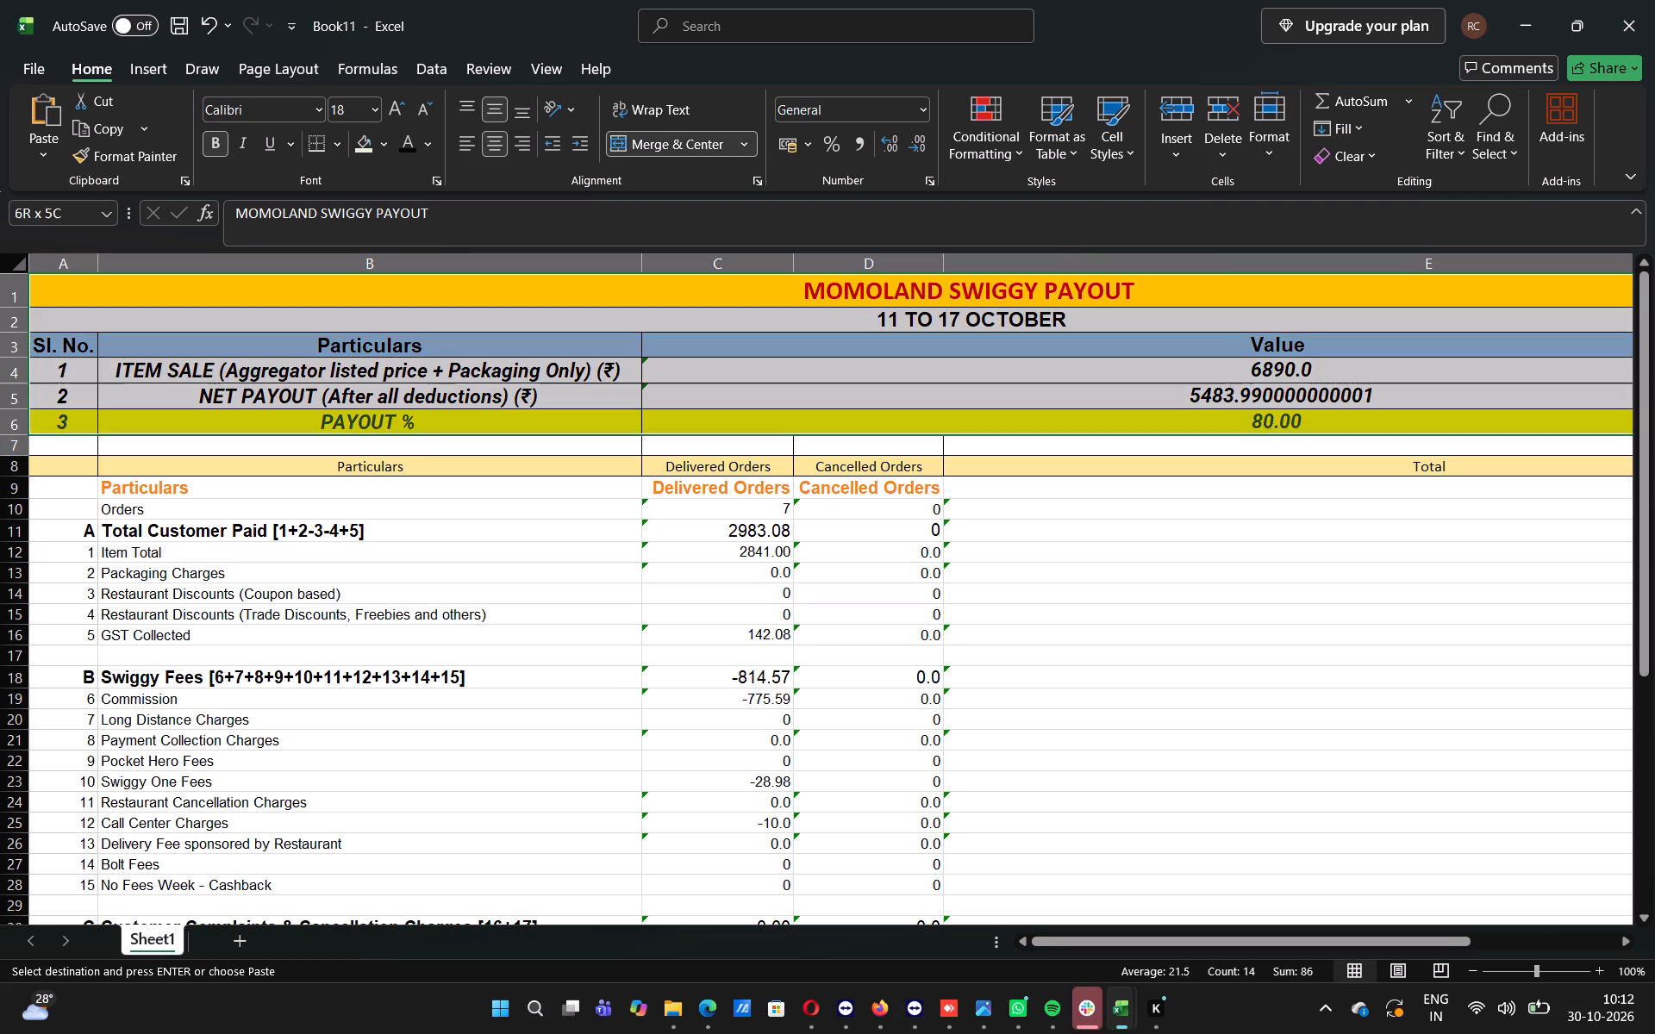
left_click_drag(83, 449, 25, 1013)
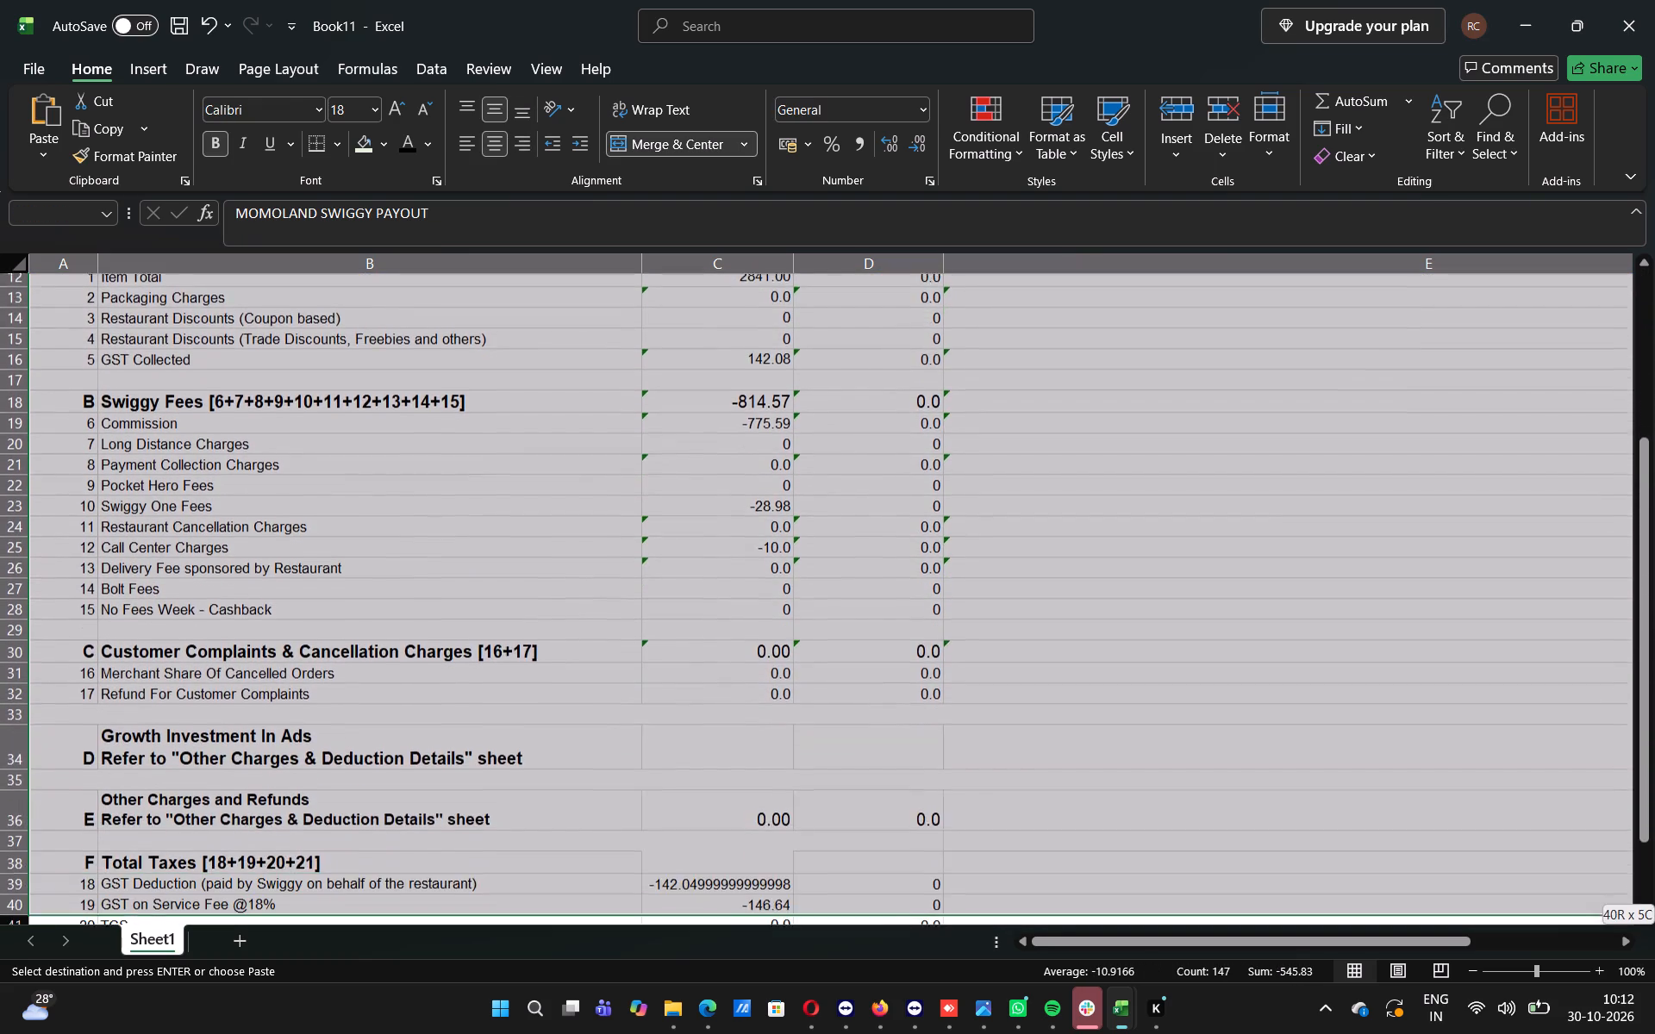
left_click_drag(25, 1013, 62, 858)
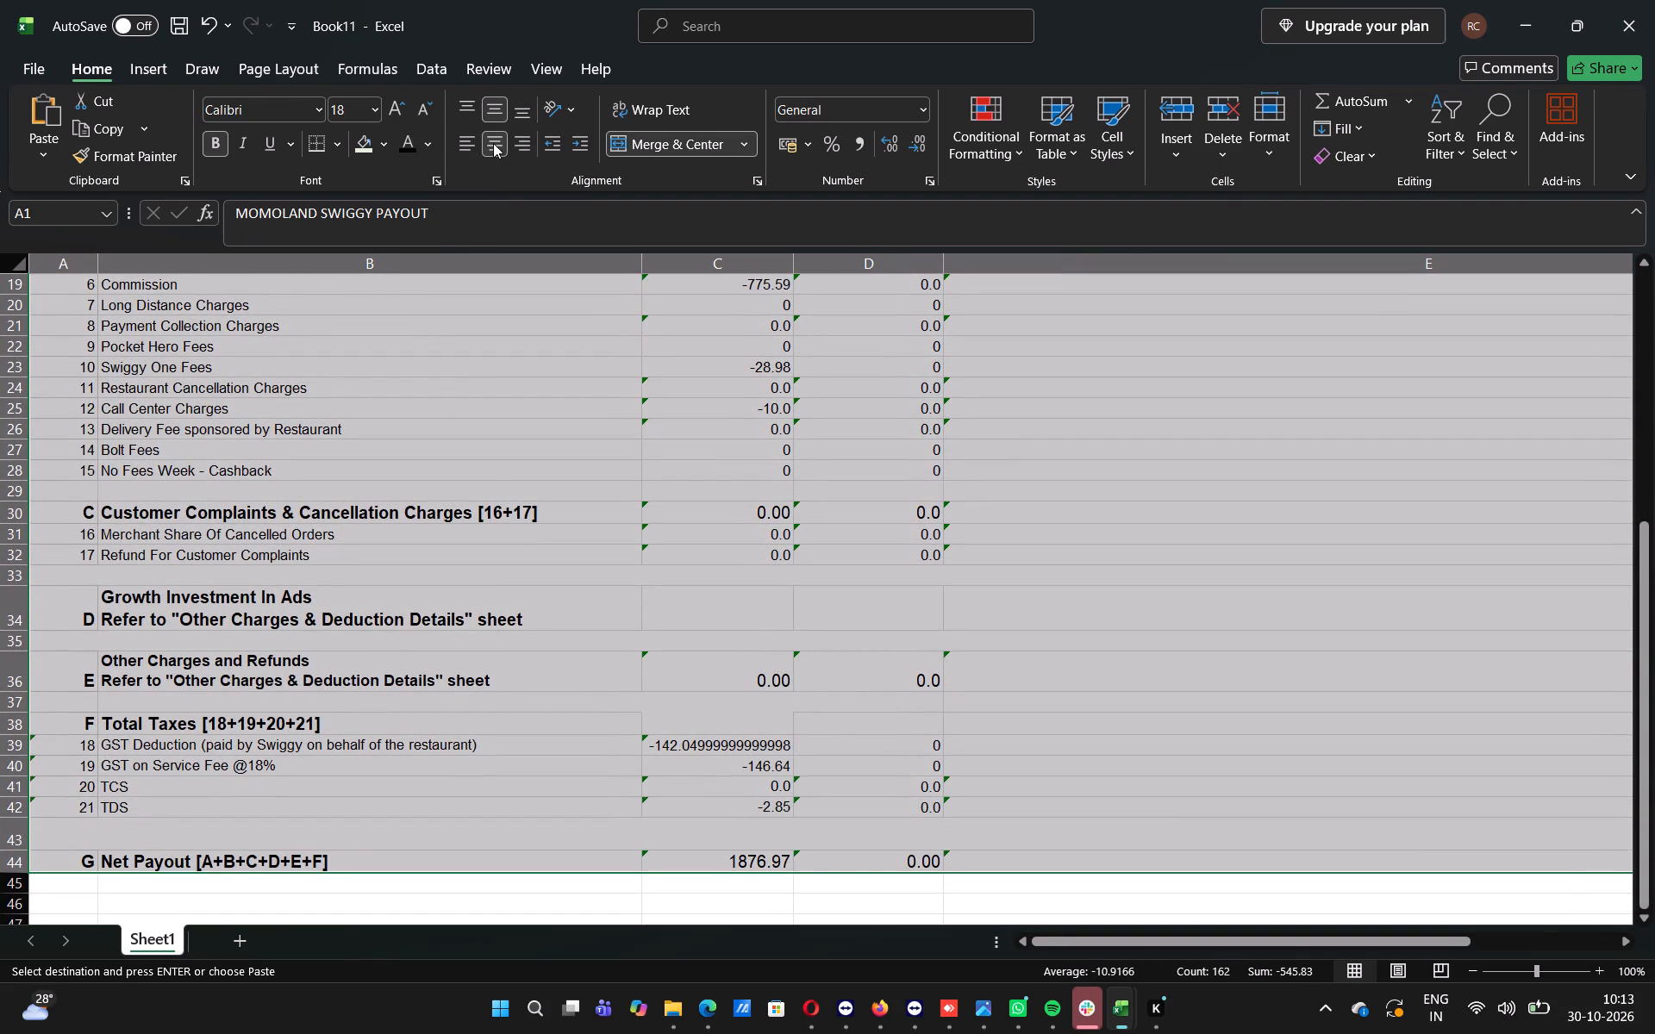
left_click(493, 143)
left_click(493, 143)
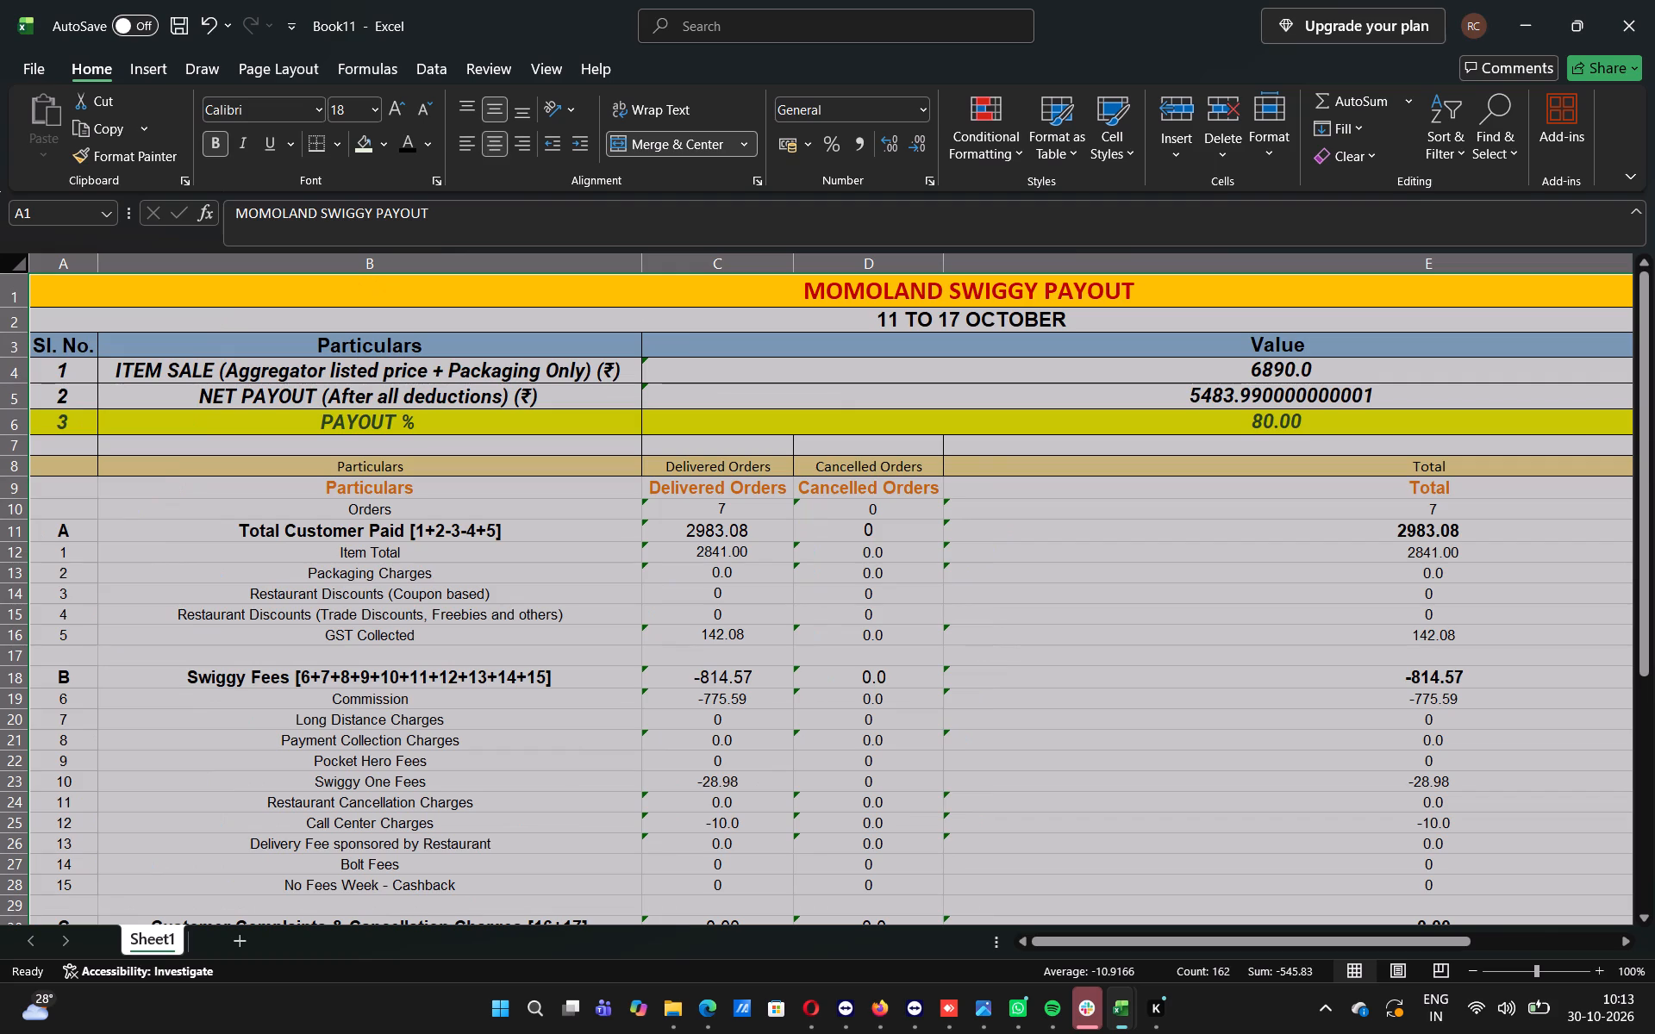
left_click(1299, 607)
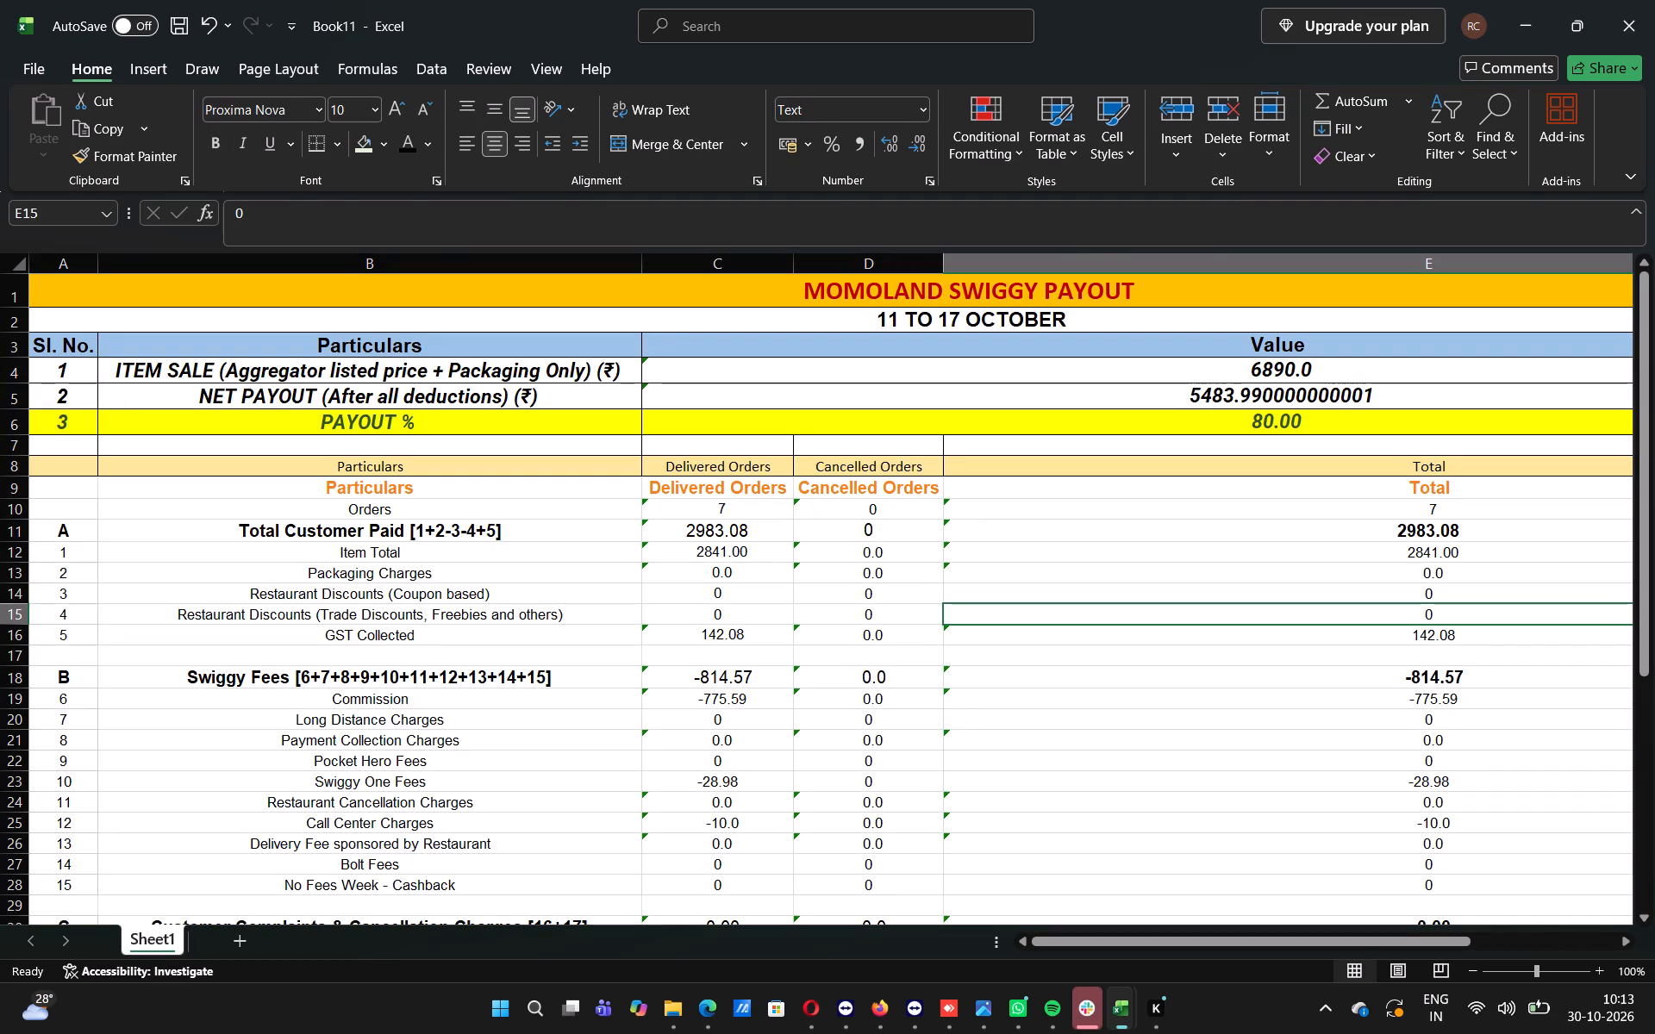
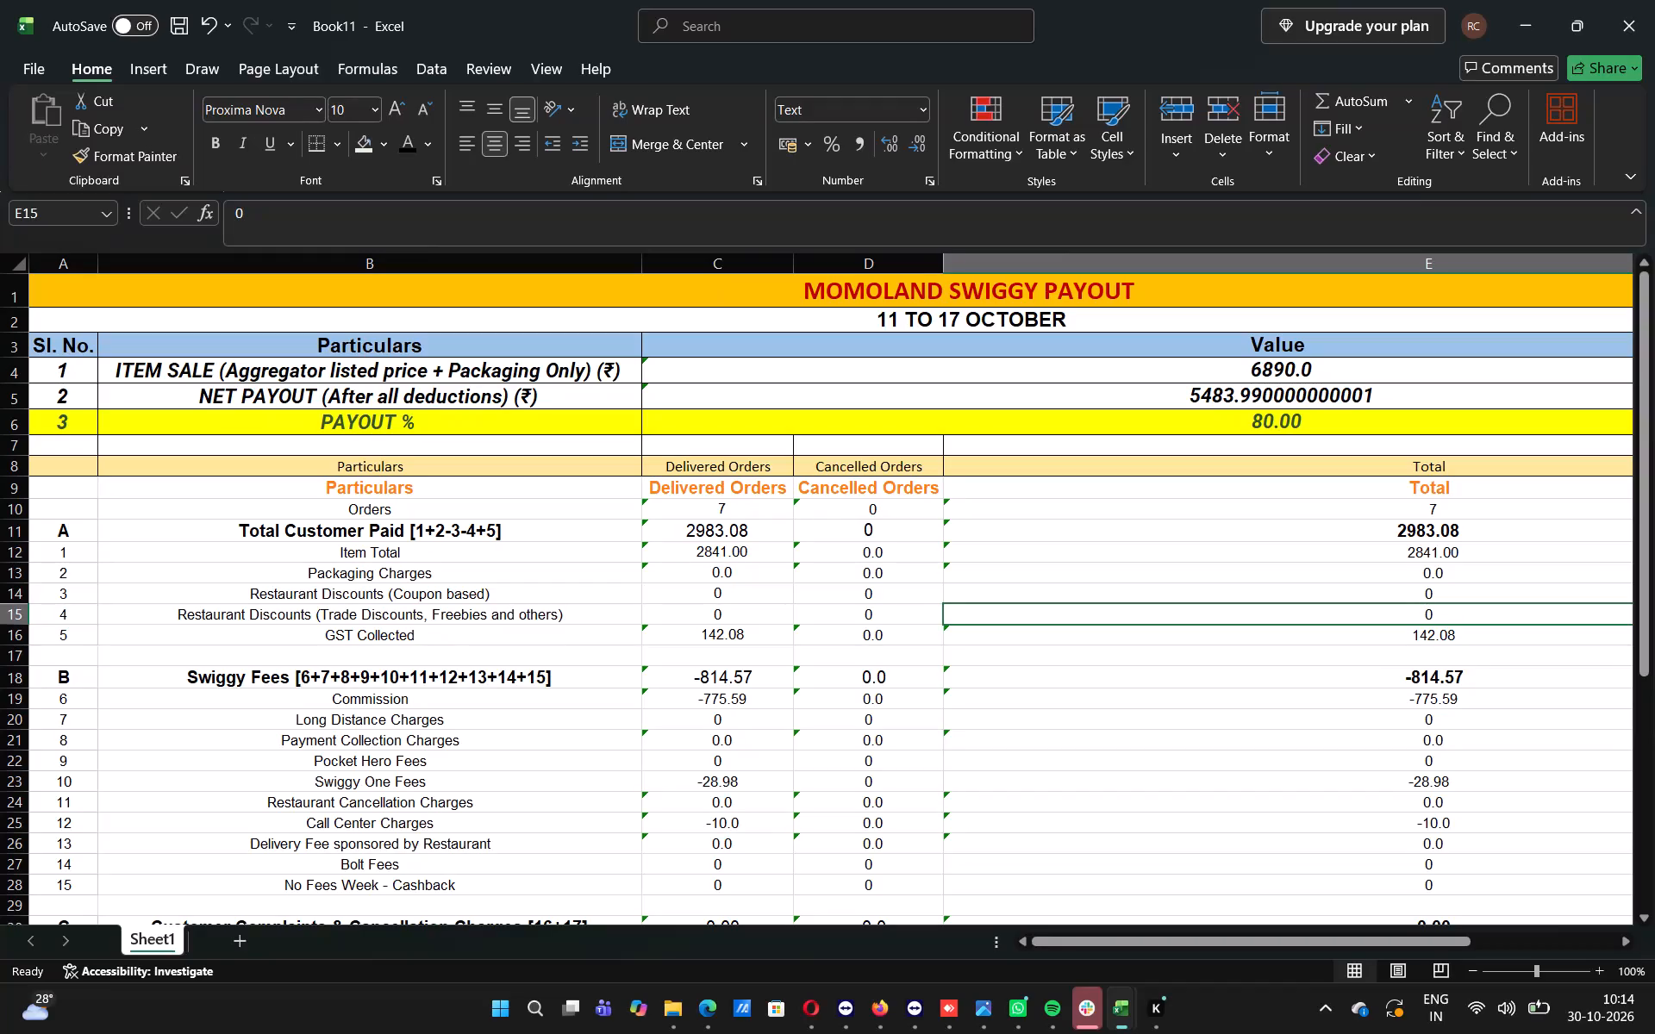
Select the ITEM SALE value cell, C4, in the Momoland report's summary header.
left_click(1240, 365)
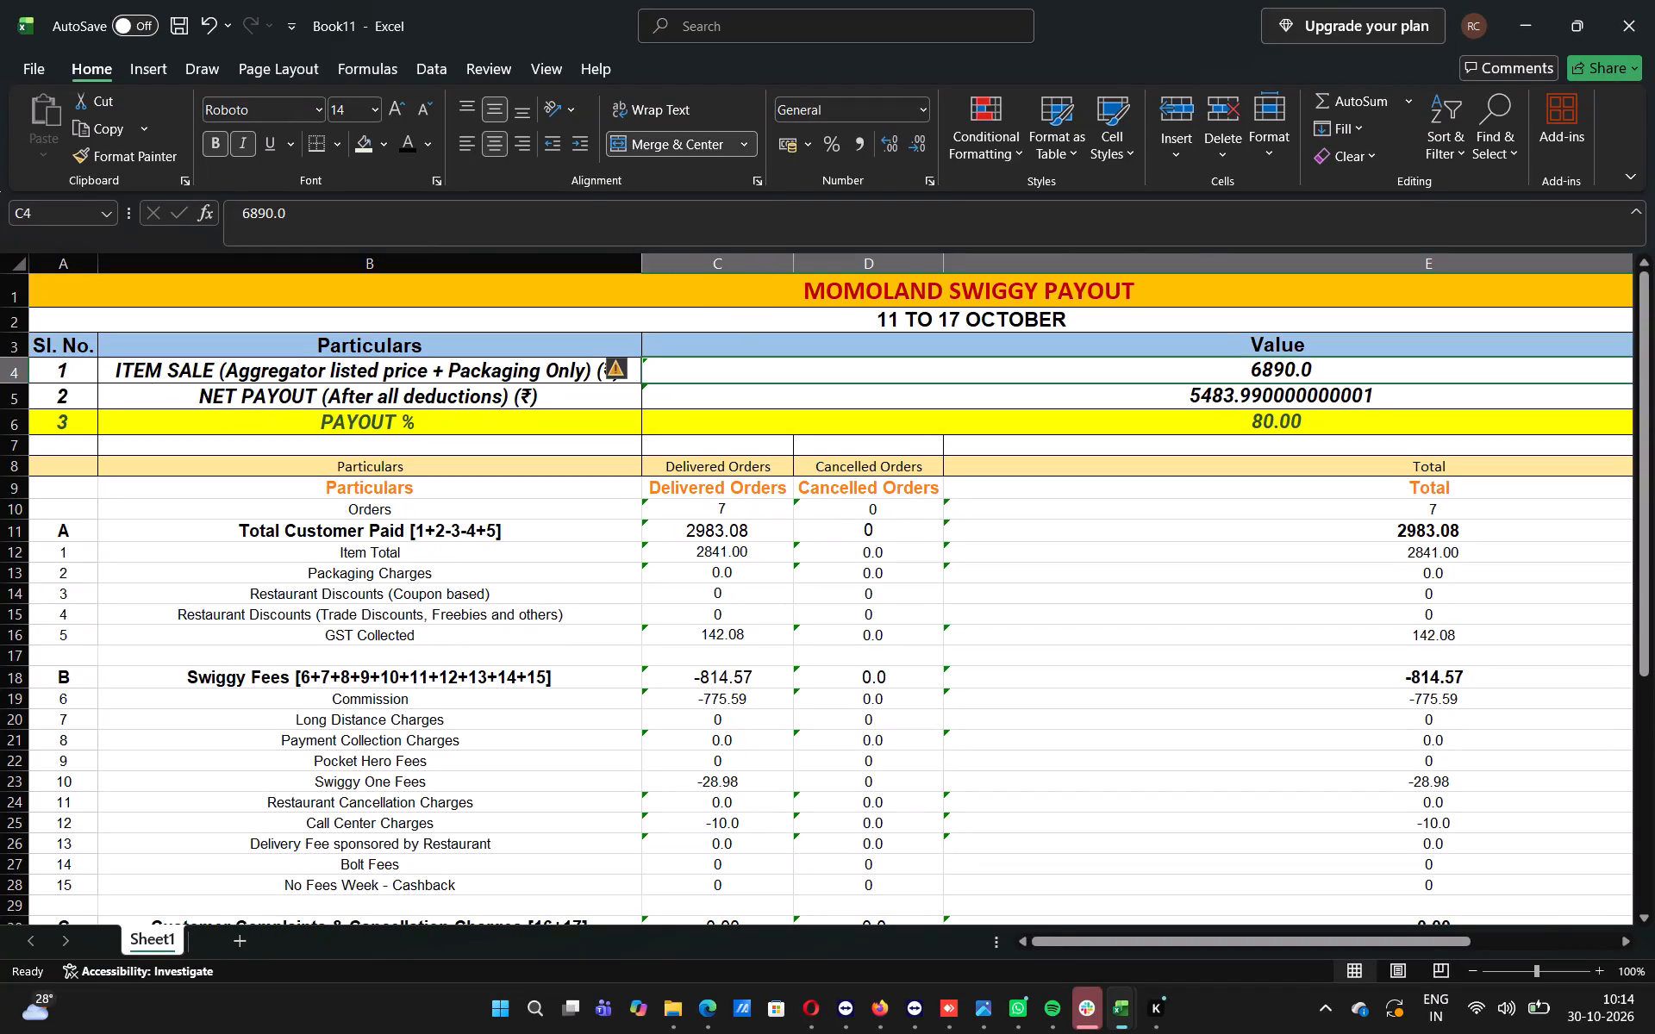
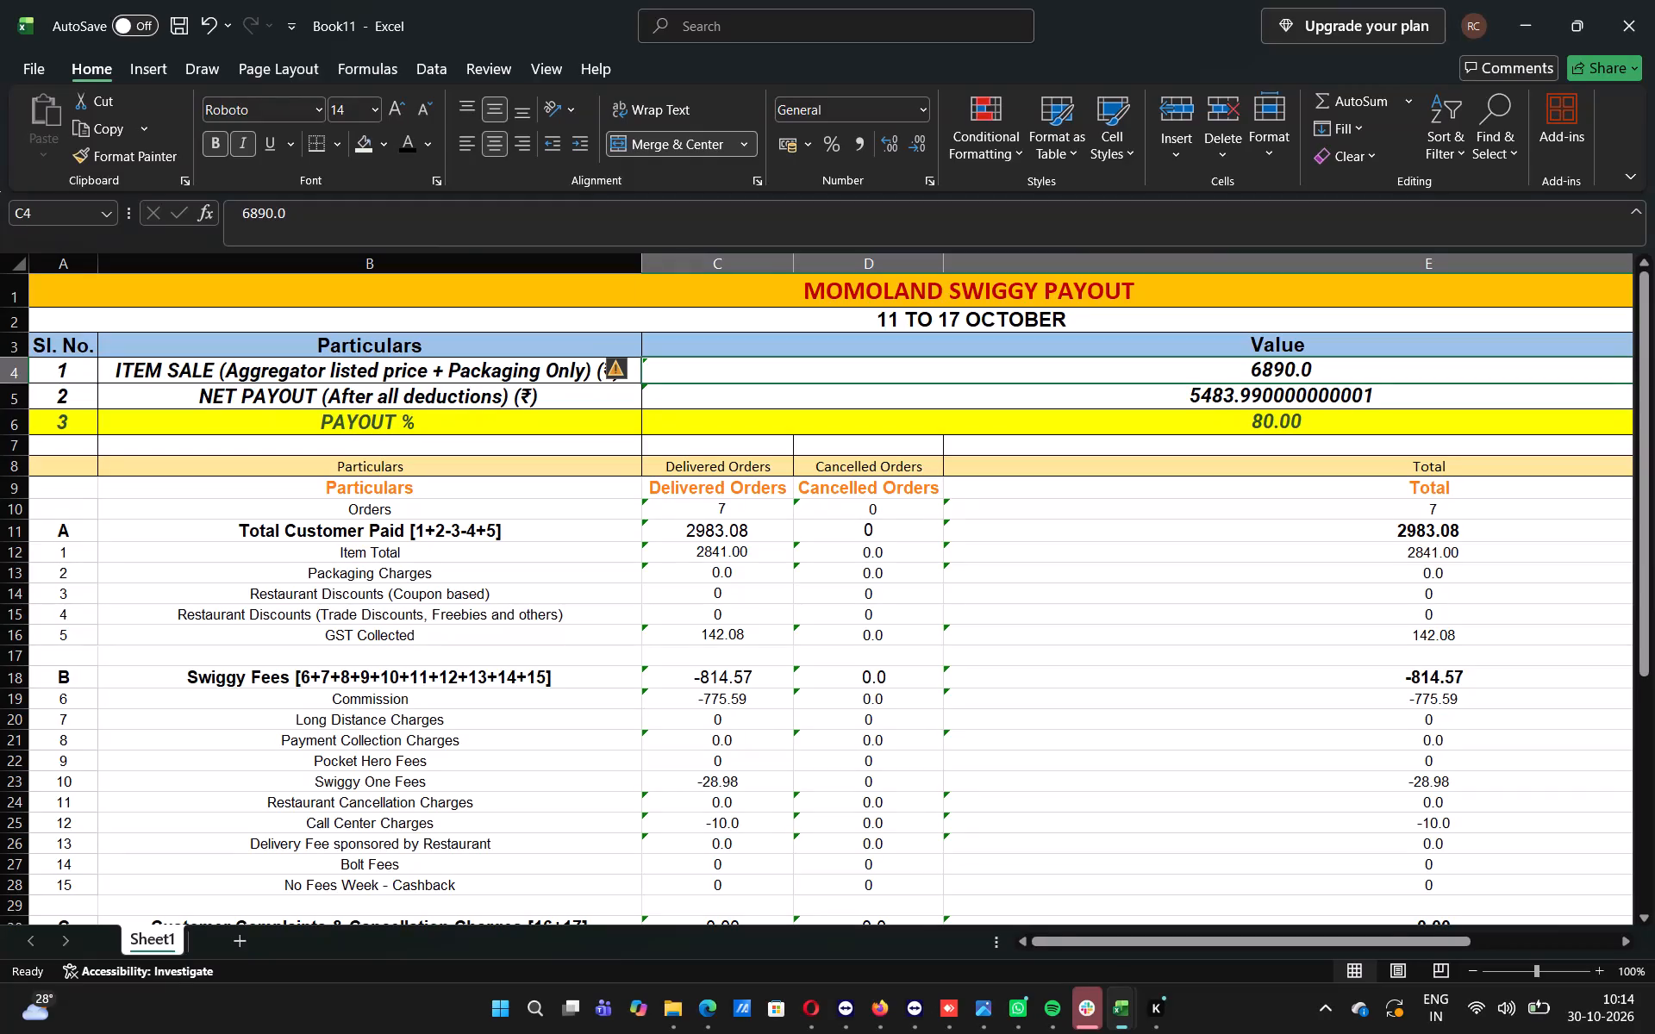
Clear the old ITEM SALE, NET PAYOUT and PAYOUT % values from the summary header, cells C4 to C6.
left_click(1402, 550)
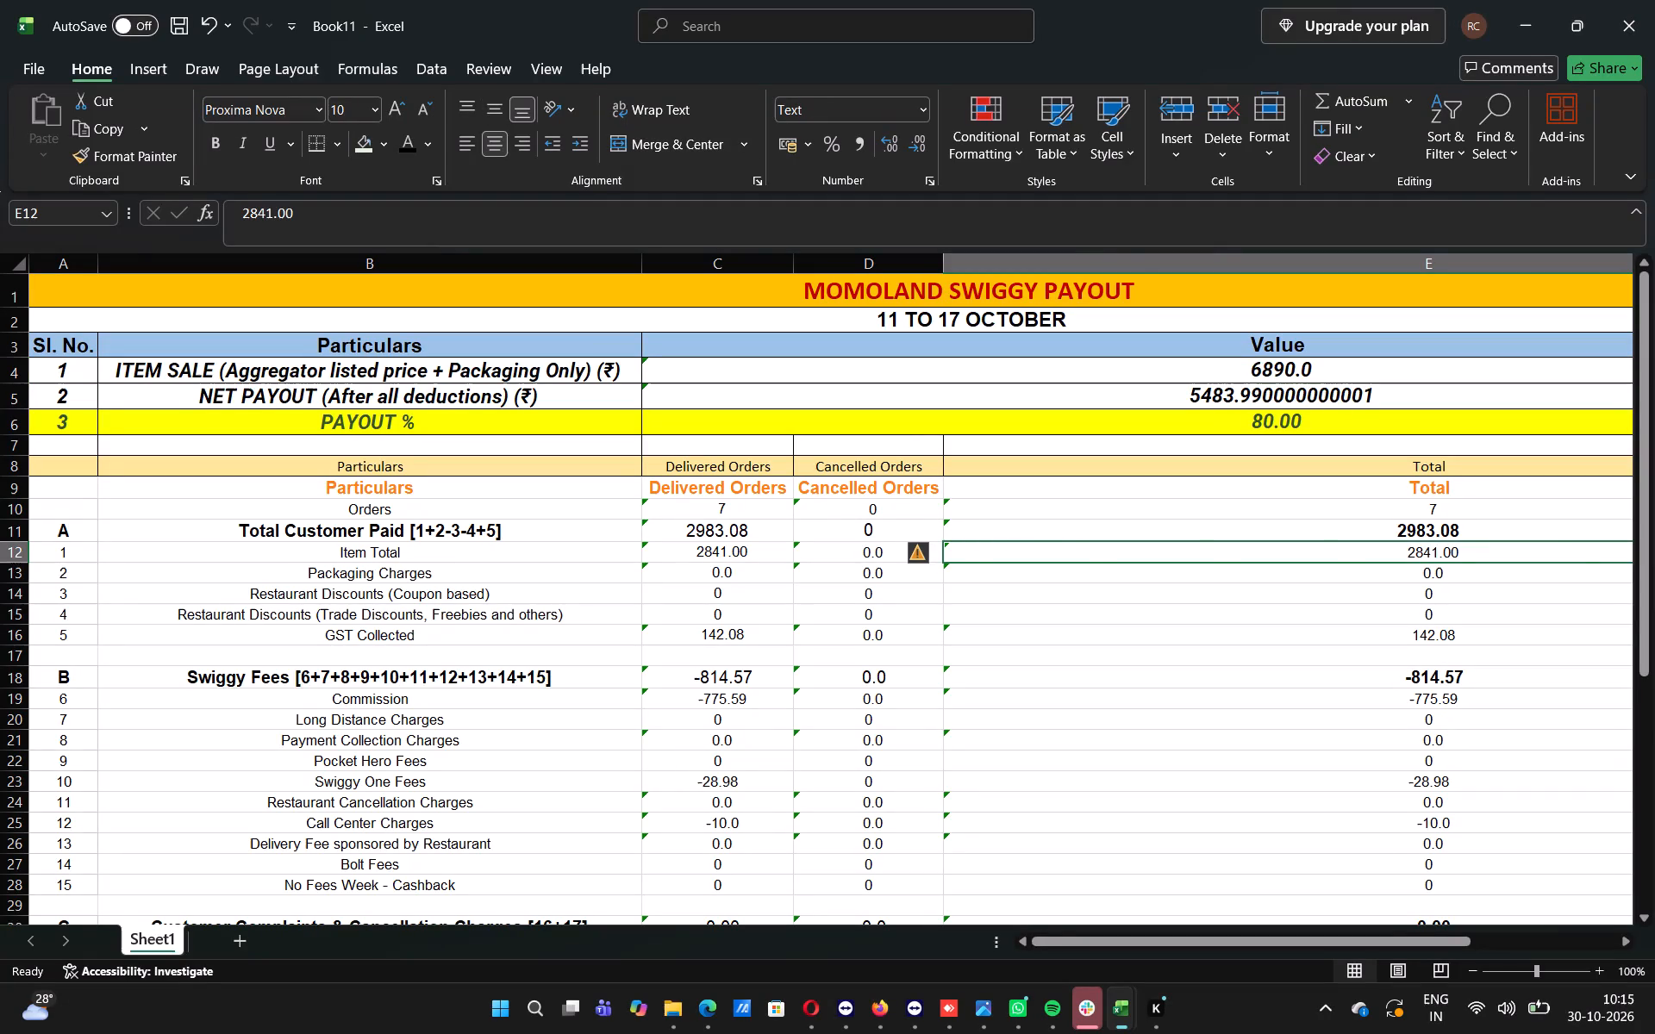
key("ctrl+c")
left_click(1263, 376)
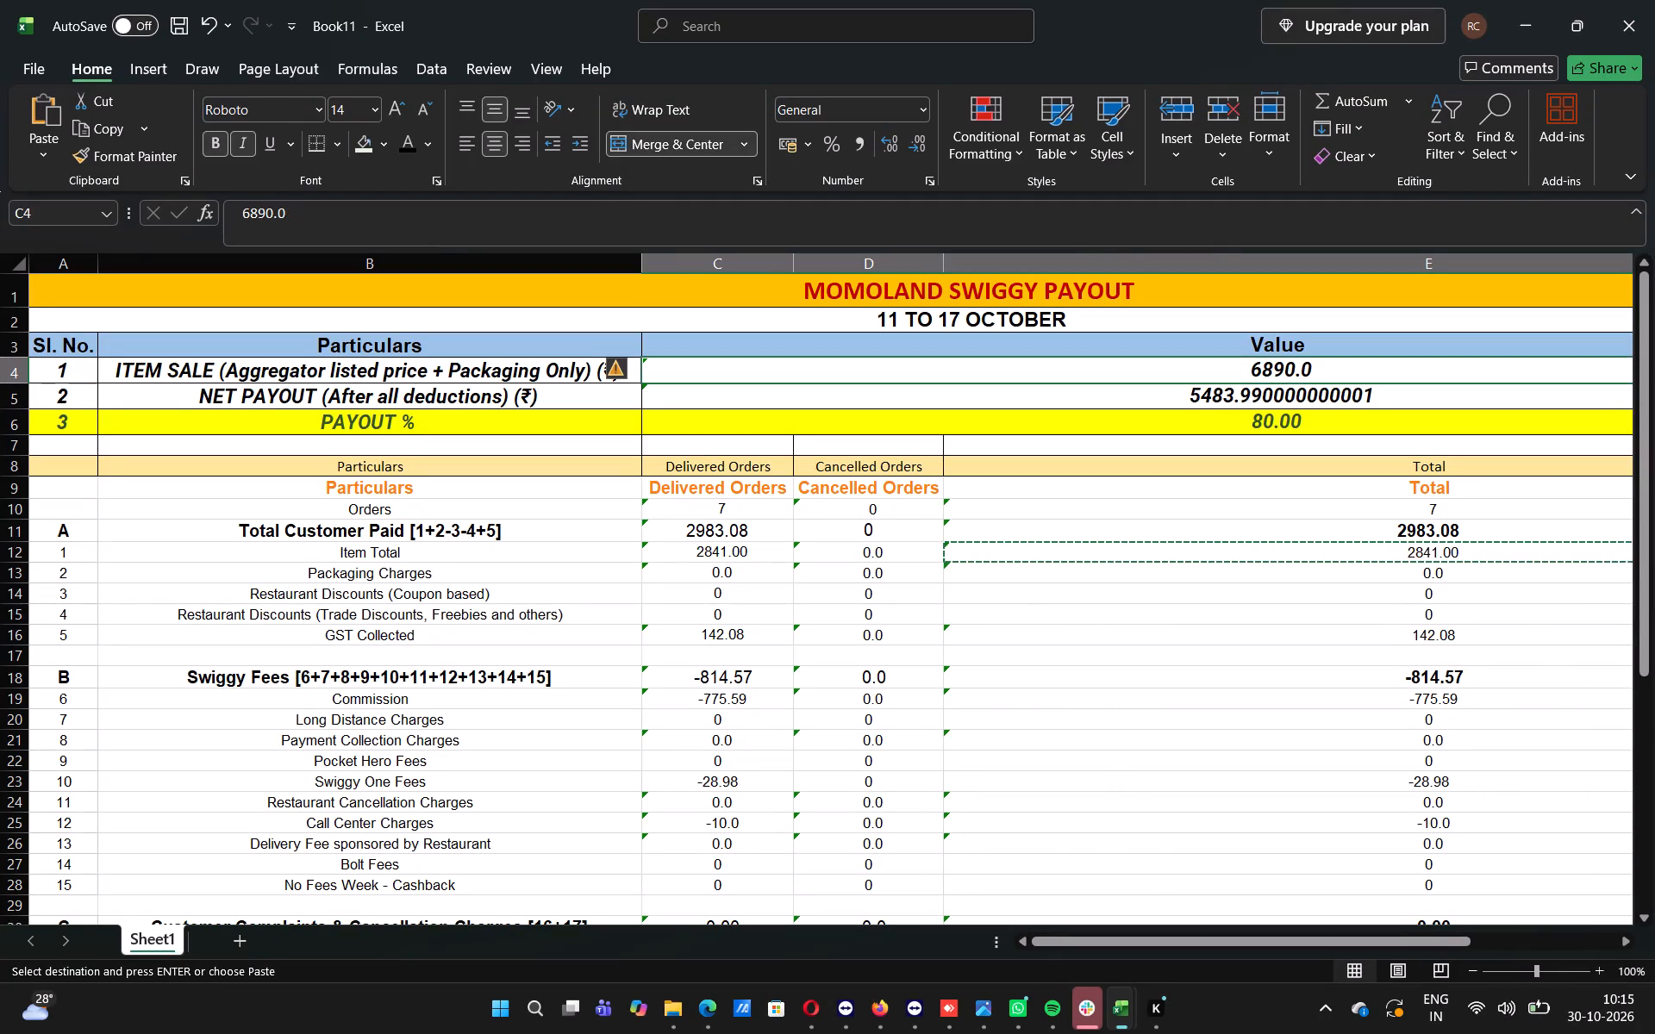
key("BackSpace")
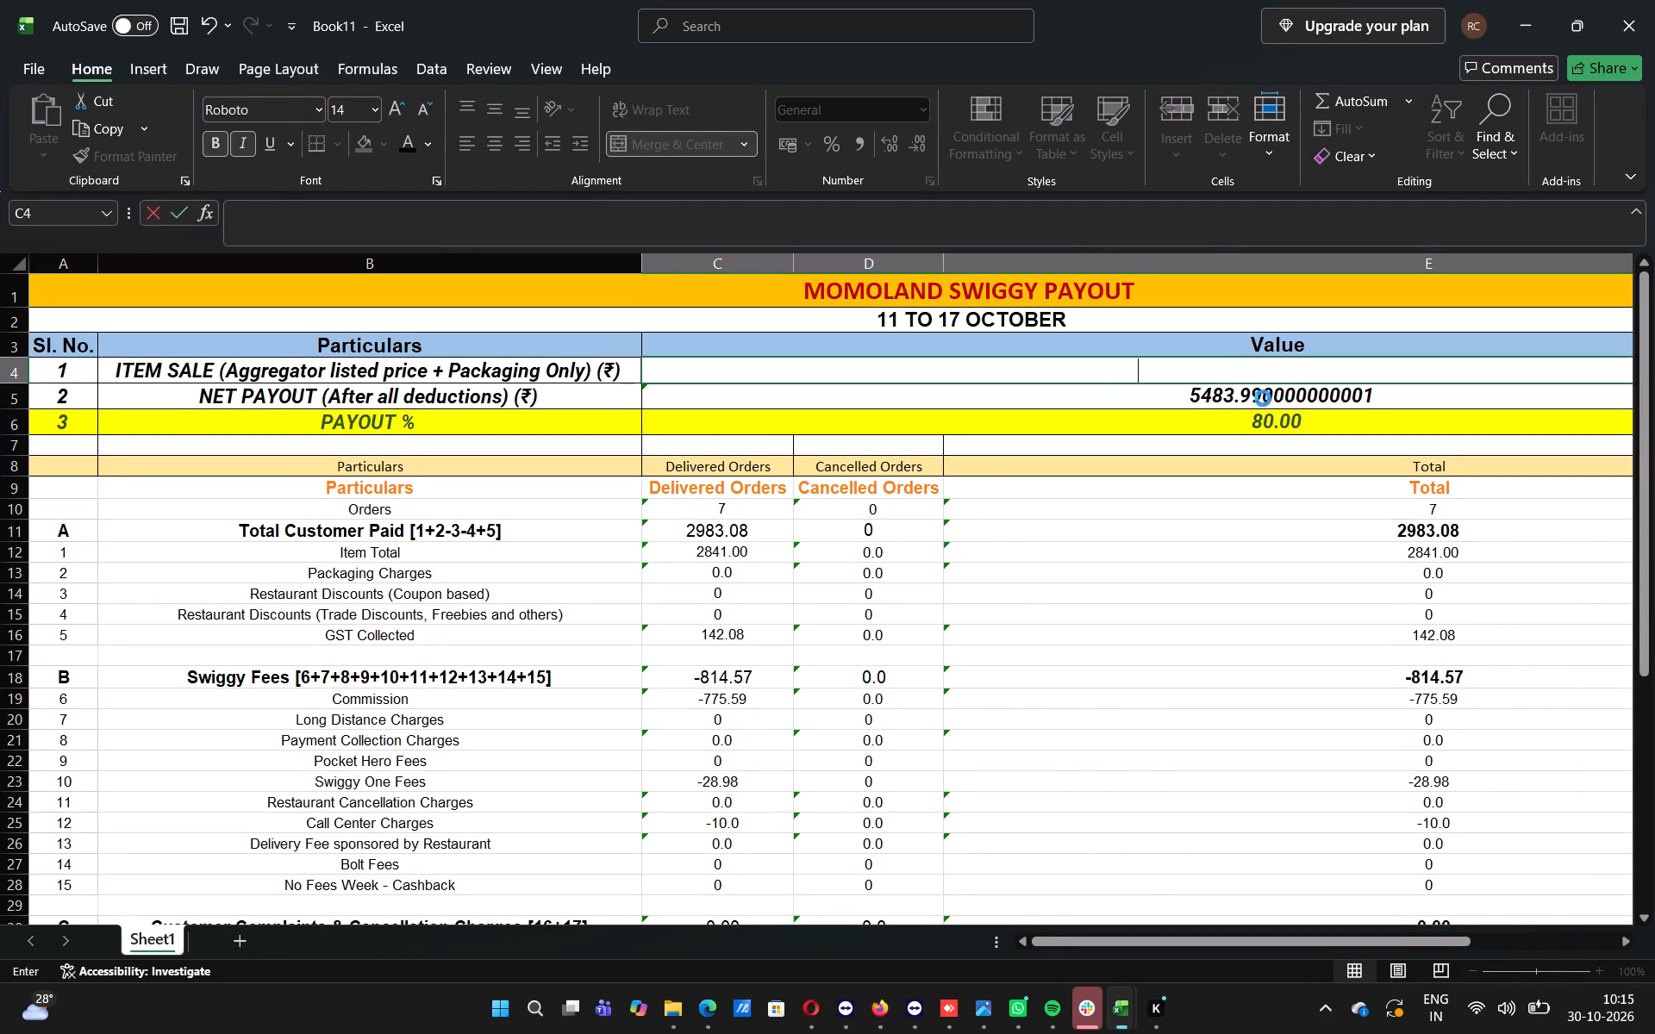
left_click(1263, 398)
key("BackSpace")
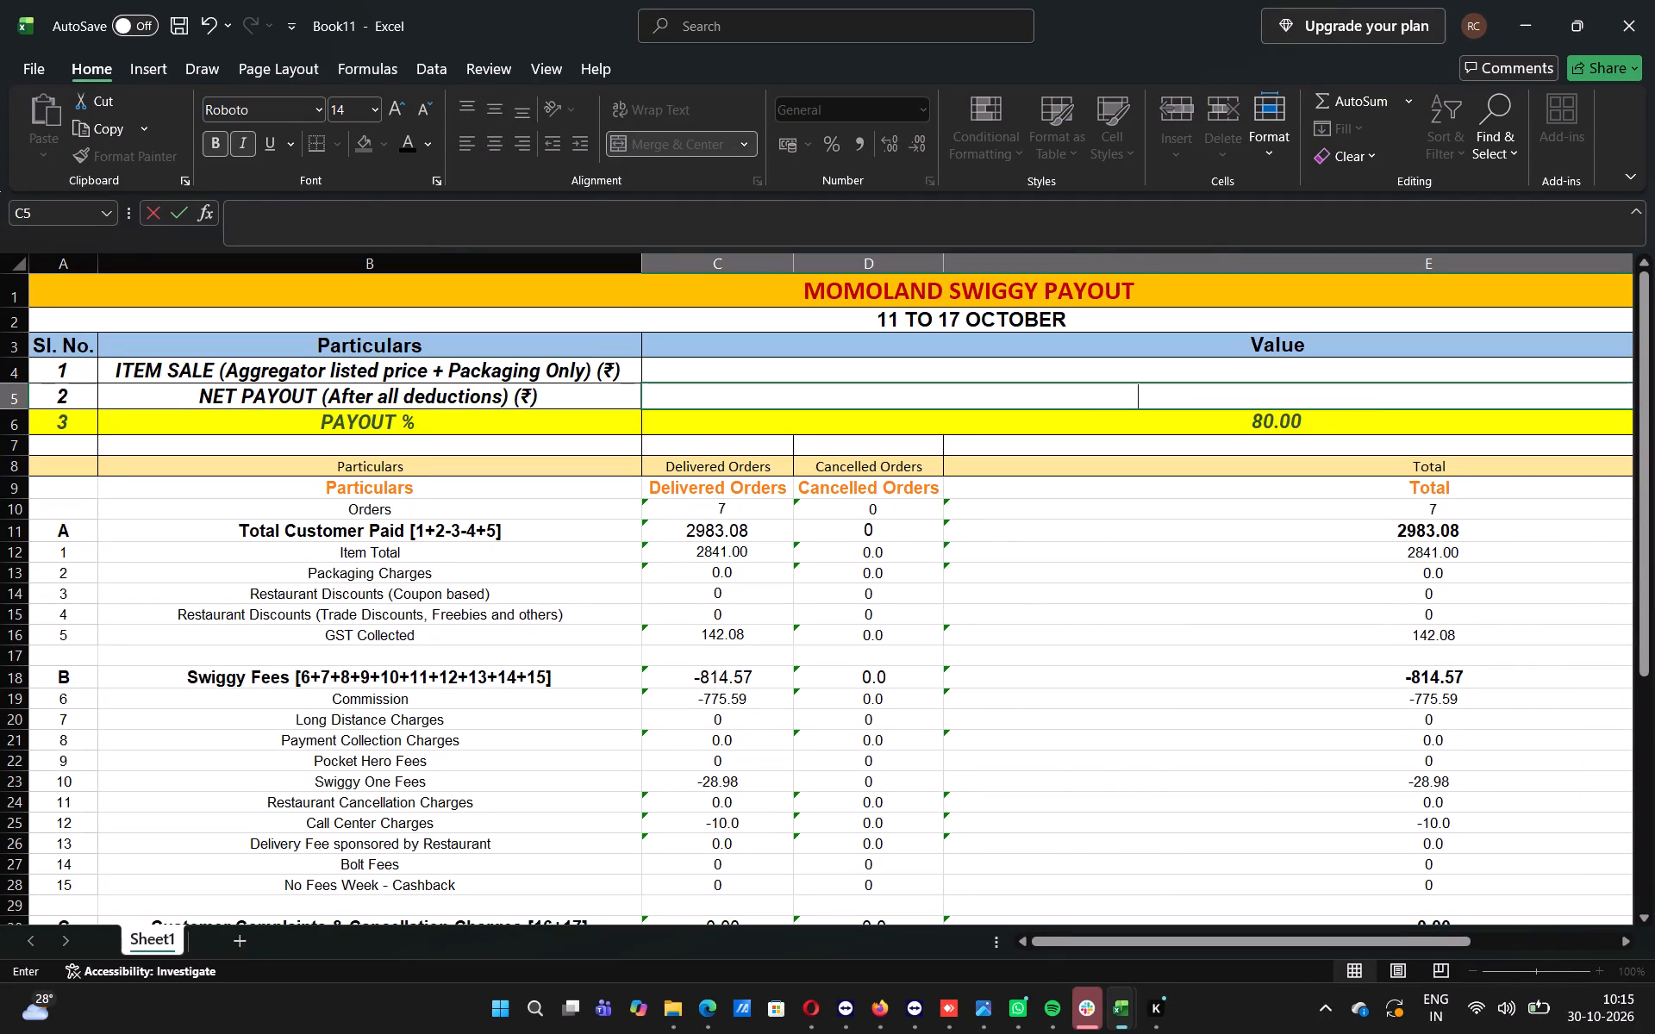
left_click(1271, 429)
key("BackSpace")
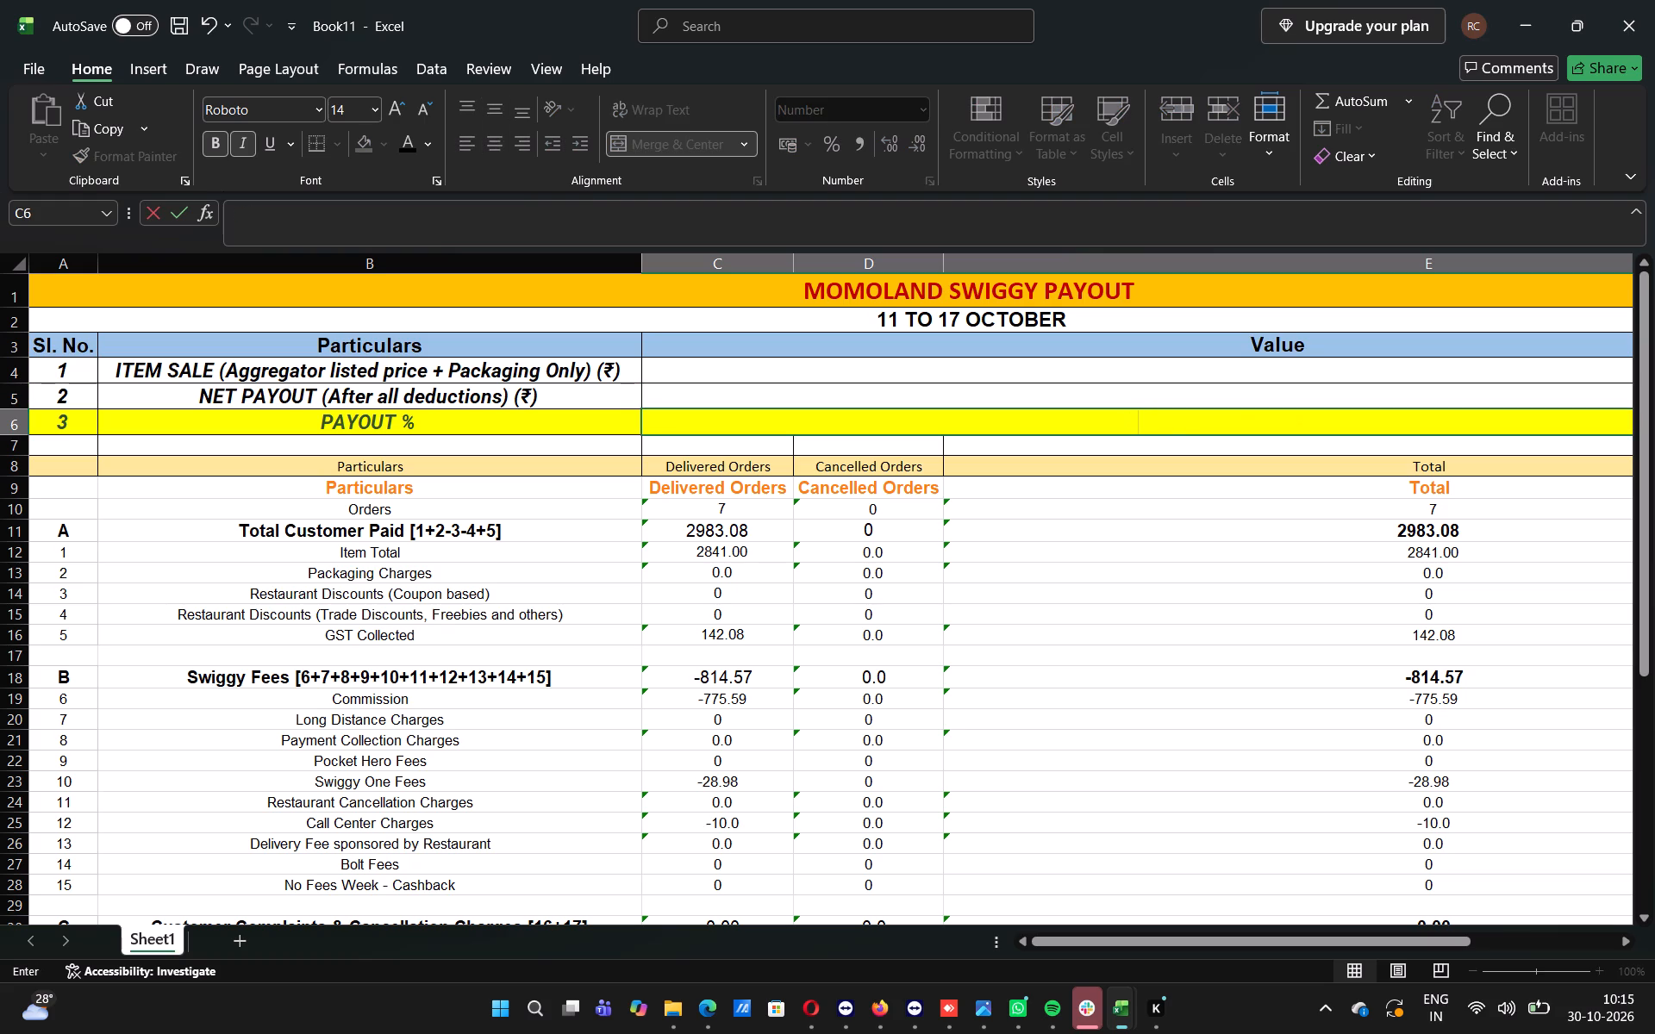
Copy the Item Total amount, 2841.00 in E12, into the ITEM SALE value cell C4.
left_click(1255, 378)
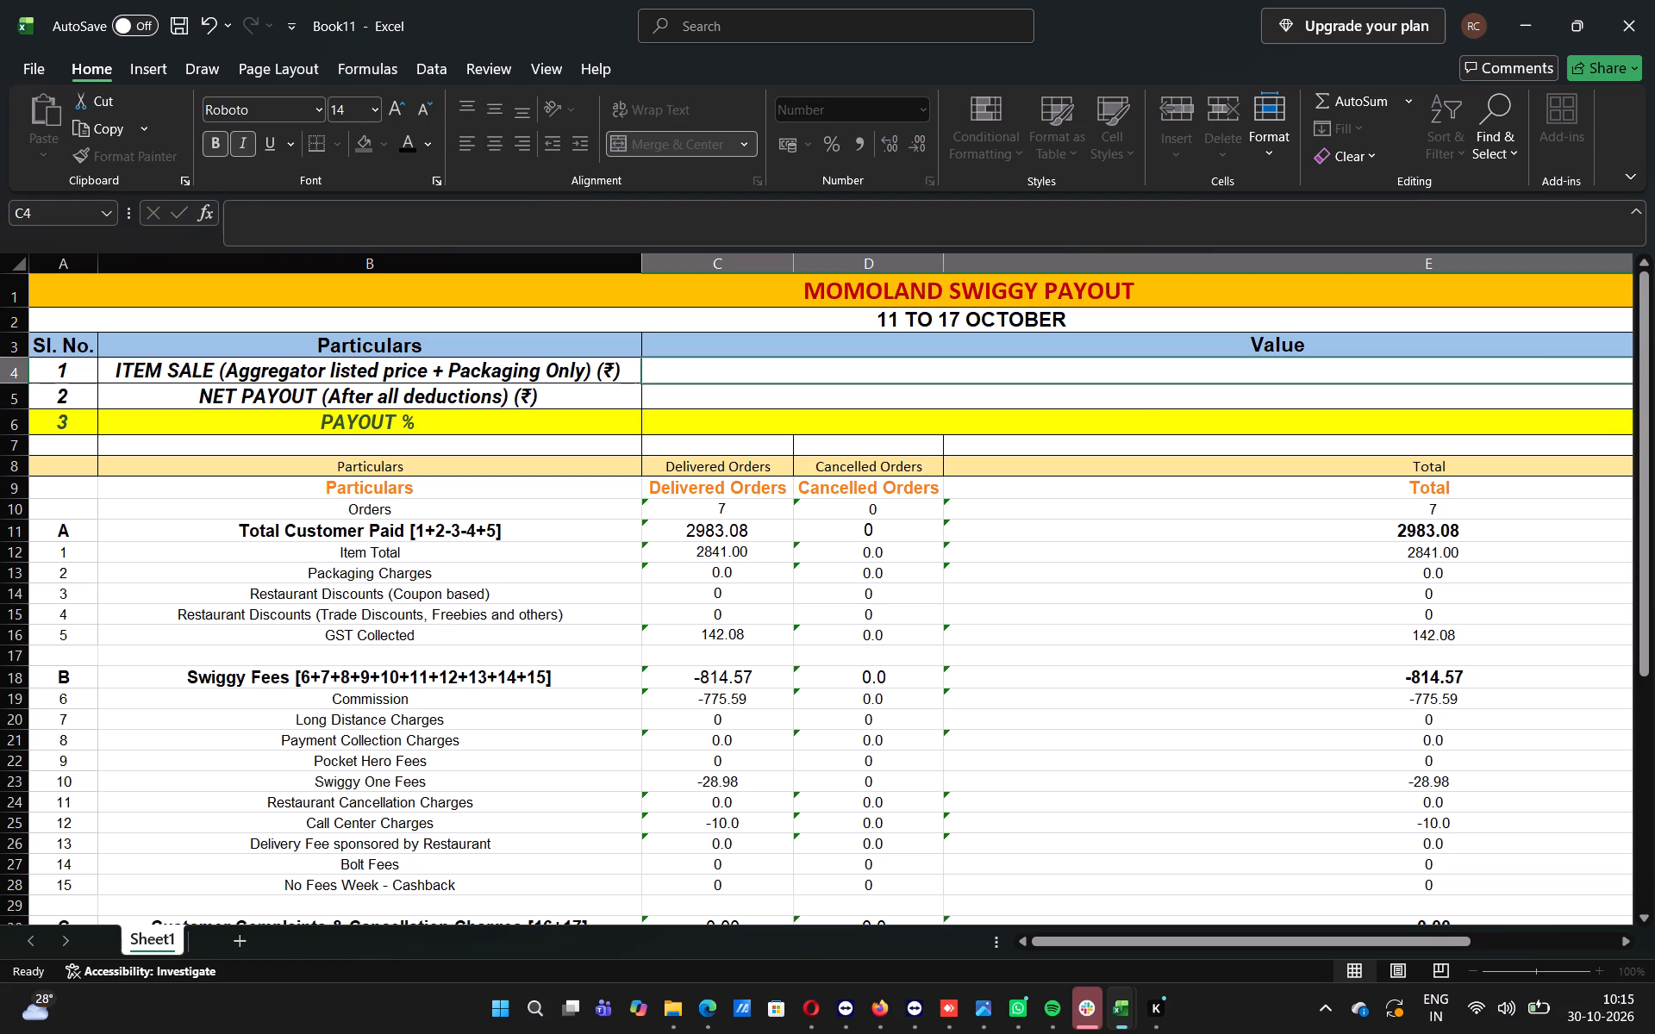
key("ctrl+v")
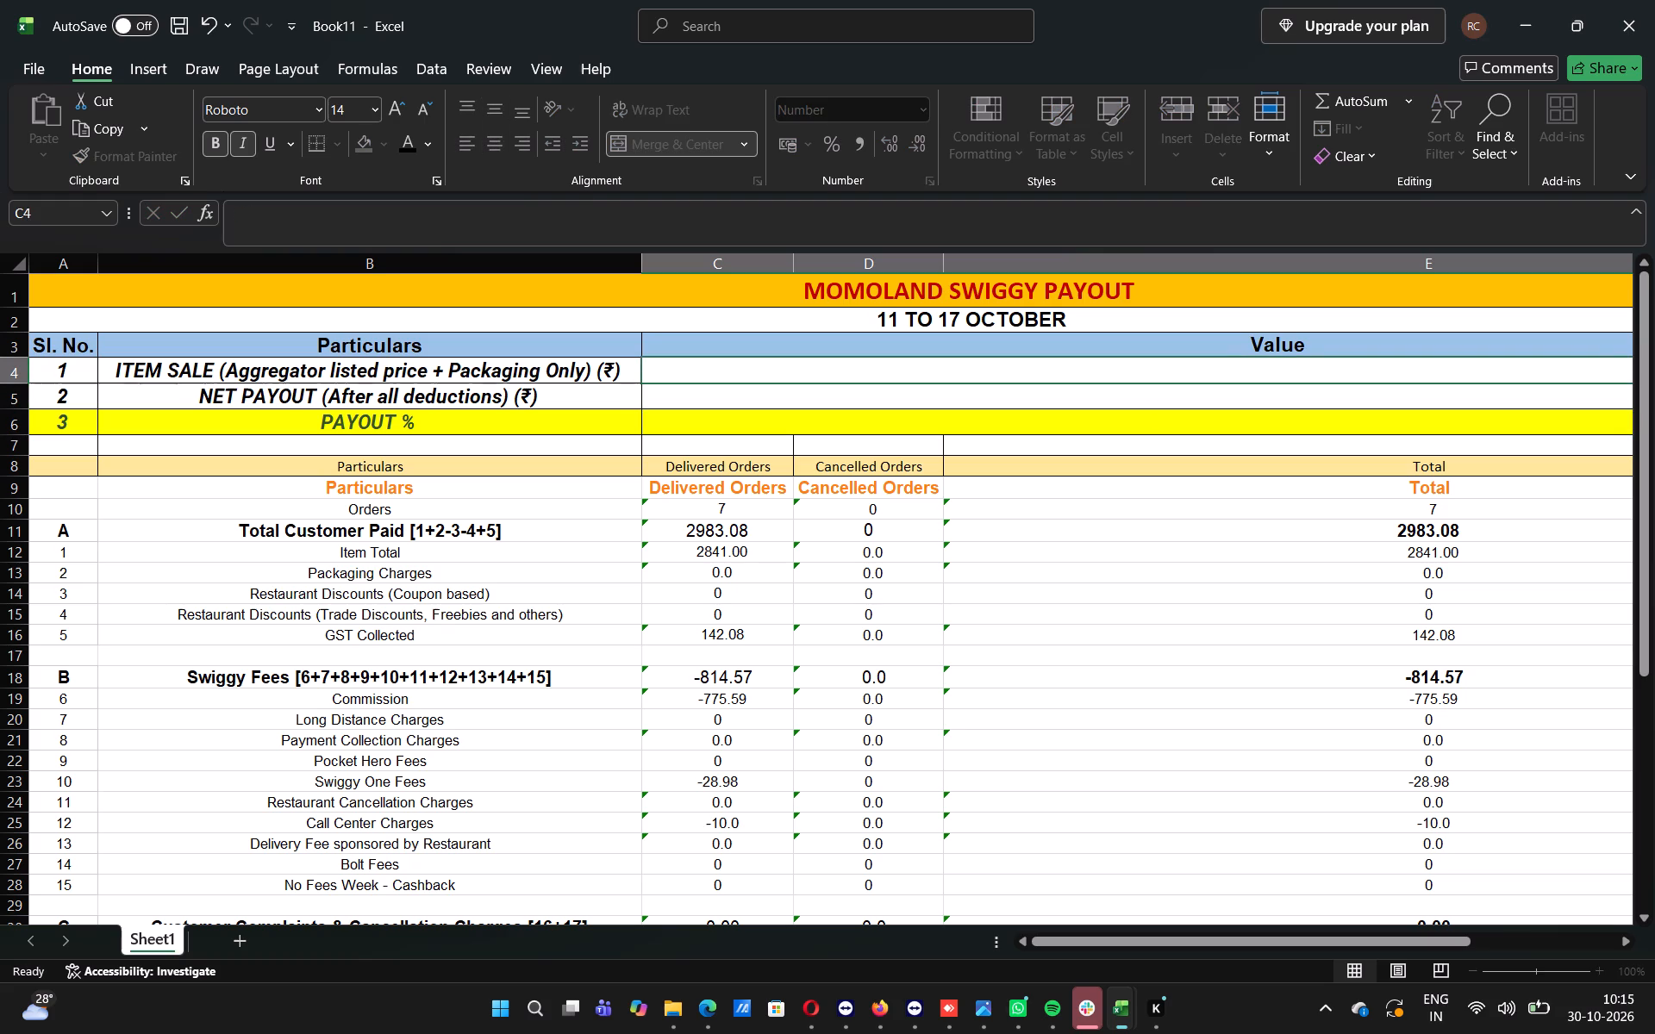
left_click(1420, 555)
key("ctrl+c")
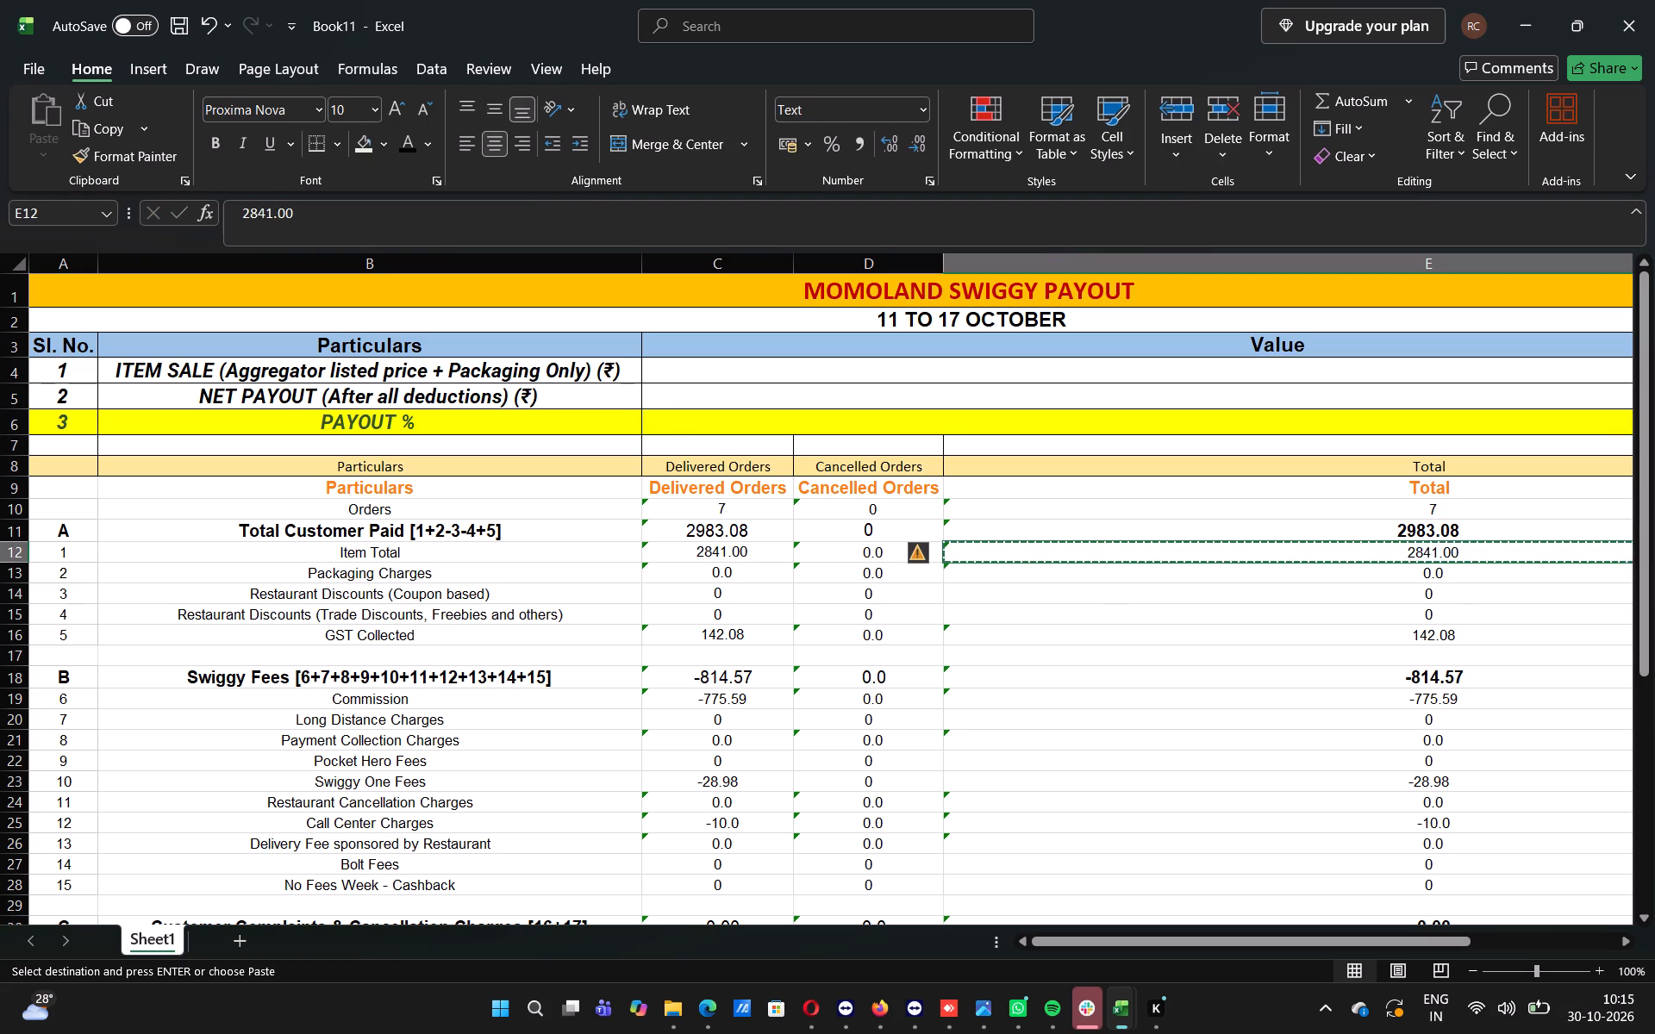
left_click(1306, 368)
key("ctrl+v")
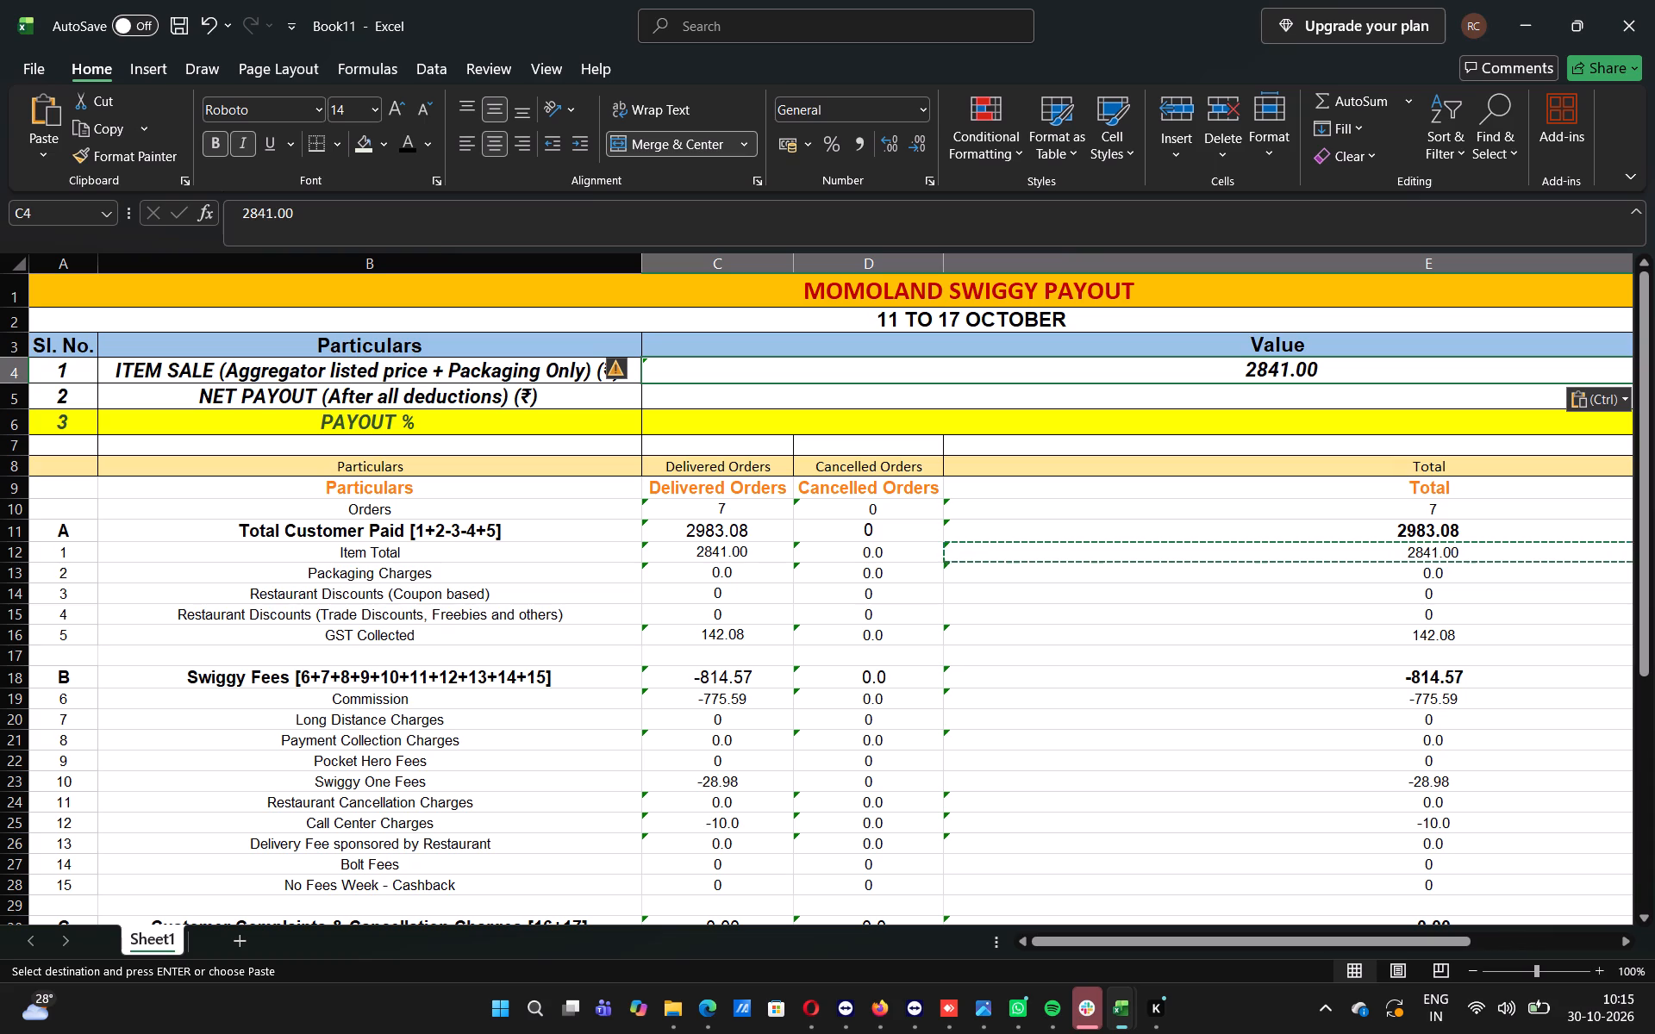
Fill the whole Net Payout row, row 44, with the lightest green theme color.
left_click_drag(1650, 358, 1654, 639)
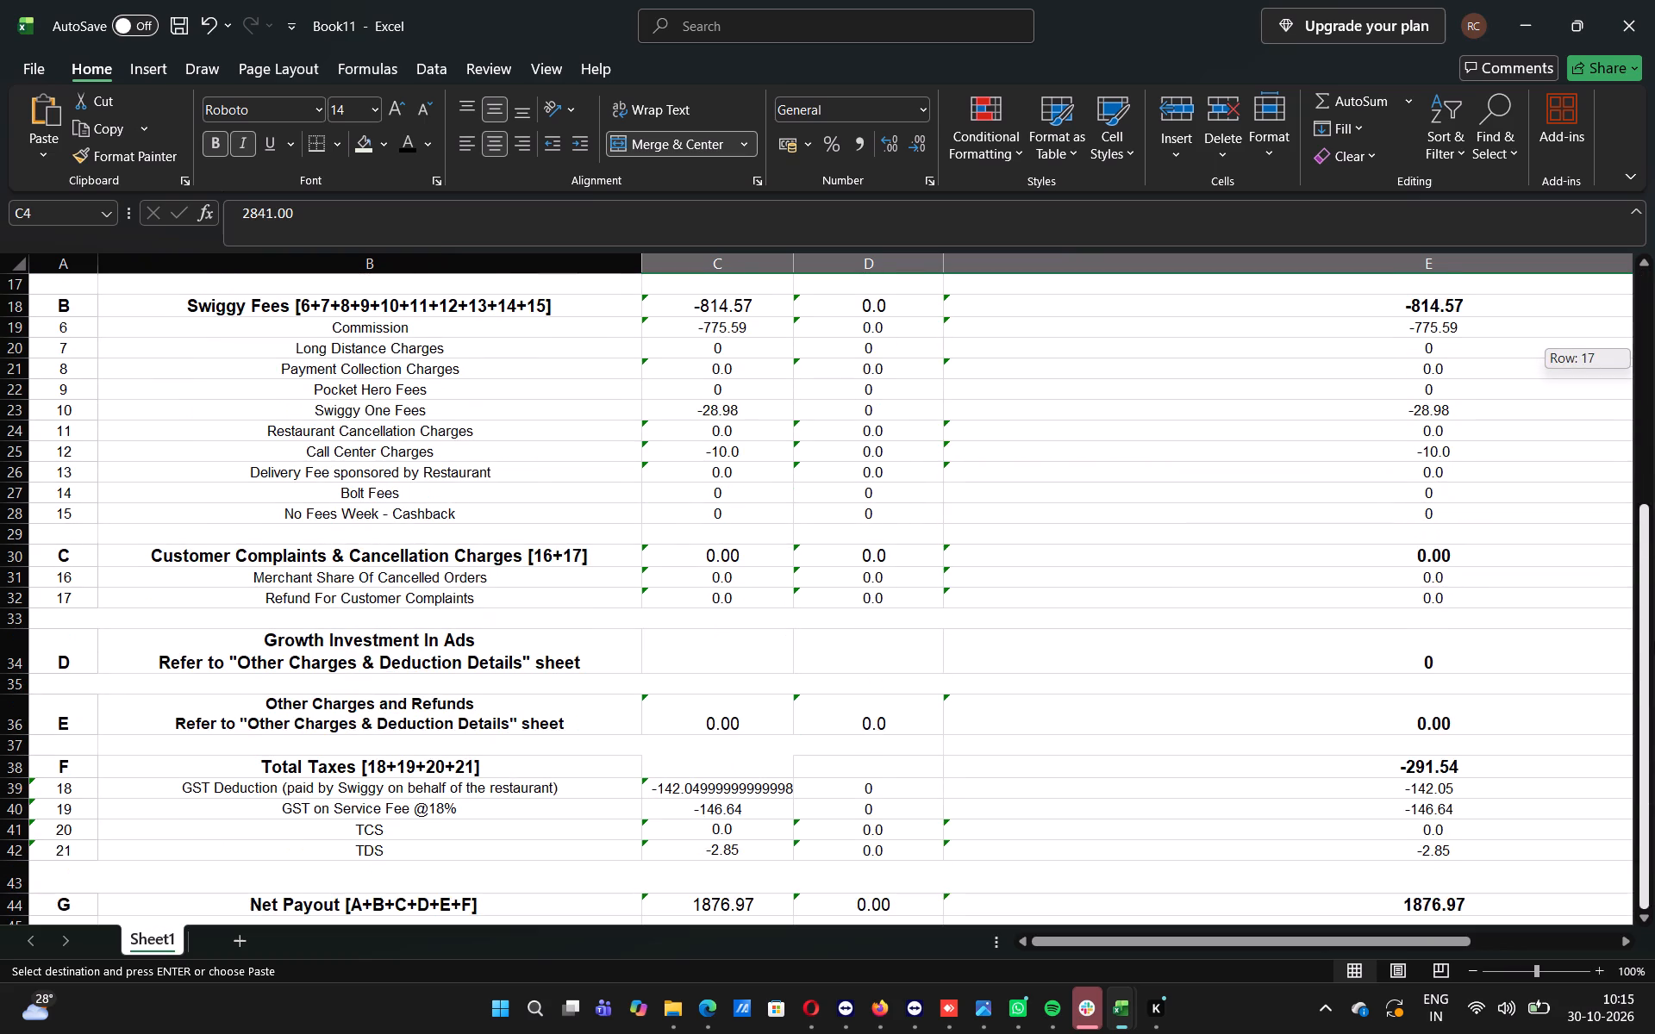
left_click_drag(1654, 639, 1654, 707)
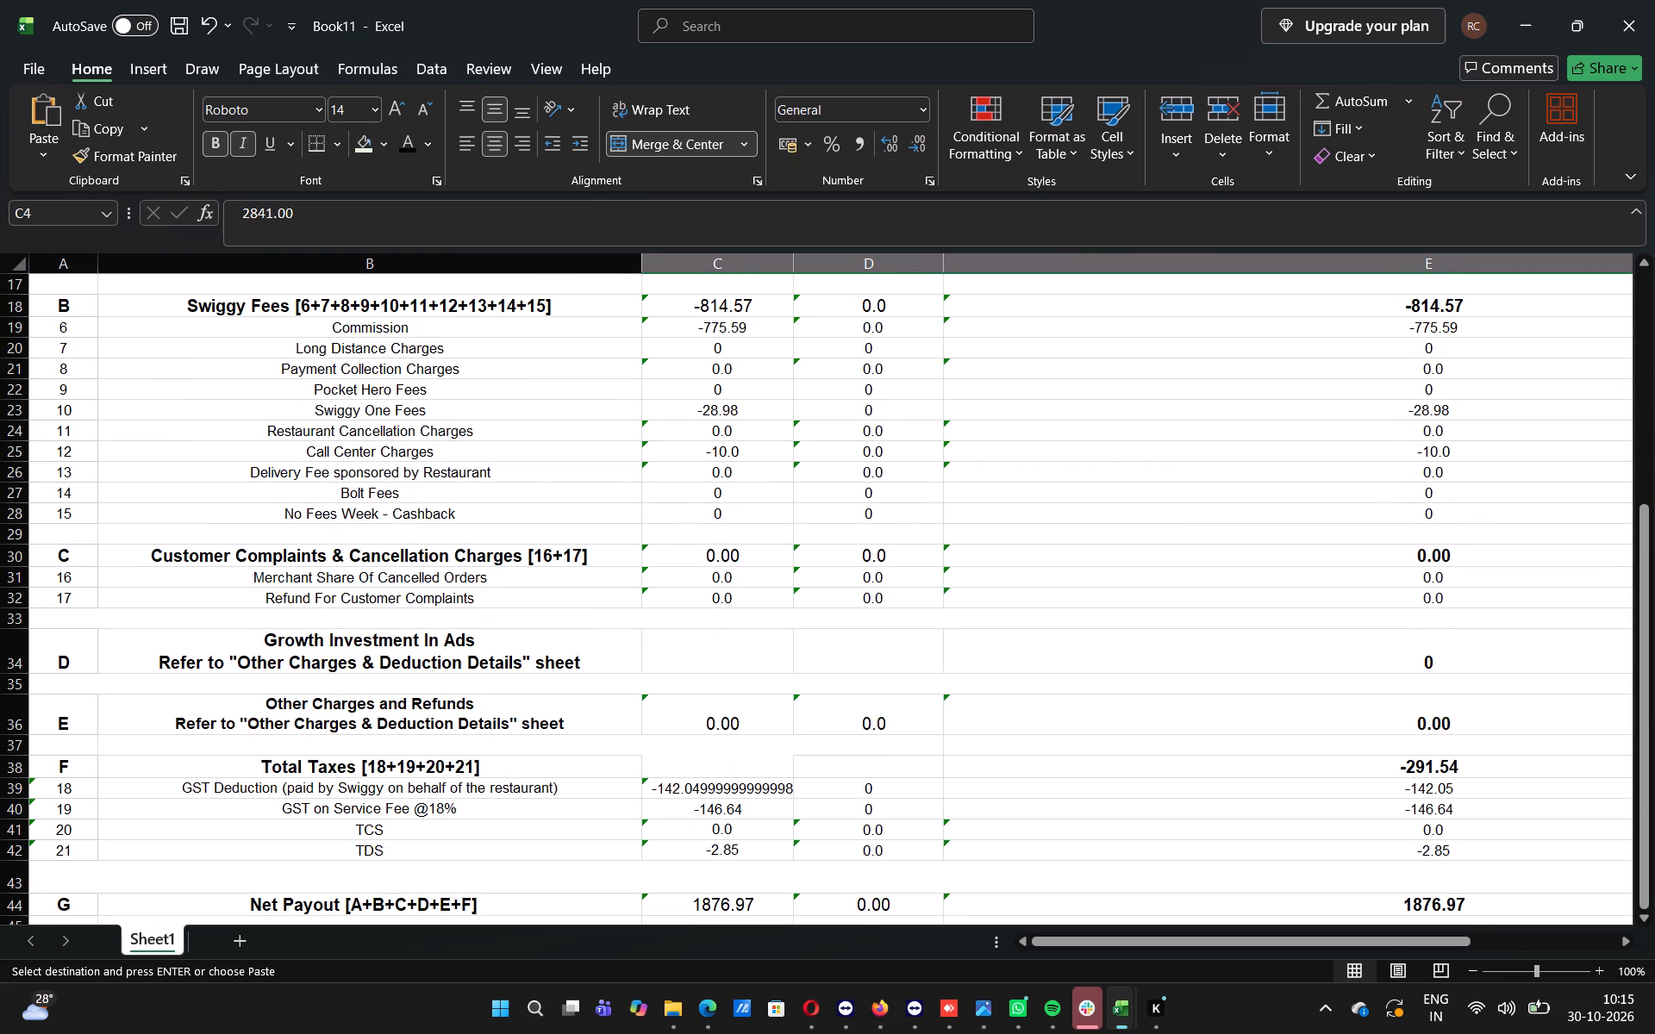
left_click(21, 904)
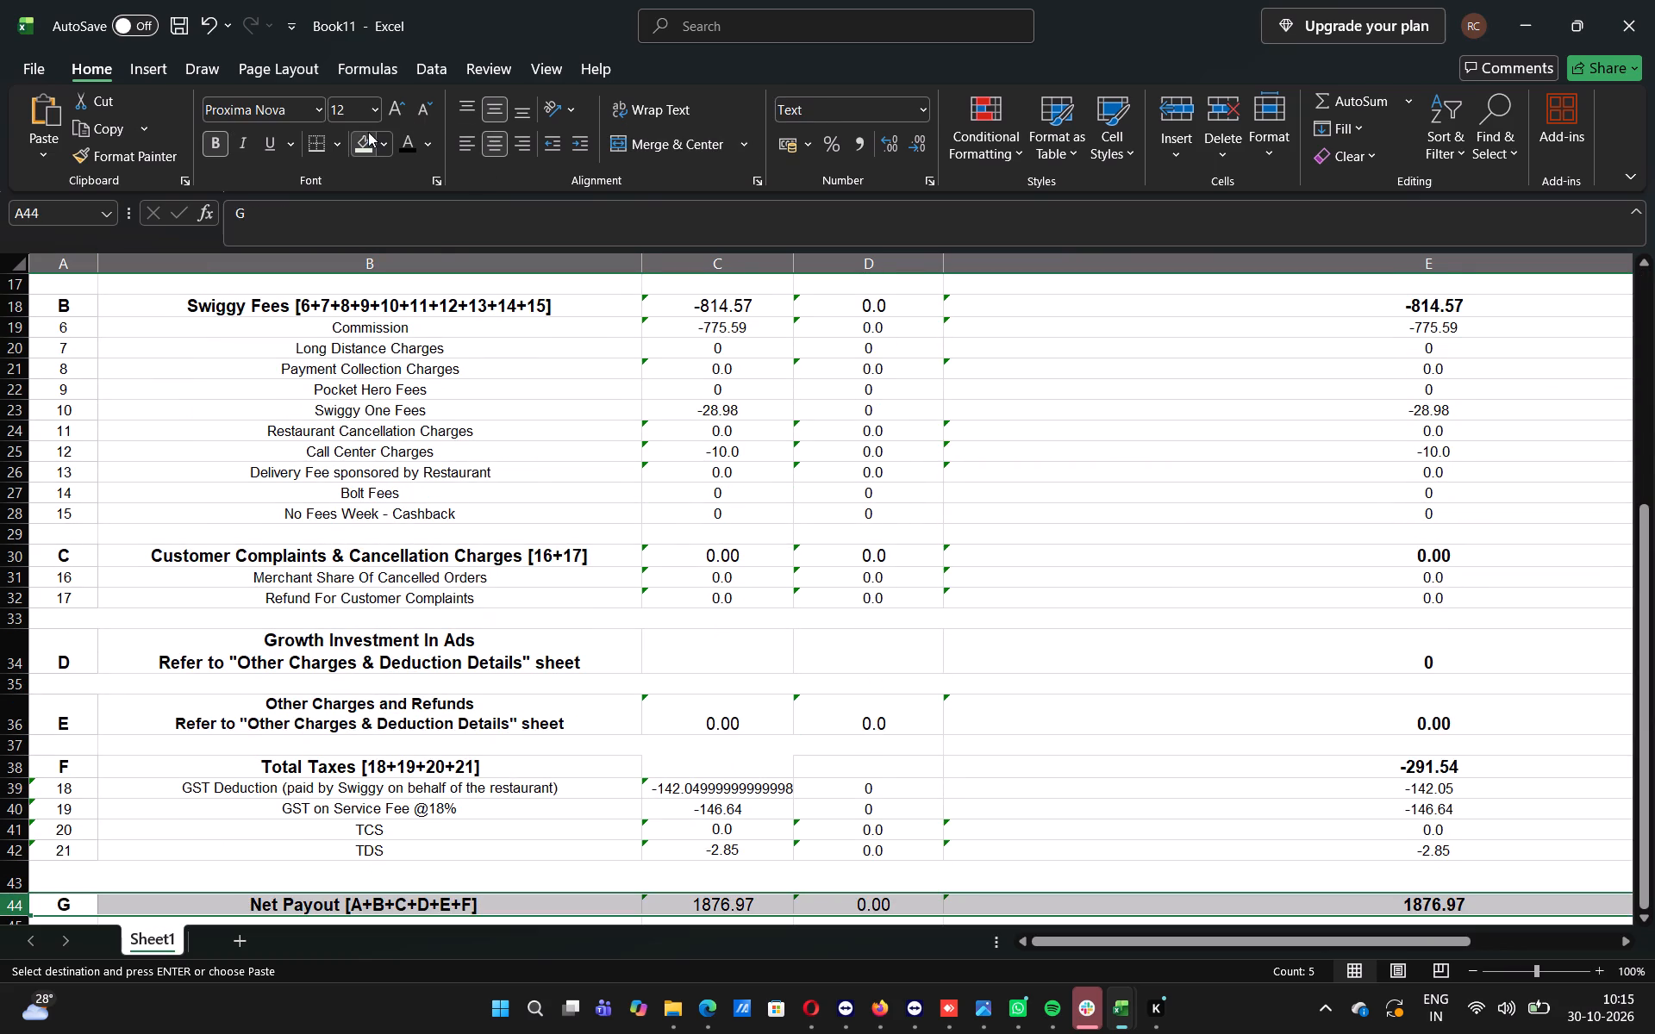
left_click(382, 141)
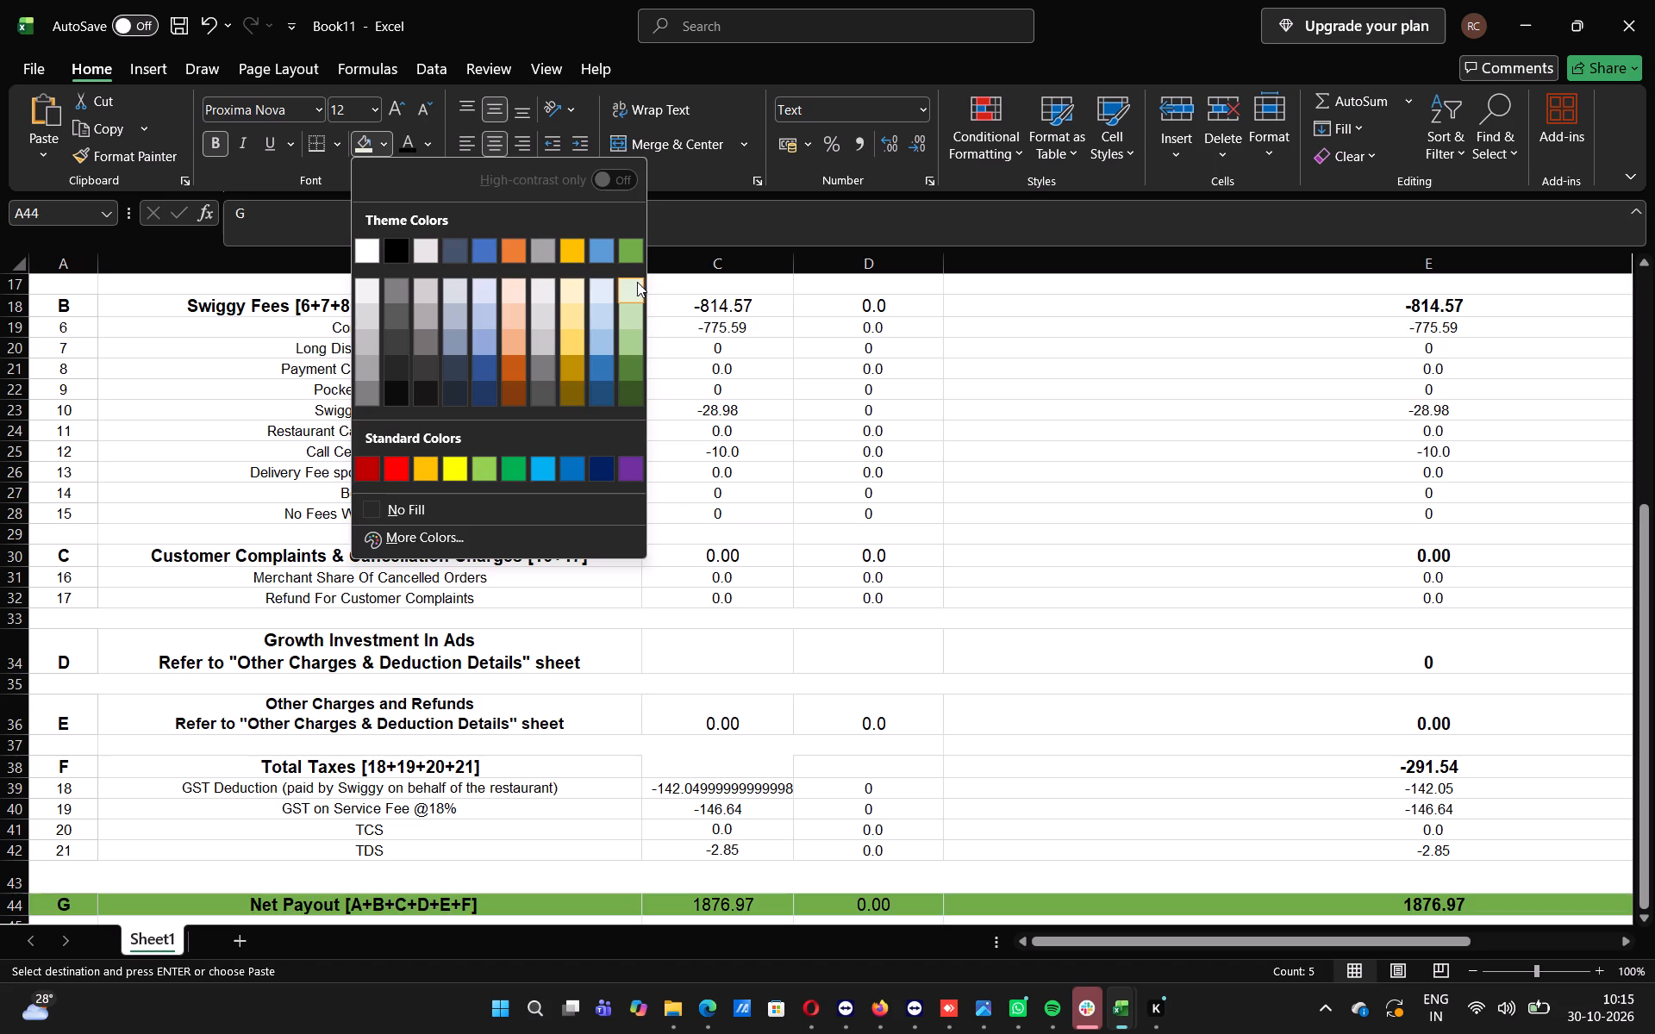
left_click(637, 282)
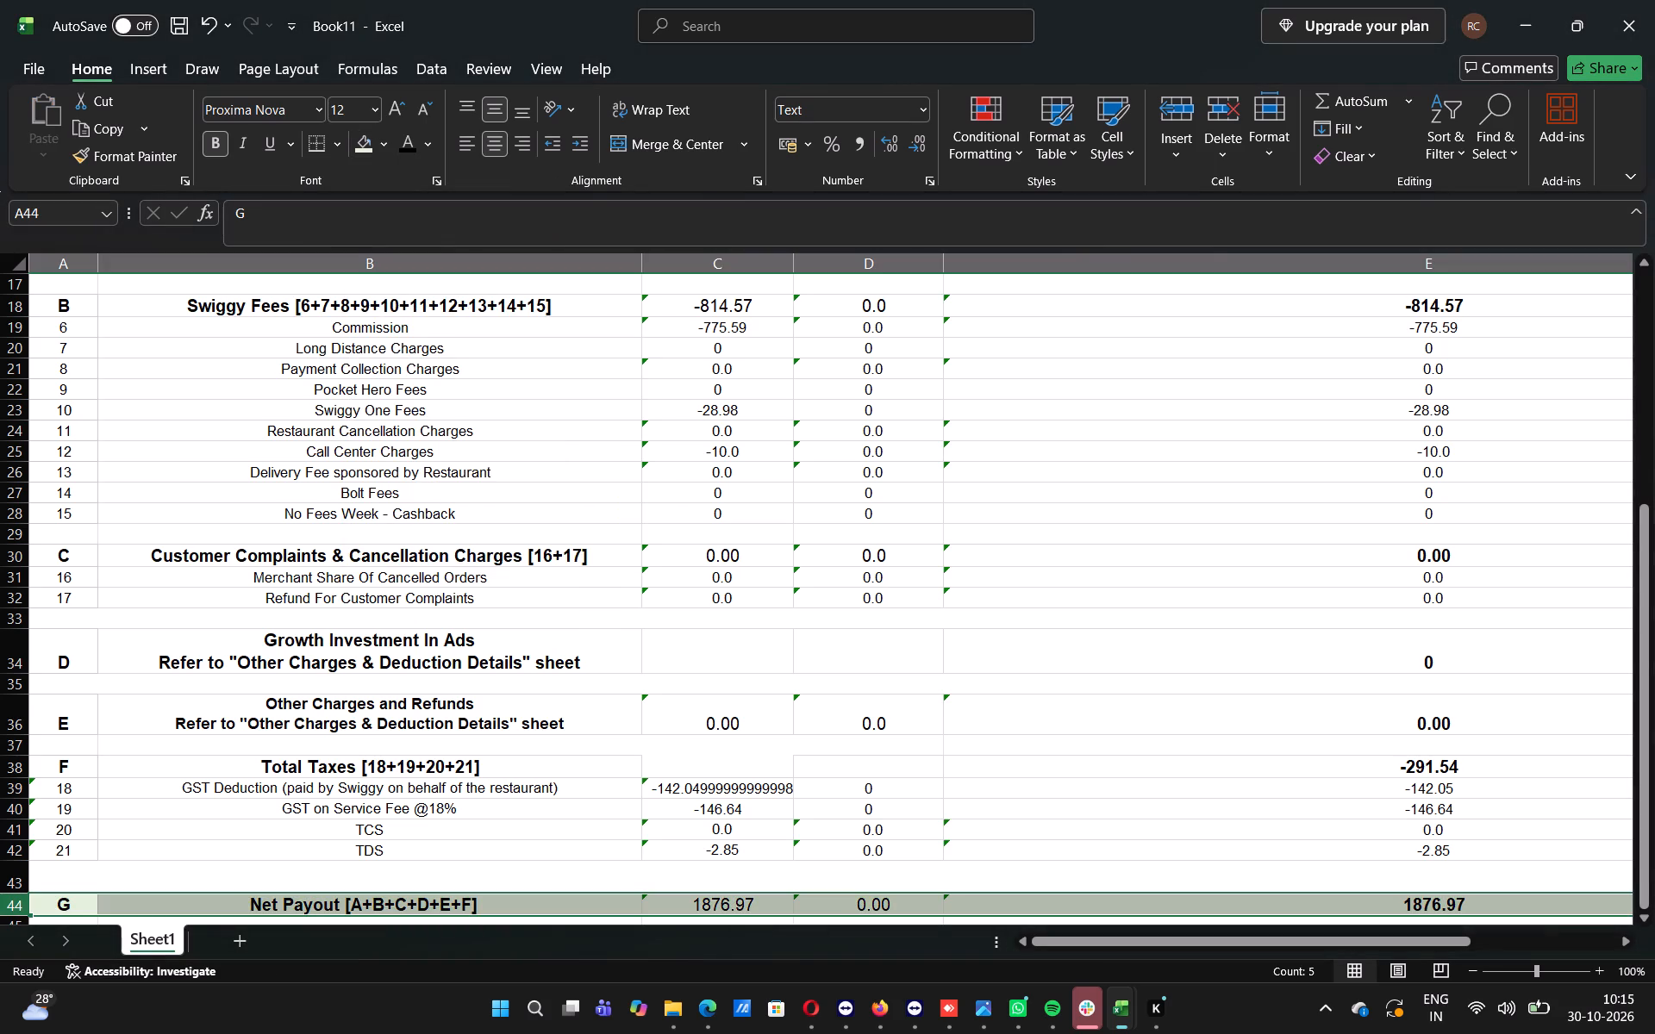
Copy the total Net Payout amount, 1876.97 in E44, into the NET PAYOUT value cell C5.
left_click(1406, 911)
key("ctrl+c")
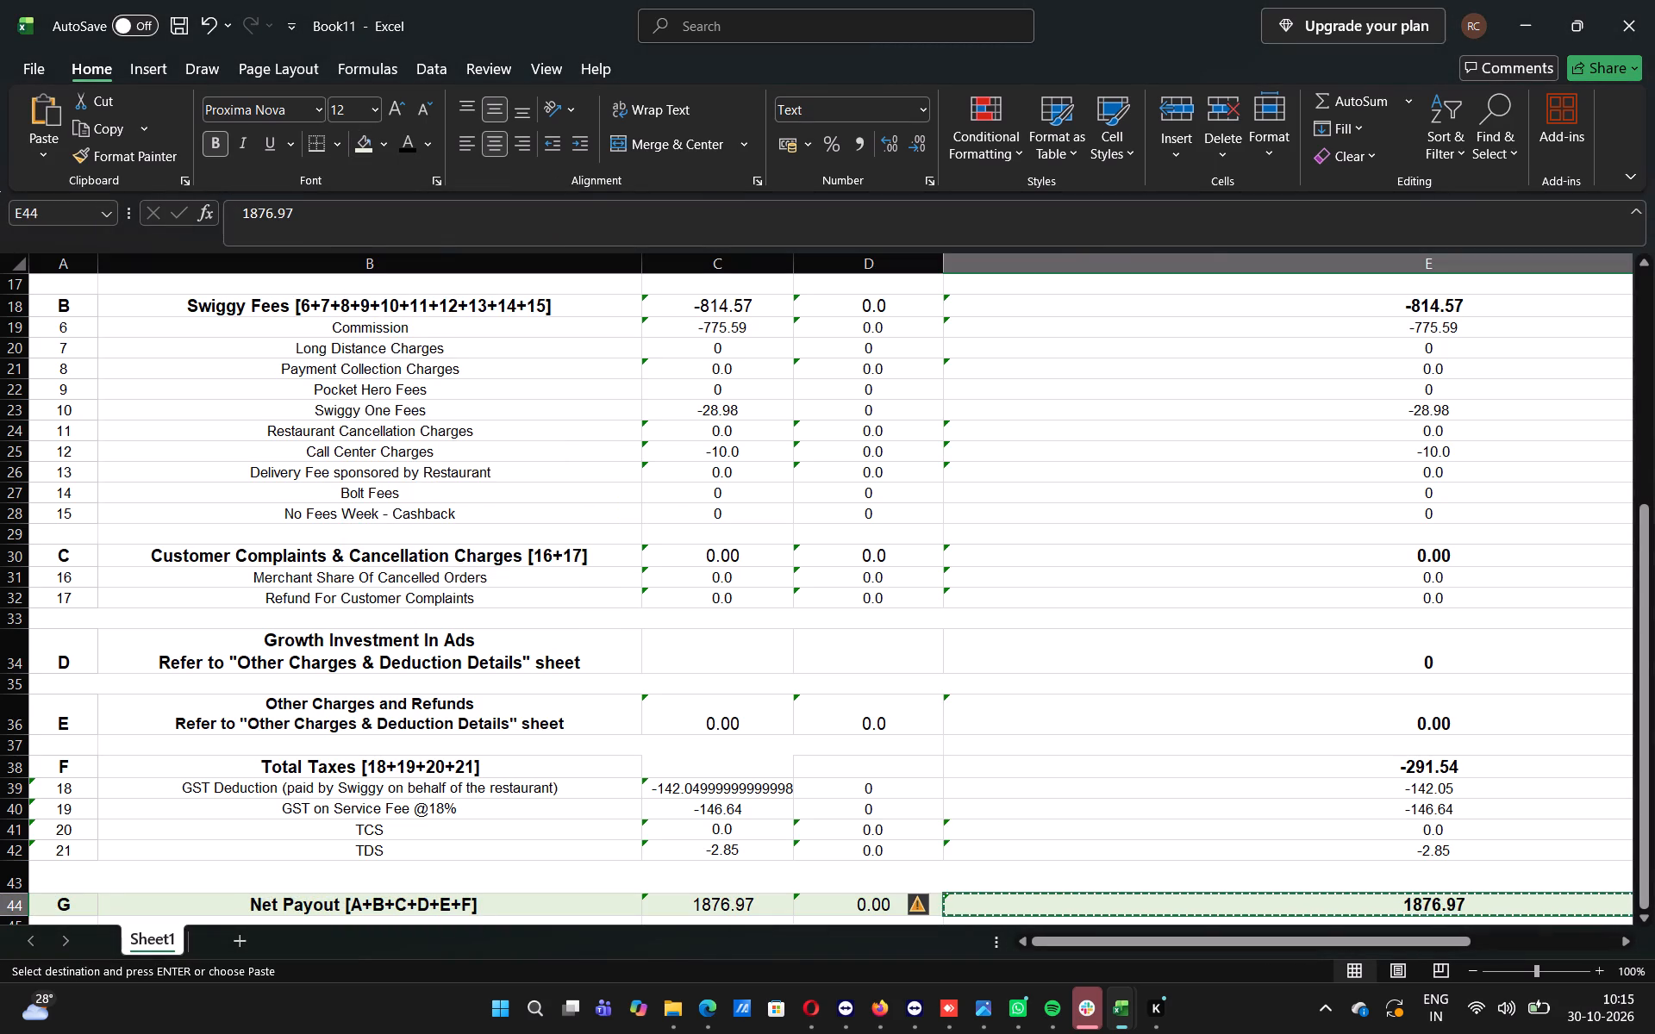
left_click_drag(1641, 877, 1654, 714)
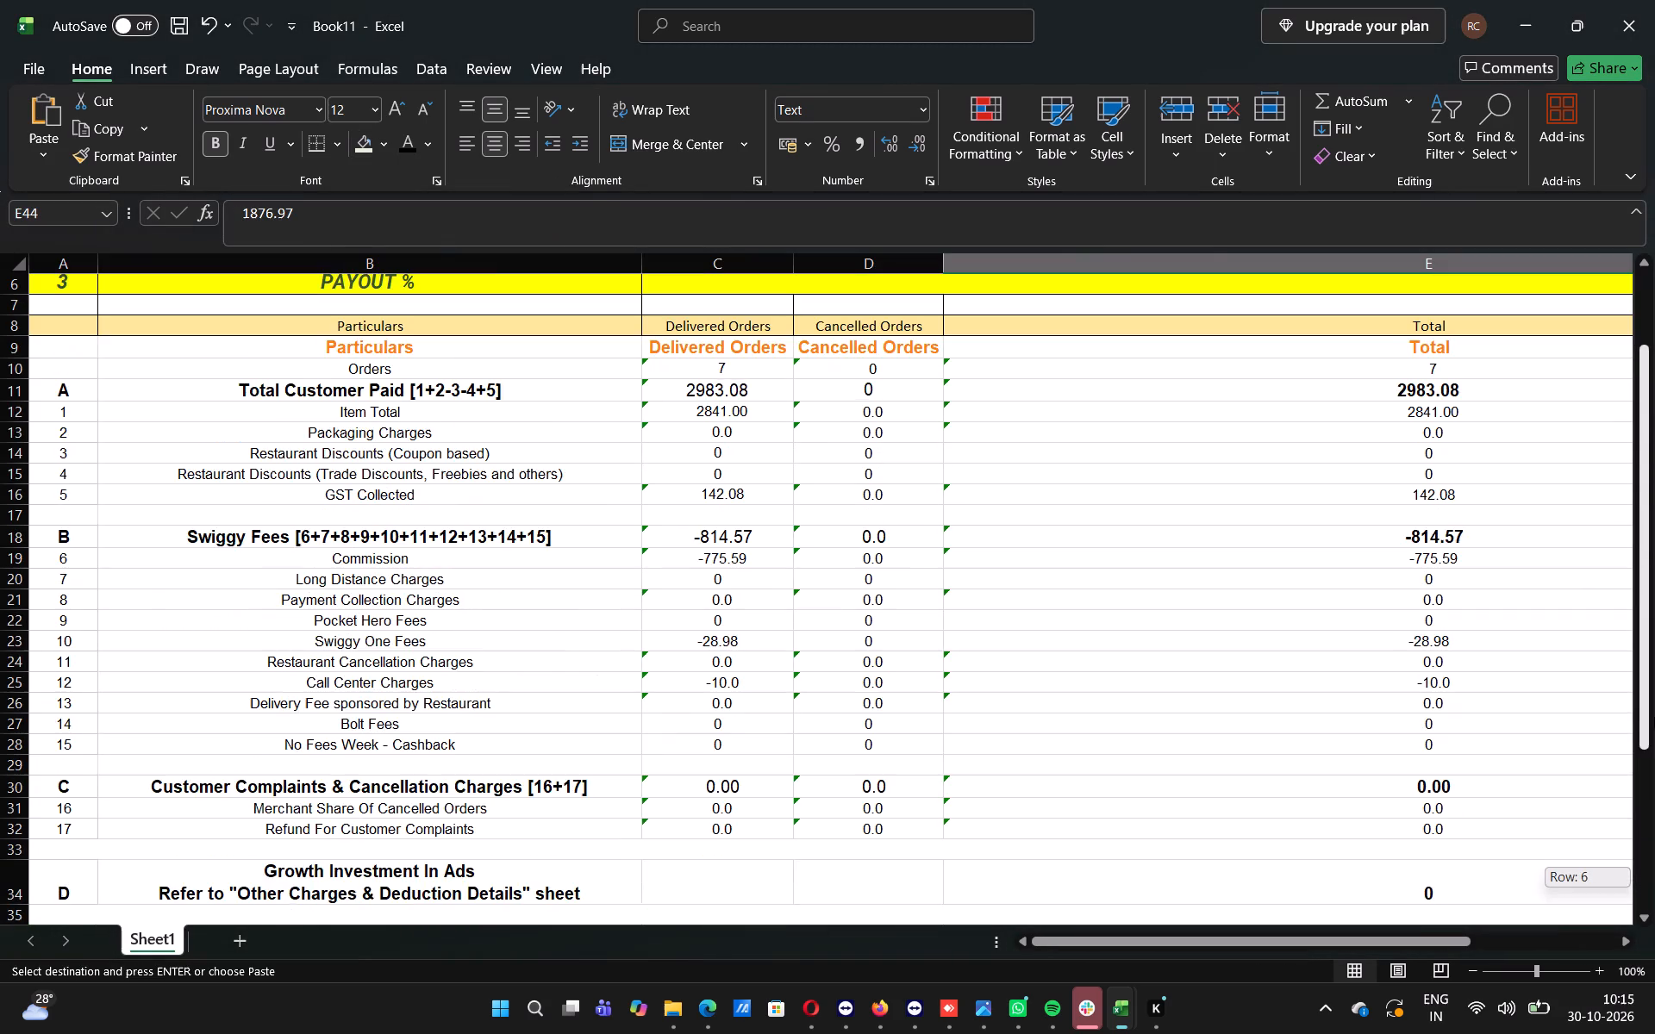
left_click_drag(1654, 714, 1653, 372)
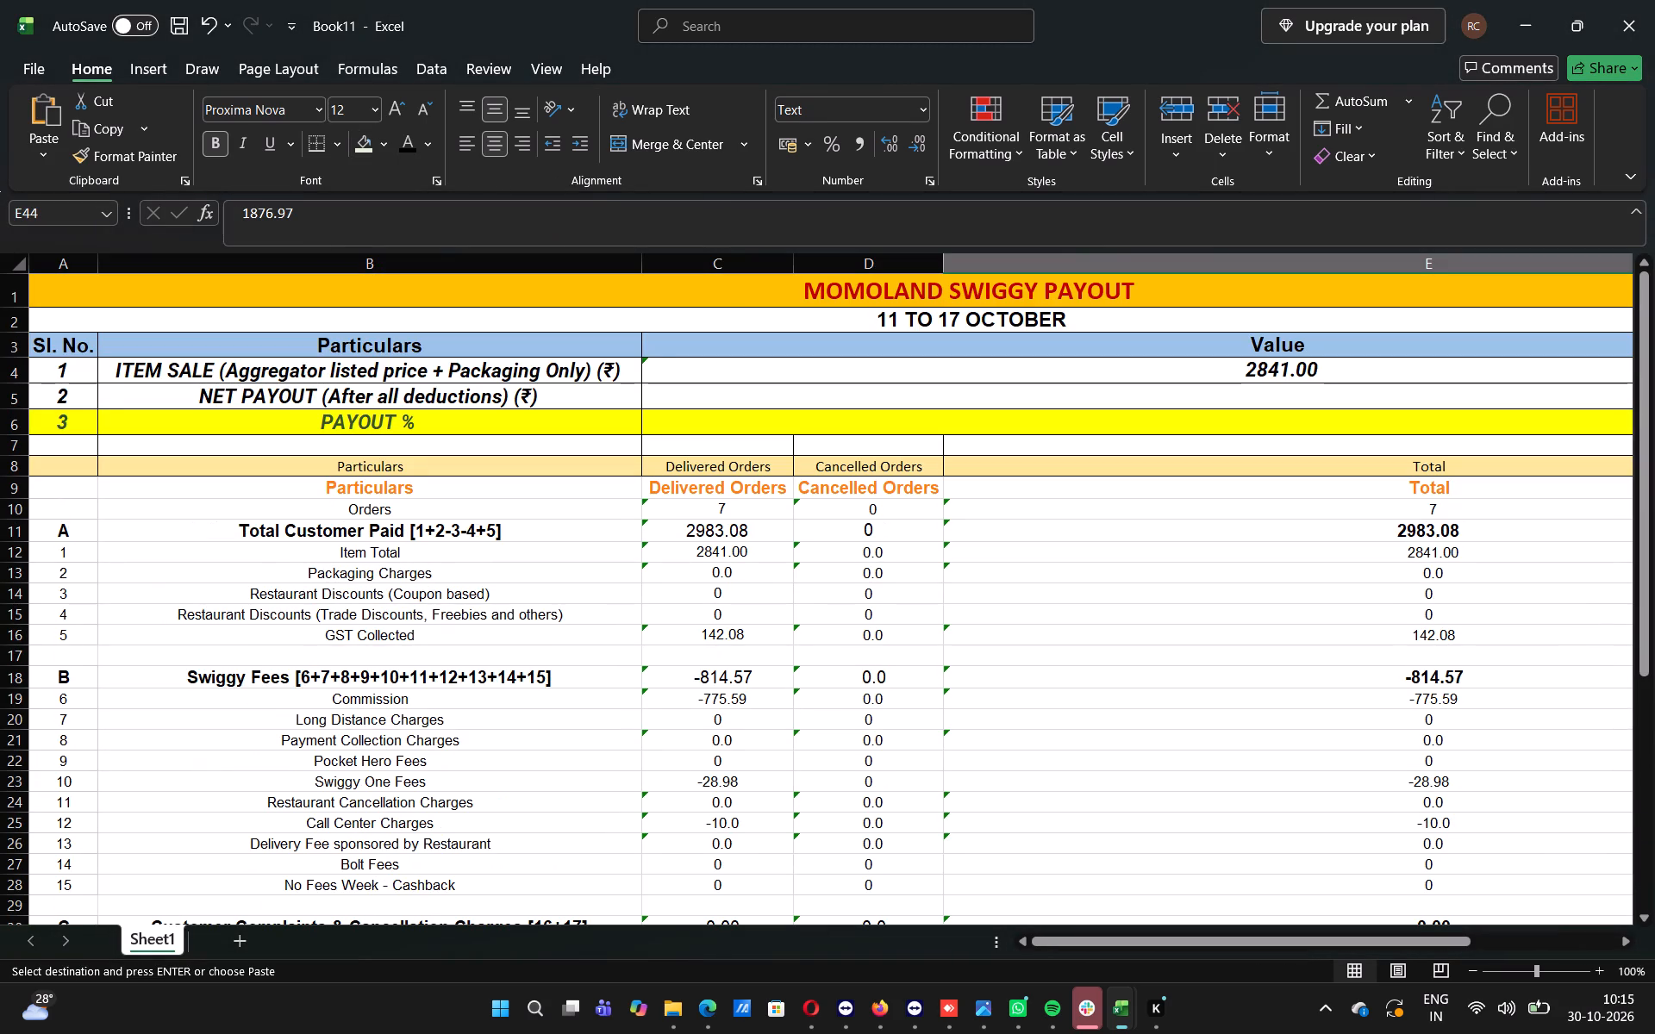
left_click(1252, 391)
key("ctrl+v")
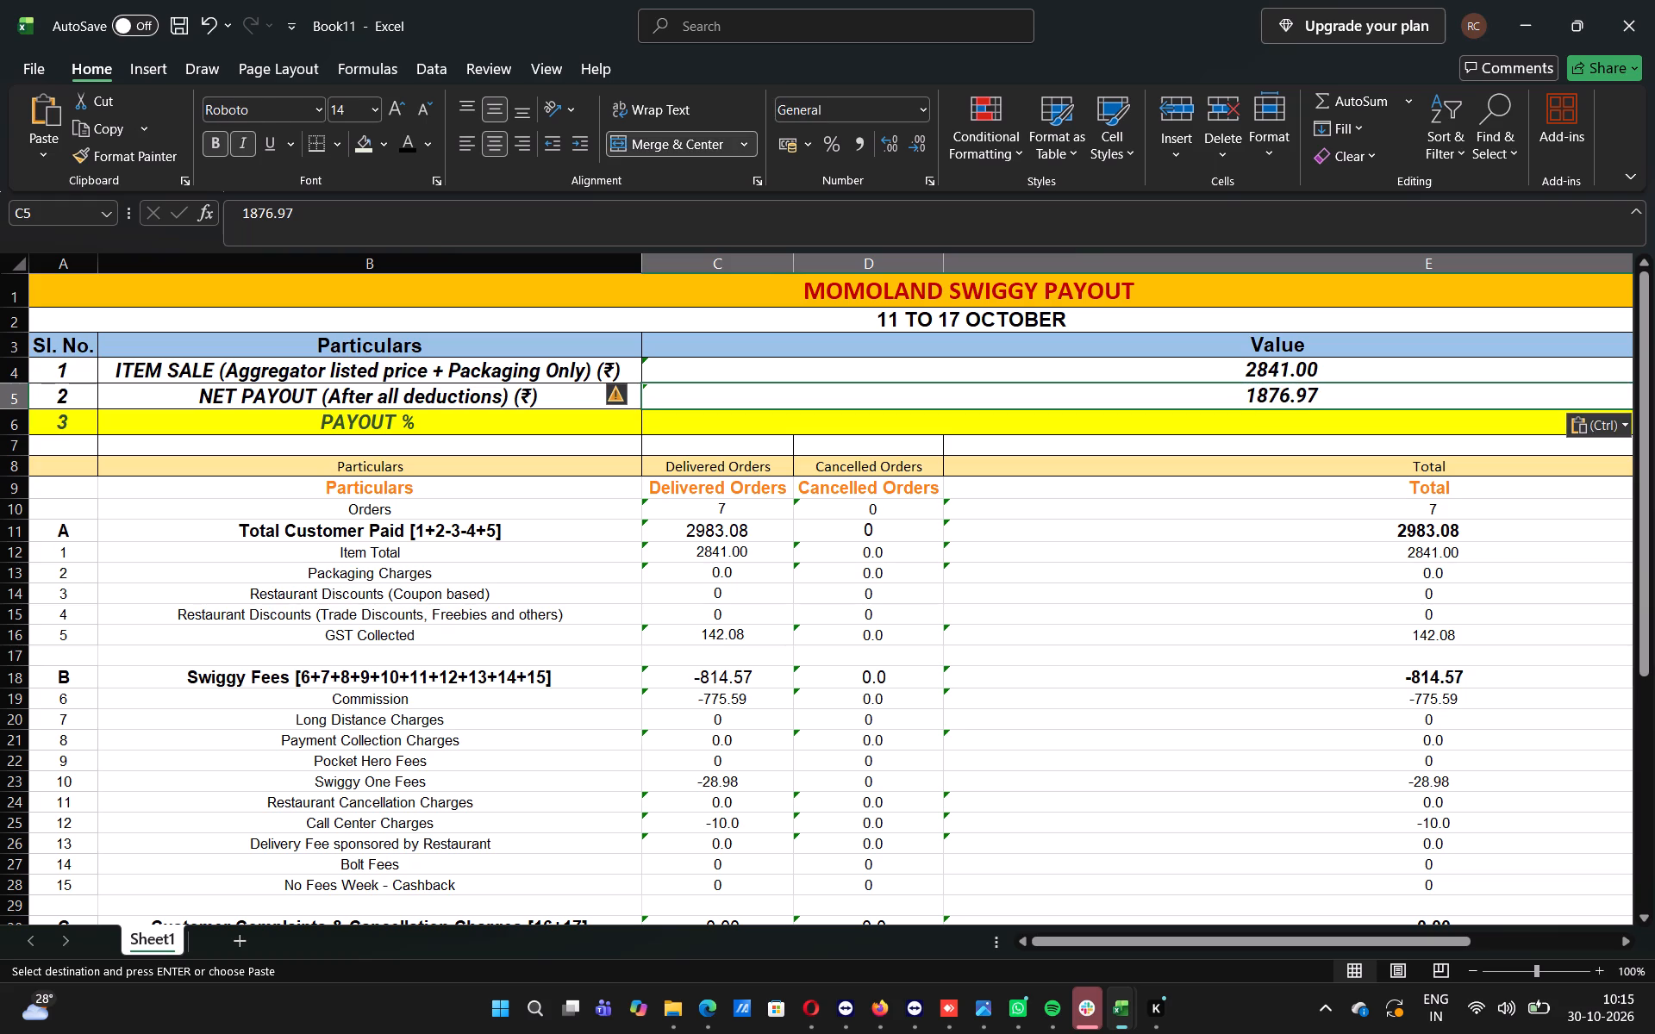
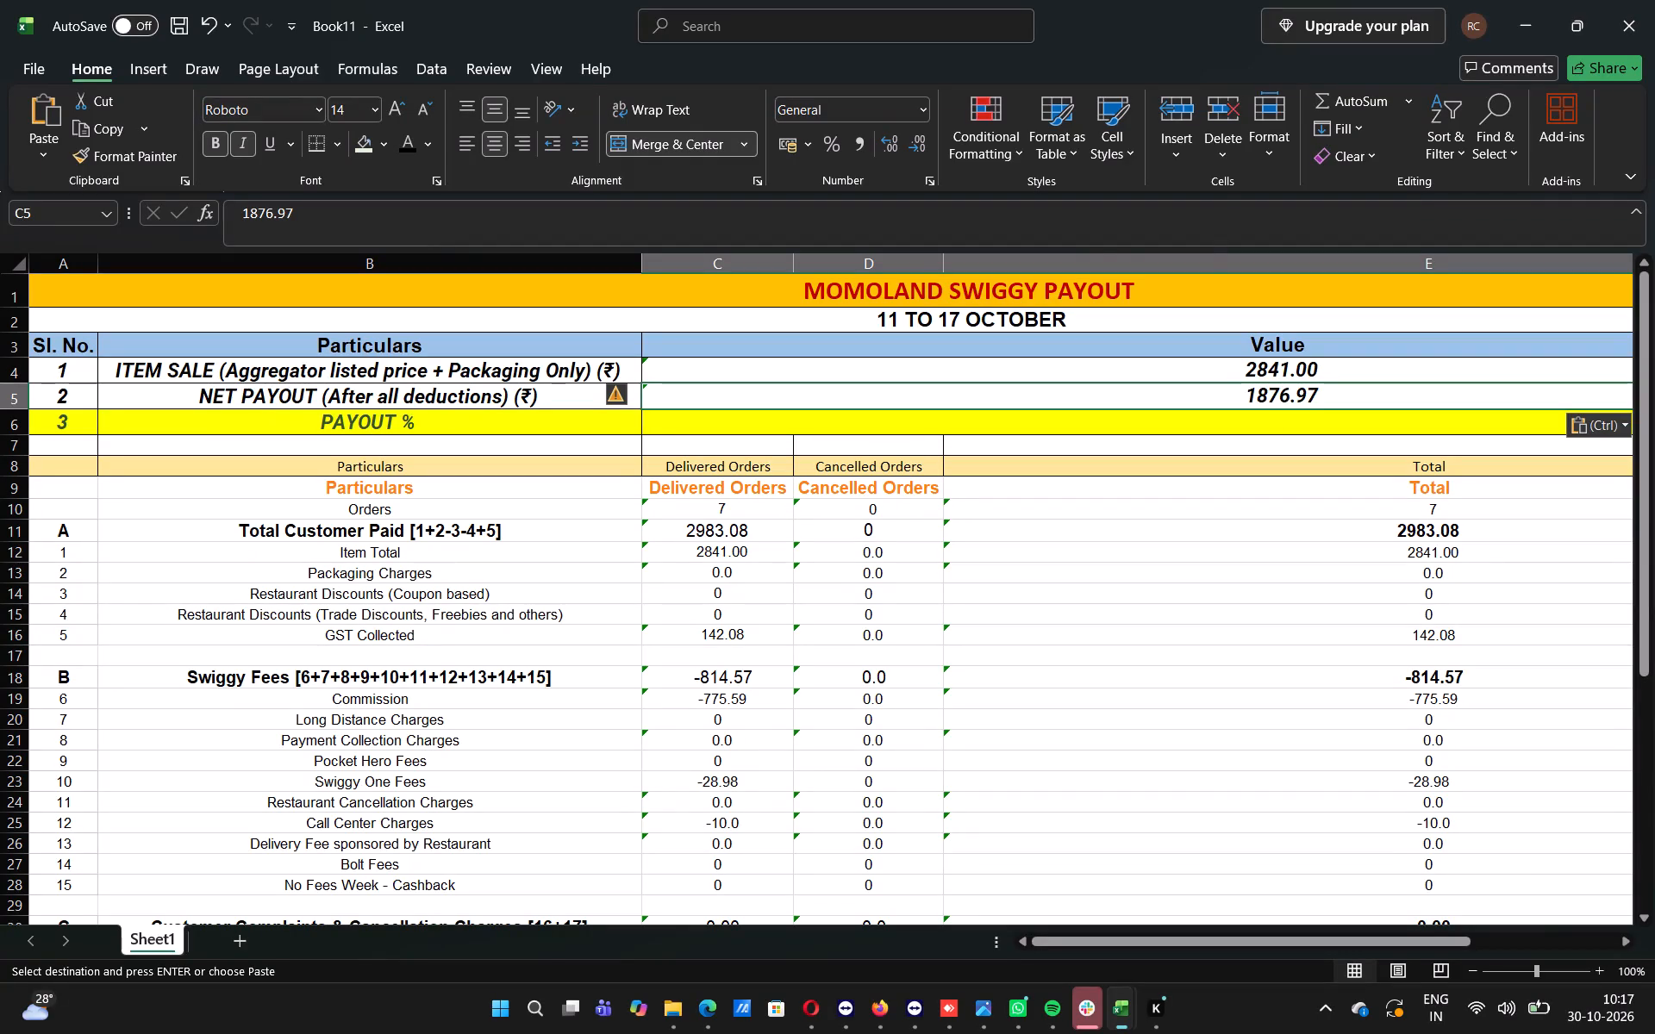
Enter 67 as the PAYOUT % value in cell C6 of the summary header.
left_click(1275, 427)
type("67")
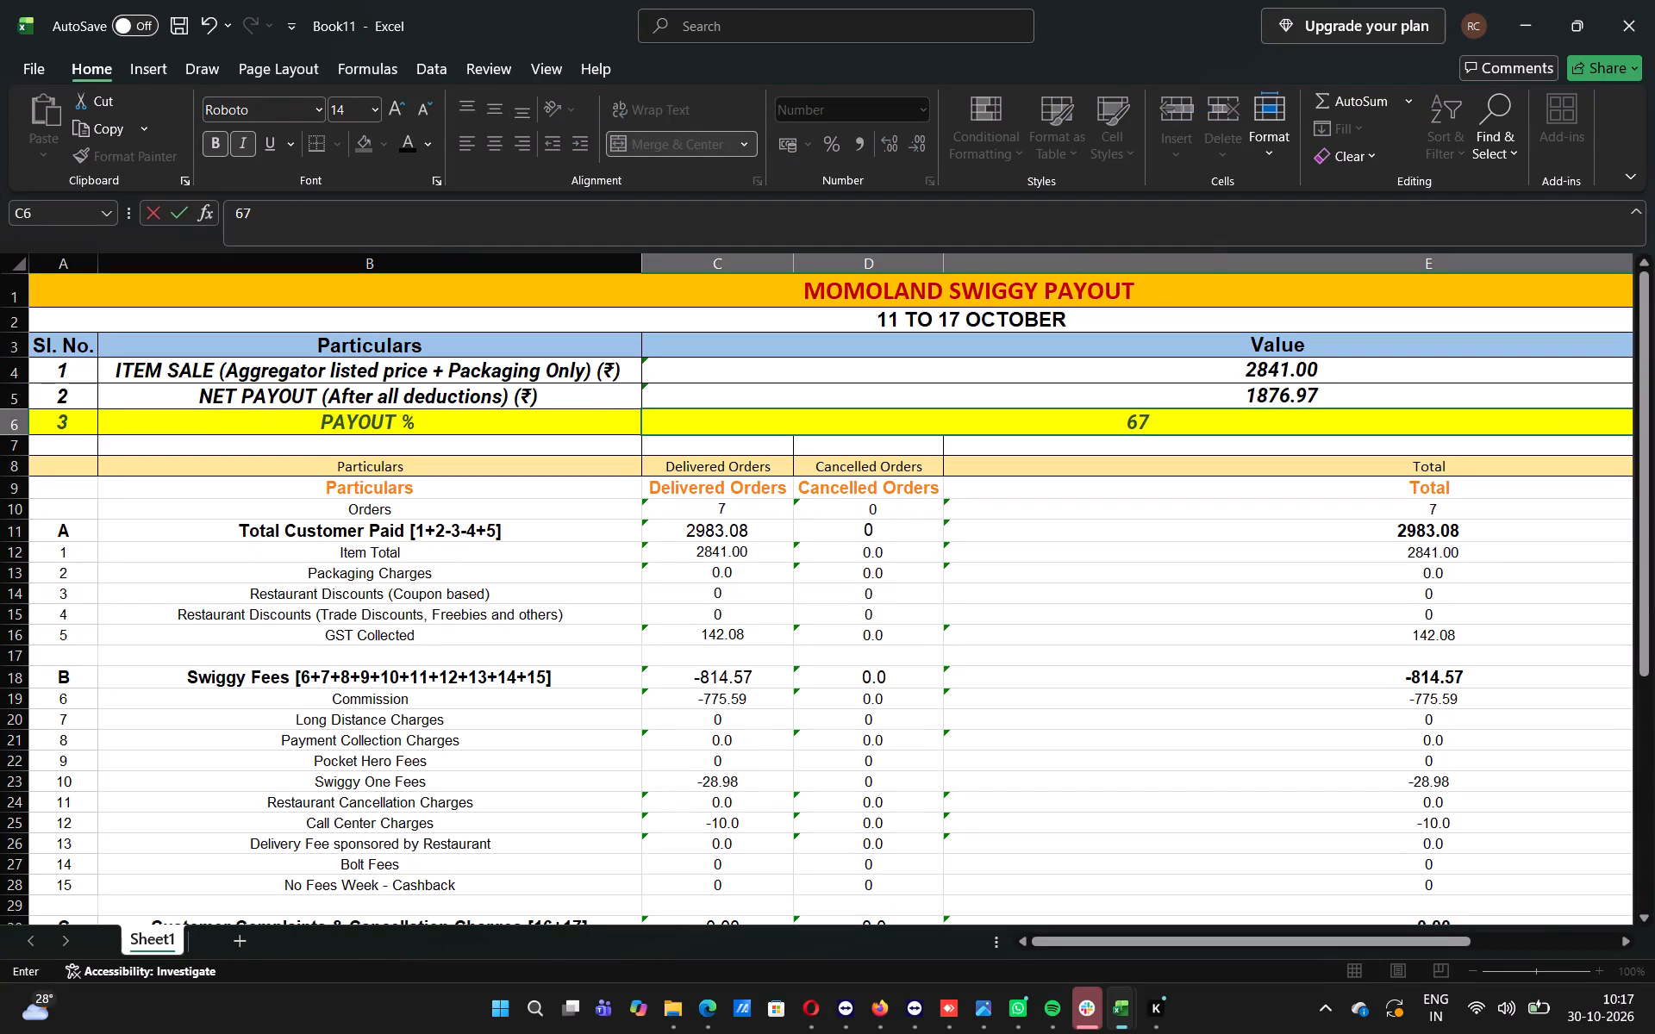
left_click(1247, 567)
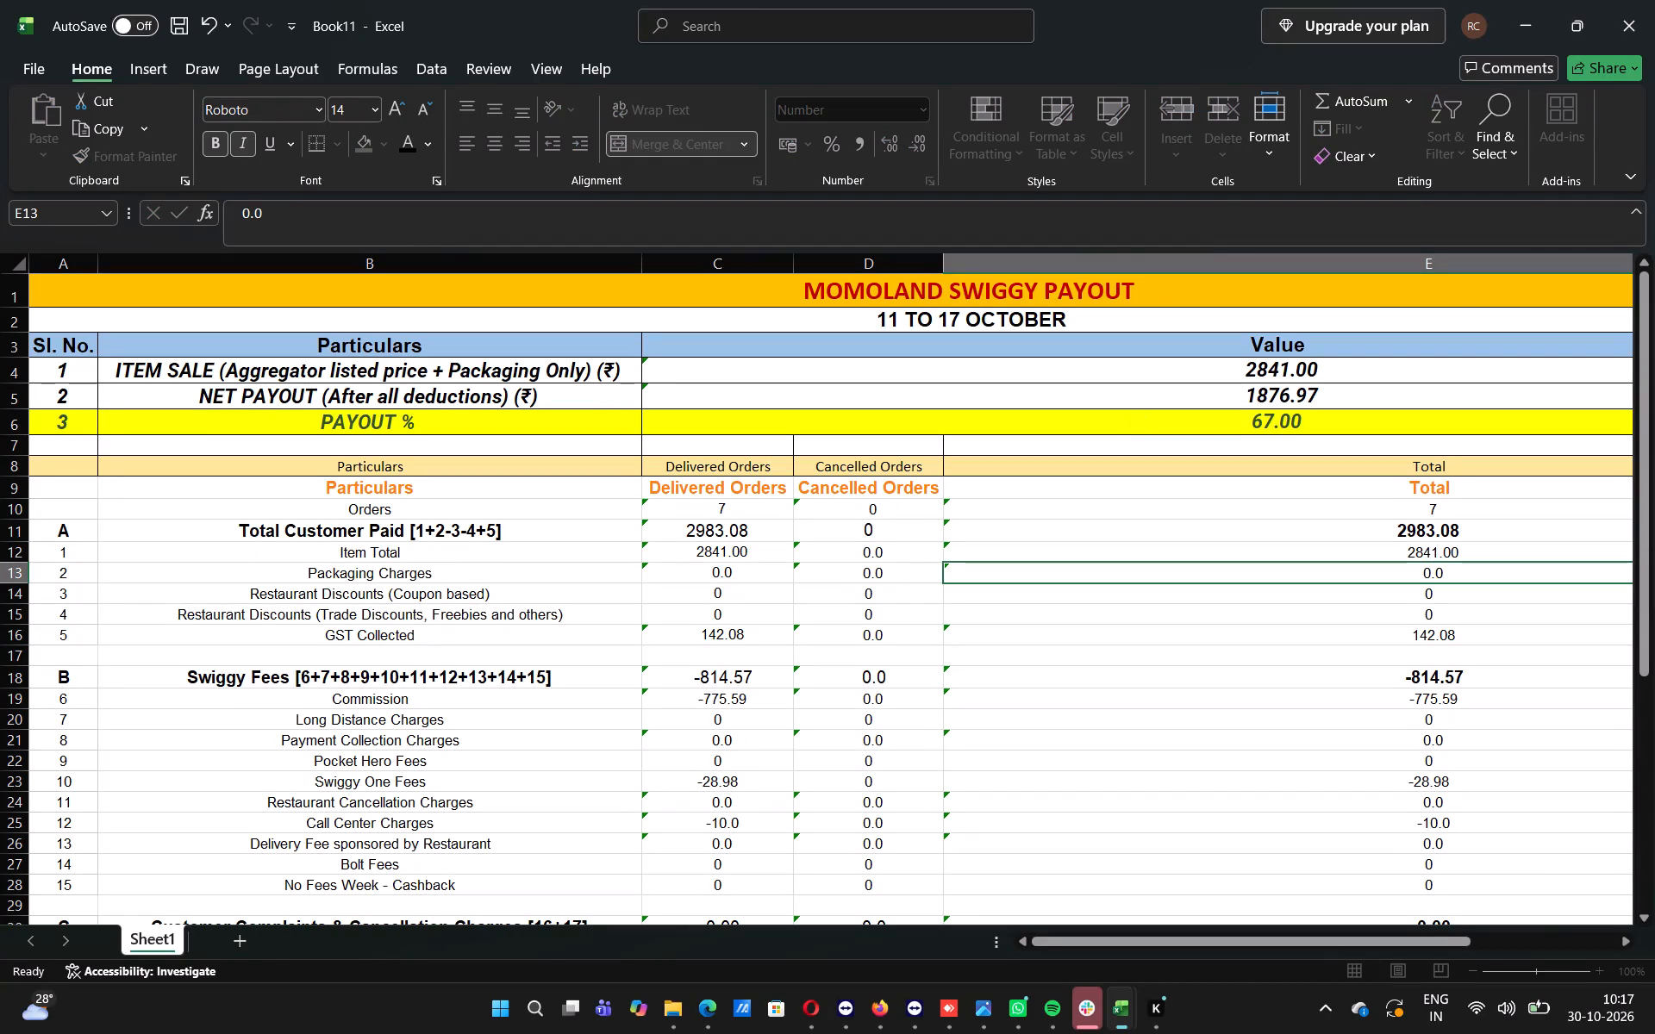
Check the payout sheet through to the Net Payout row and minimize Book11 to return to the invoice annexure workbook.
left_click_drag(1637, 437, 1627, 682)
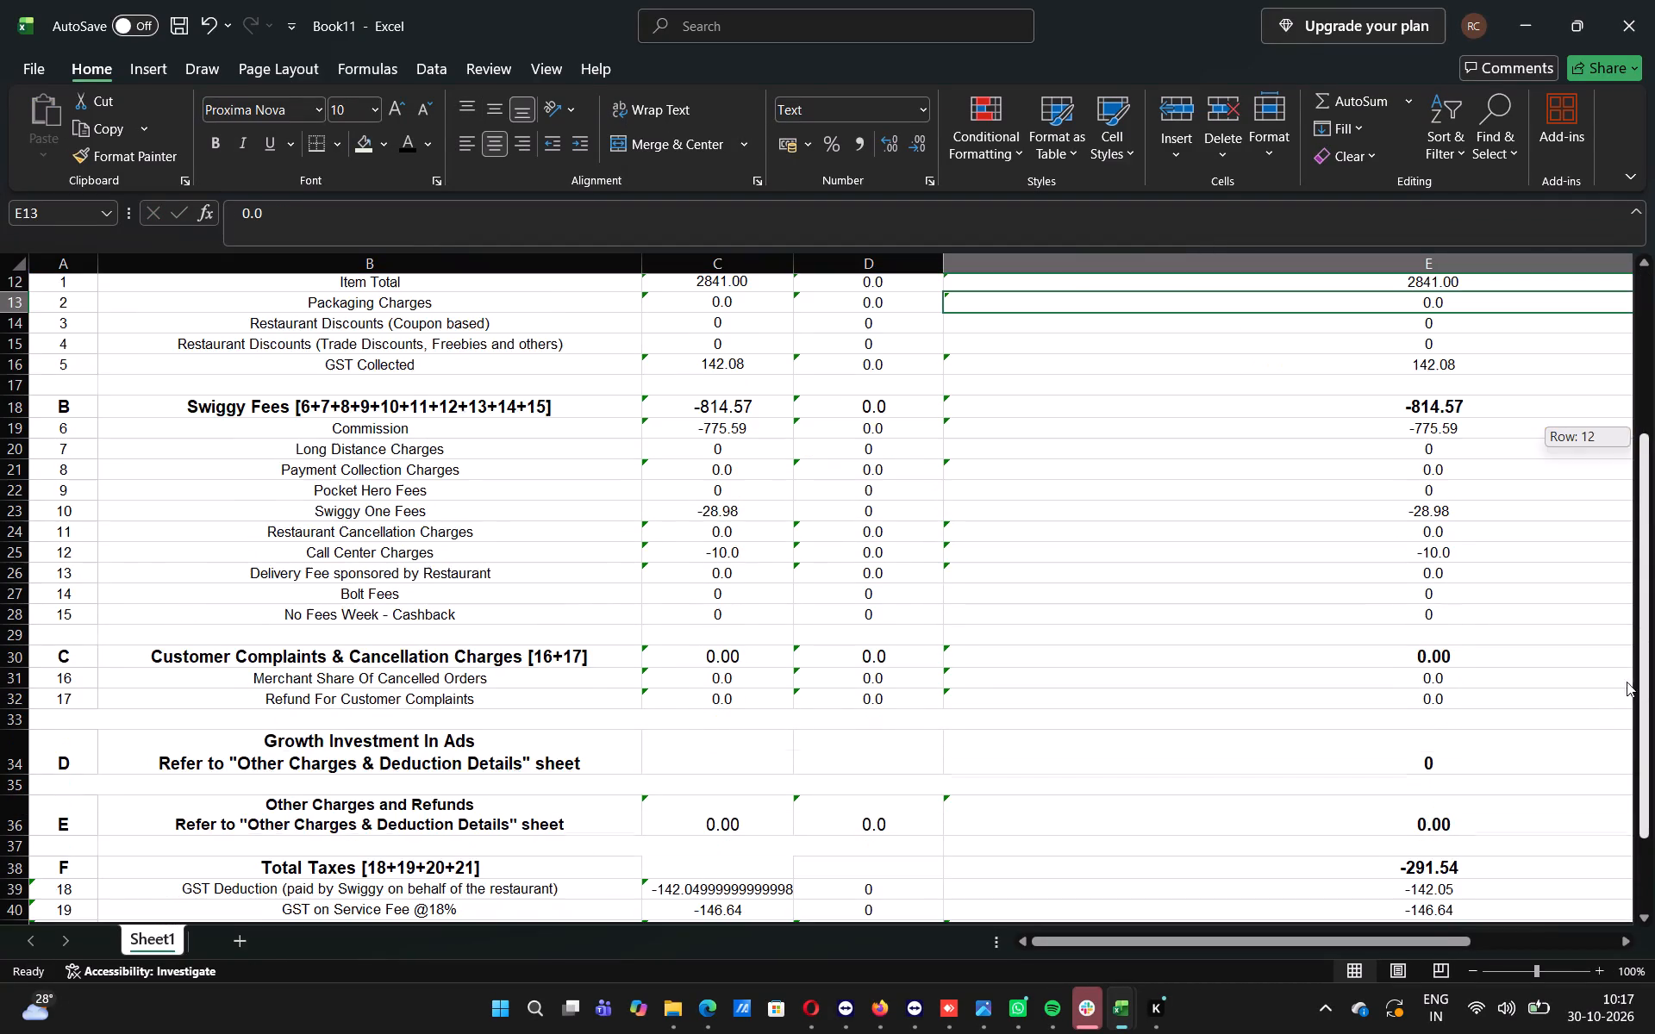
left_click_drag(1627, 682, 1571, 1033)
left_click(1646, 919)
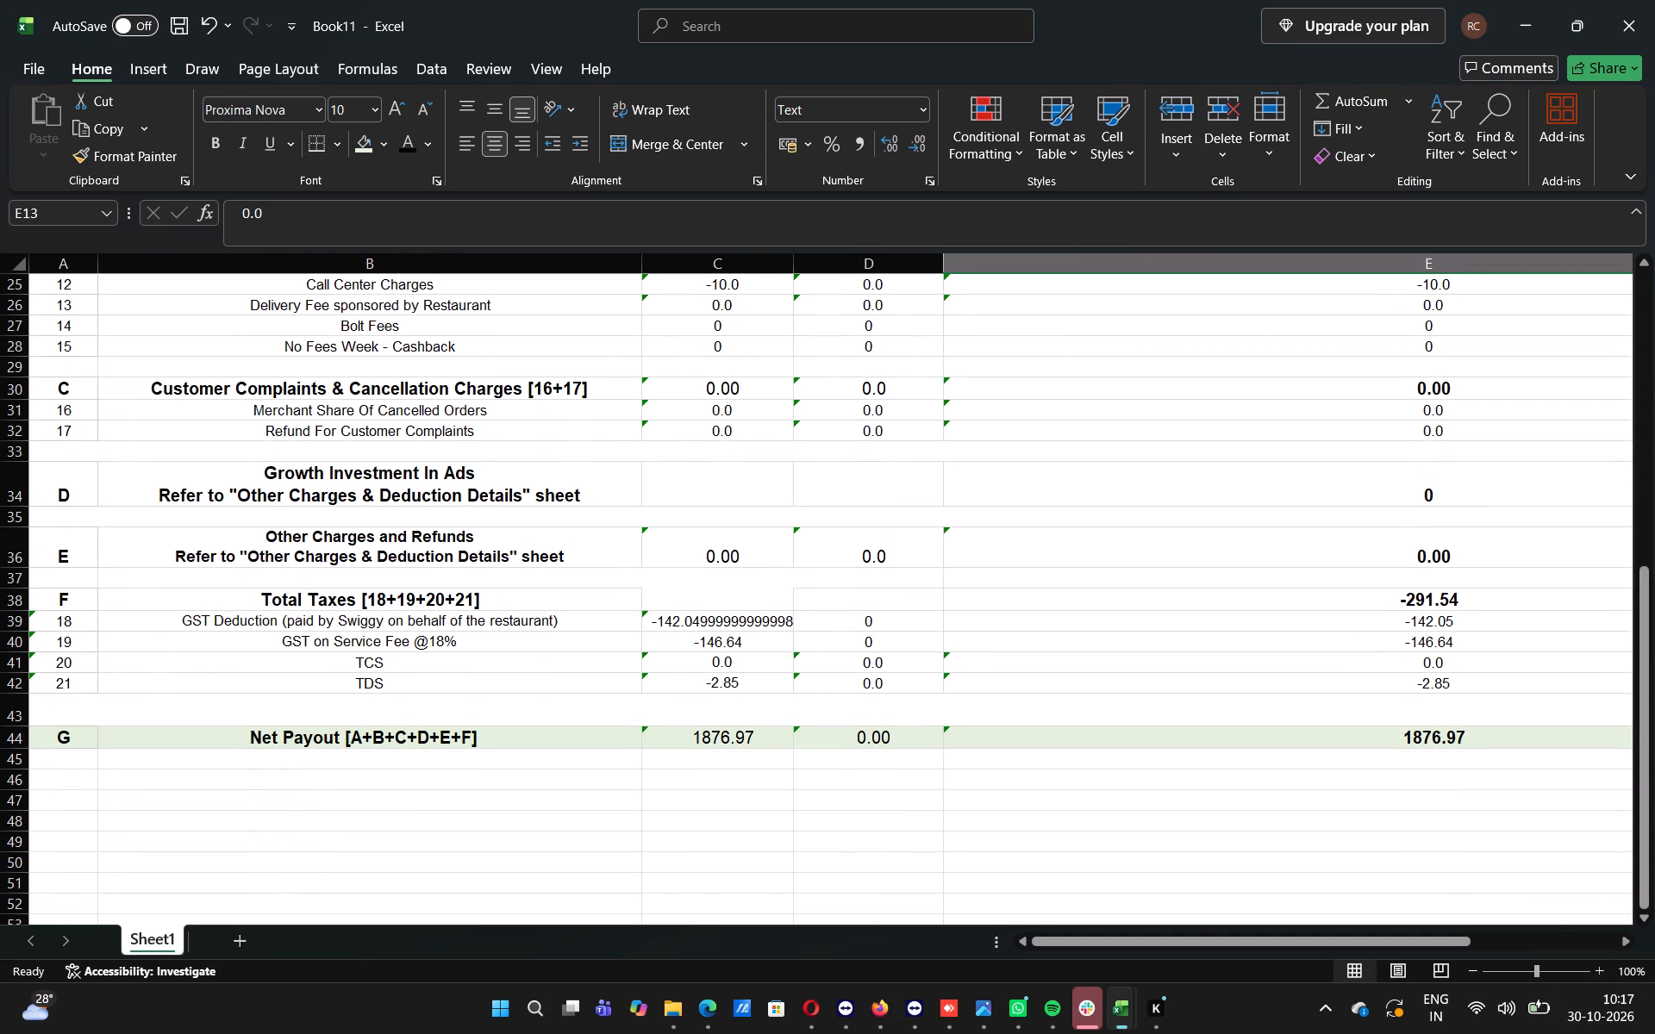
left_click(1527, 16)
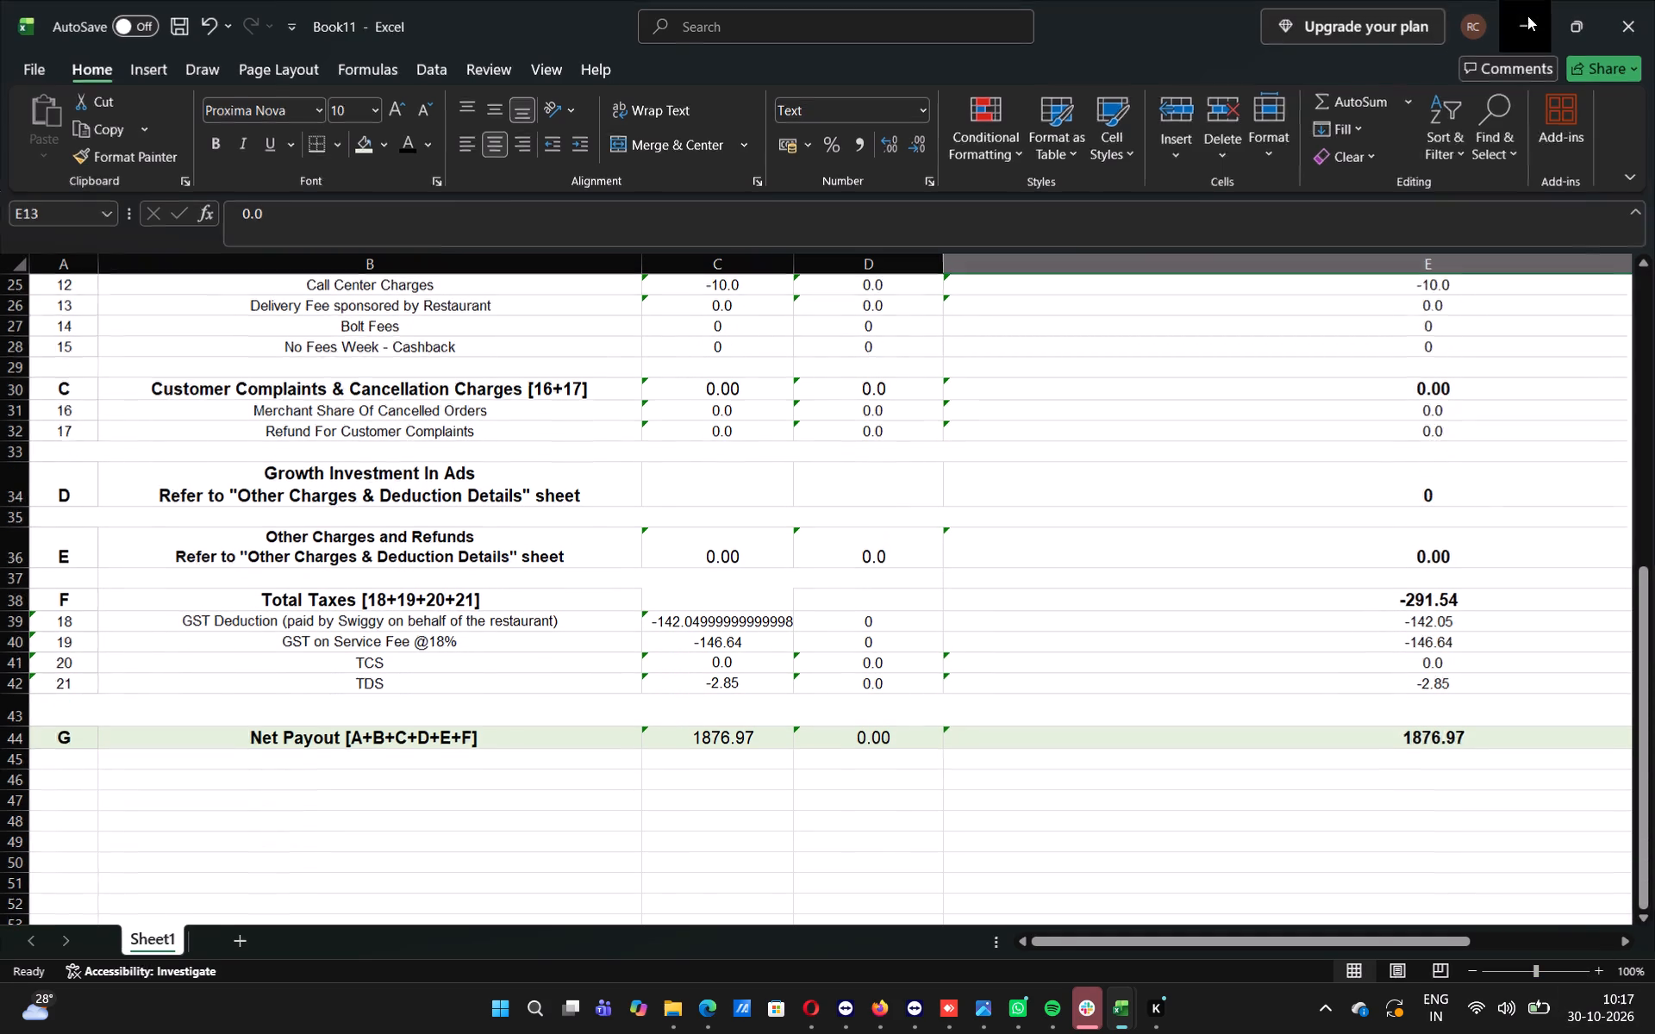
left_click(1526, 0)
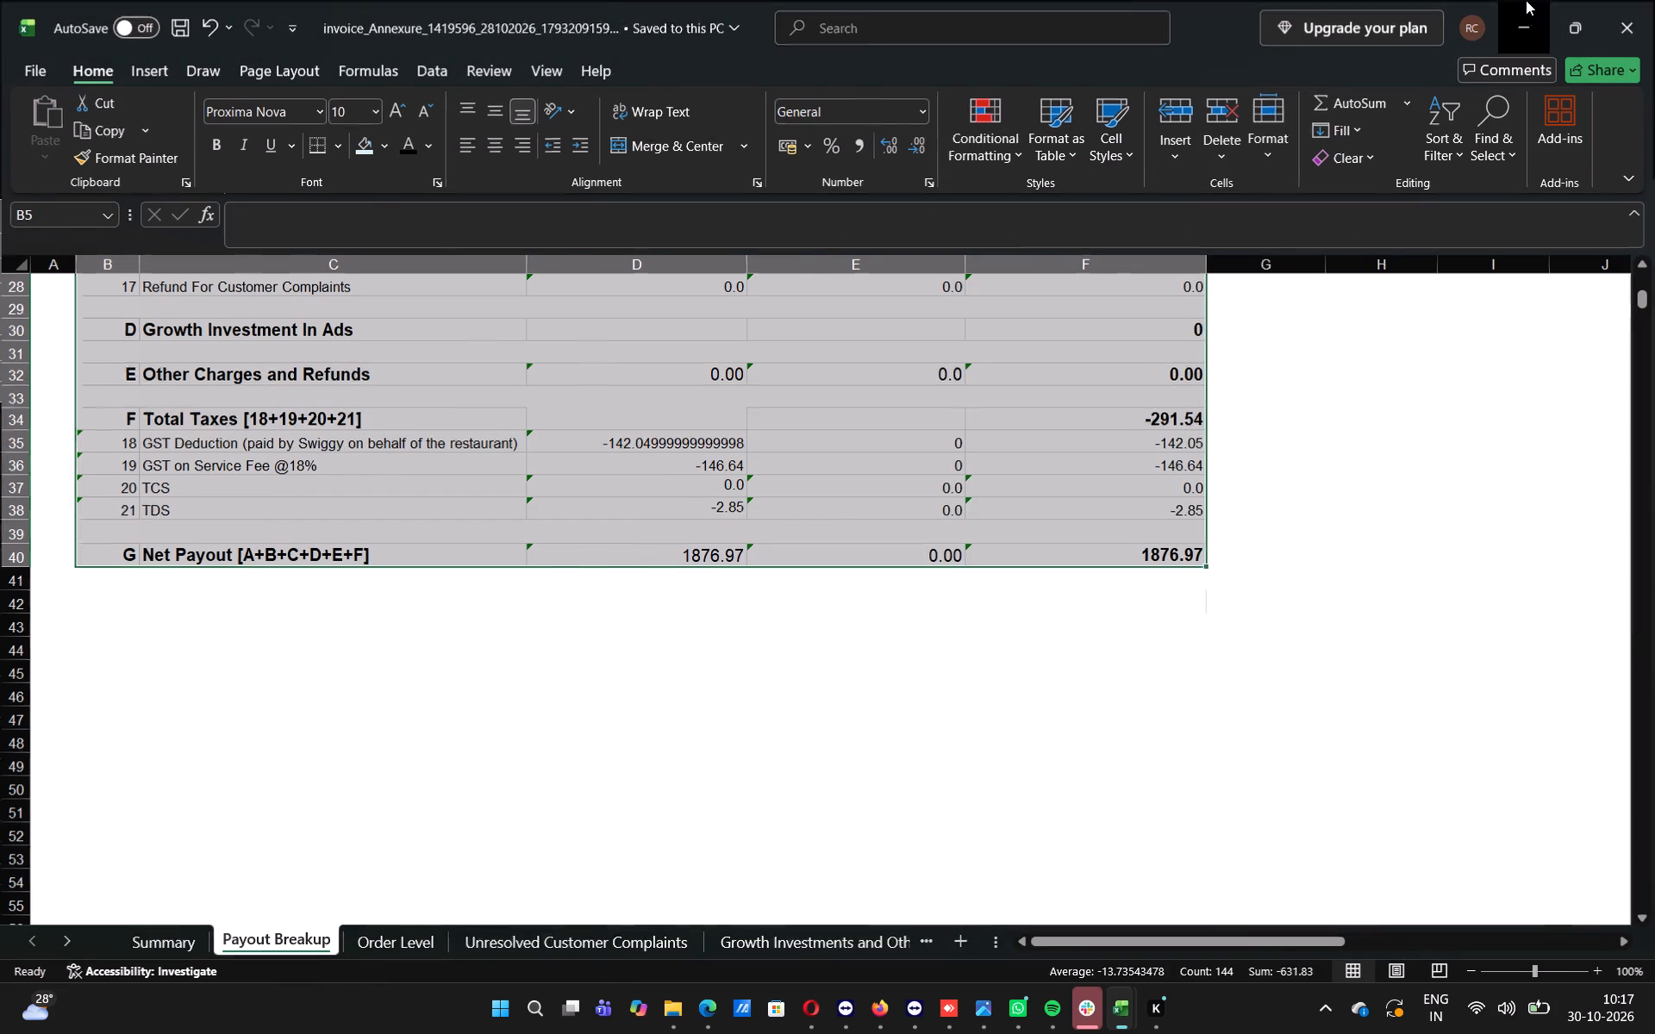
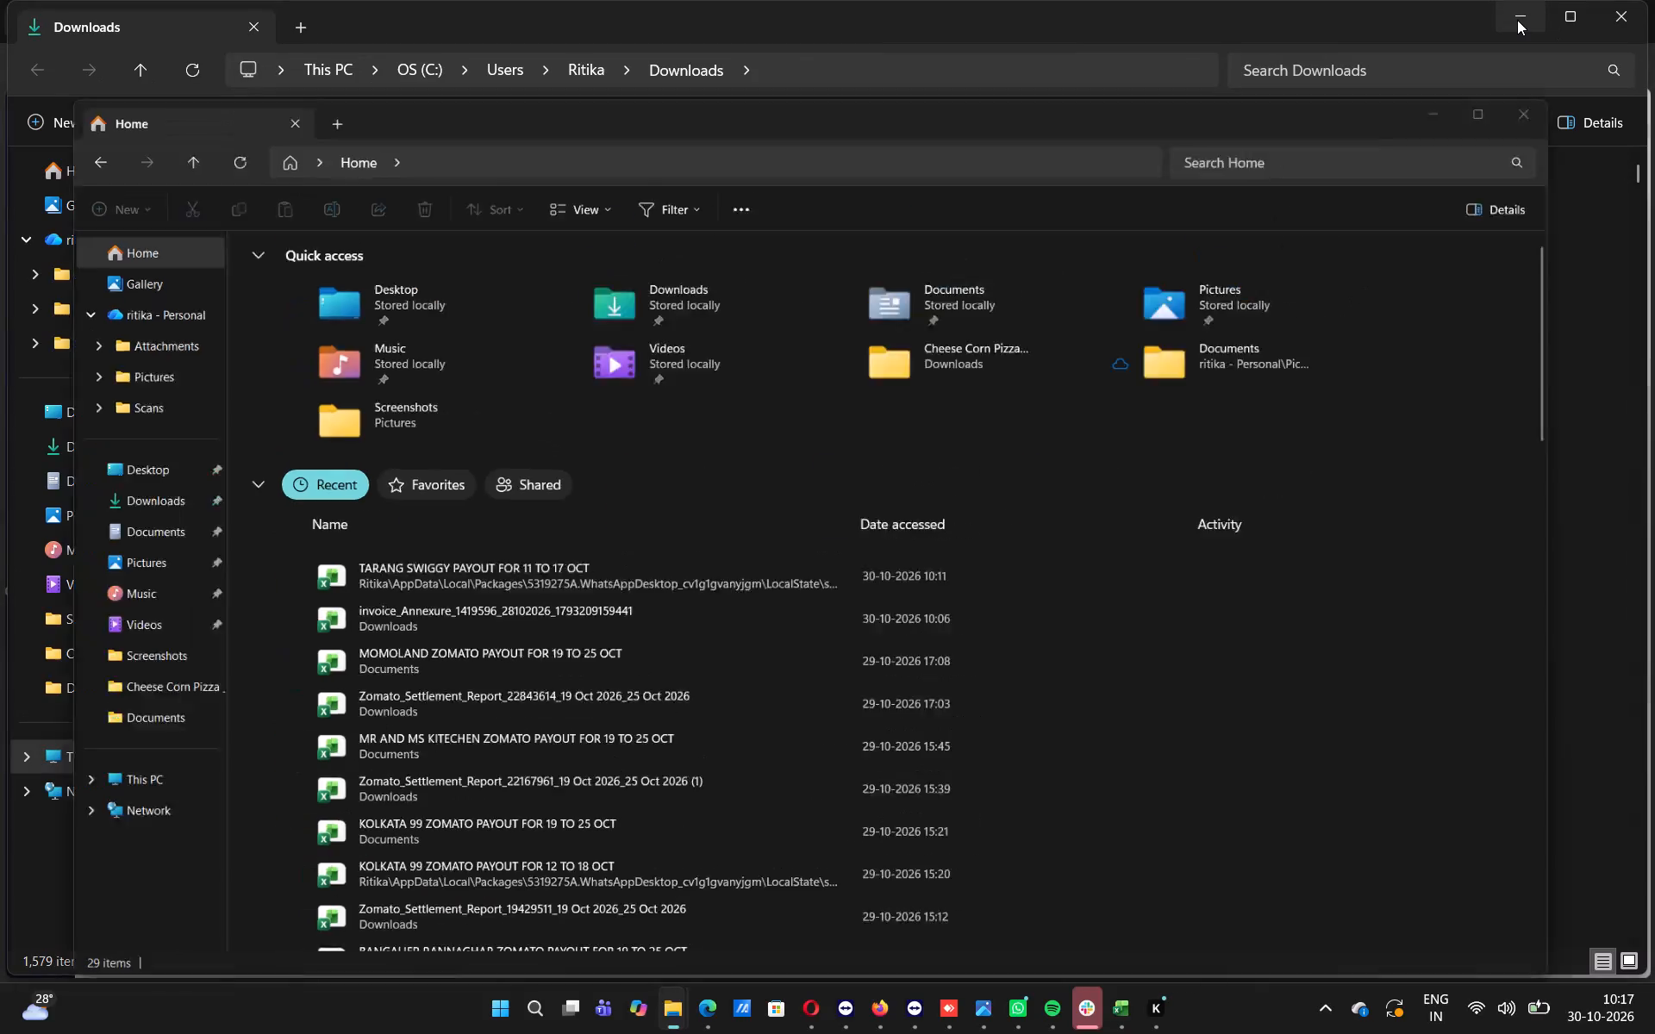
Put the Downloads window away and switch to the TARANG SWIGGY PAYOUT FOR 11 TO 17 OCT workbook in Excel for reference.
left_click(1521, 16)
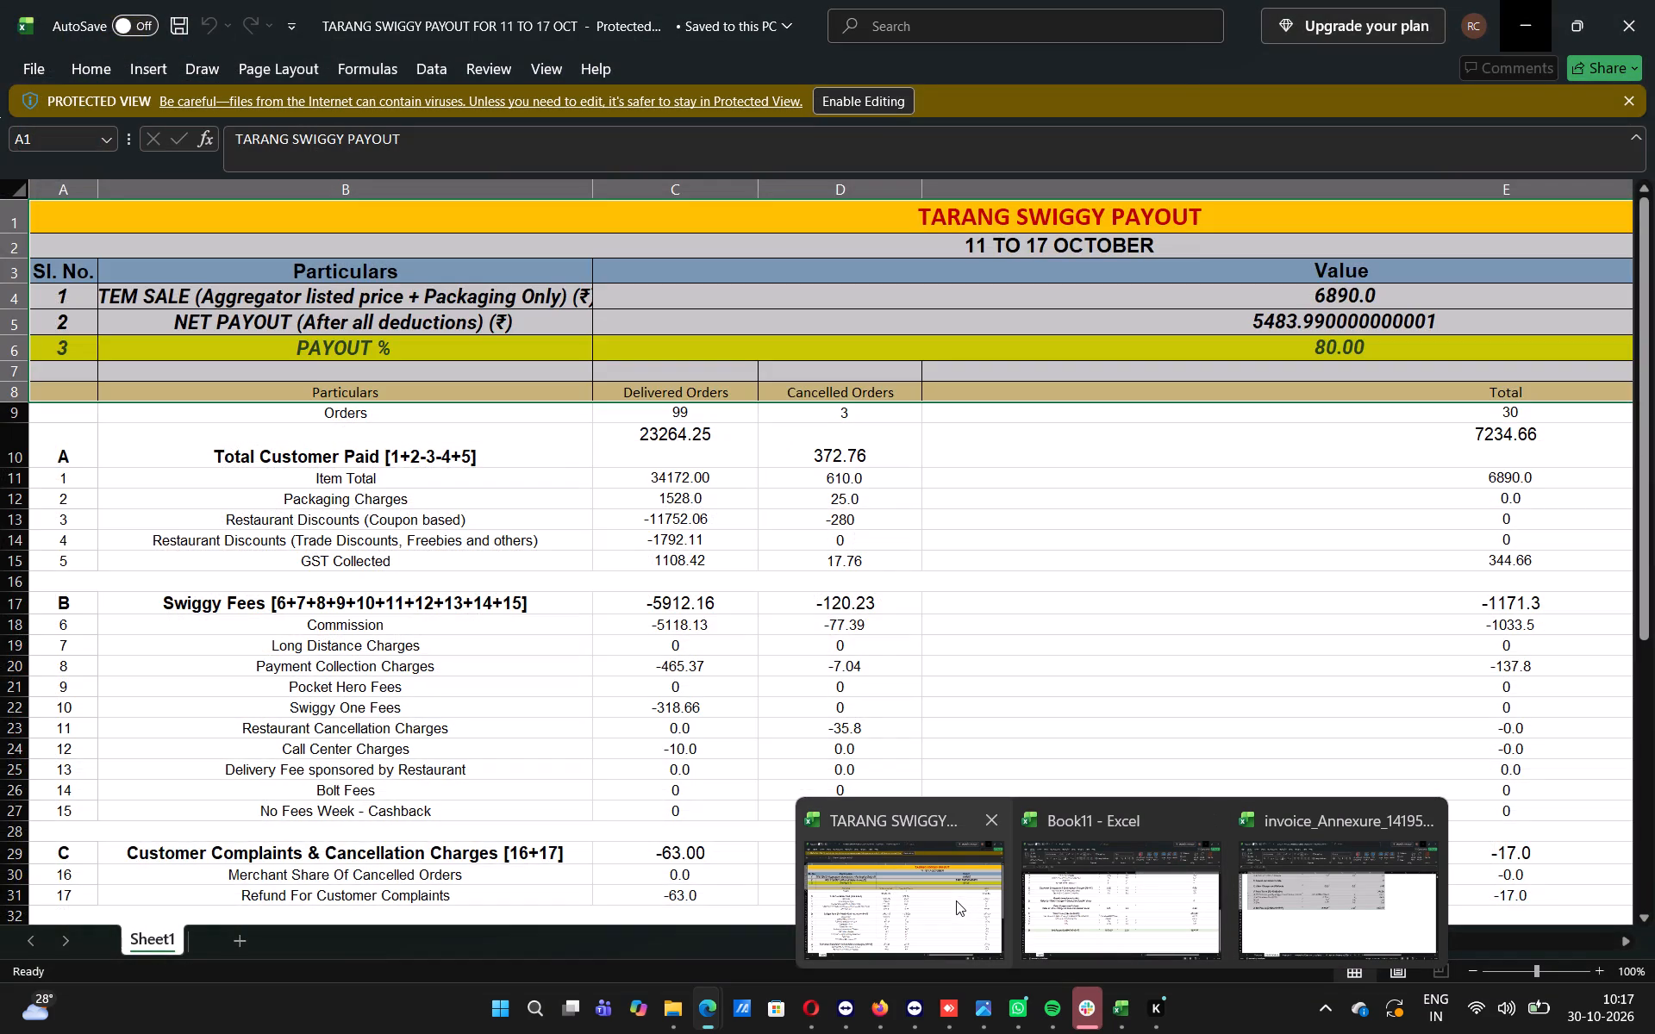
left_click(956, 900)
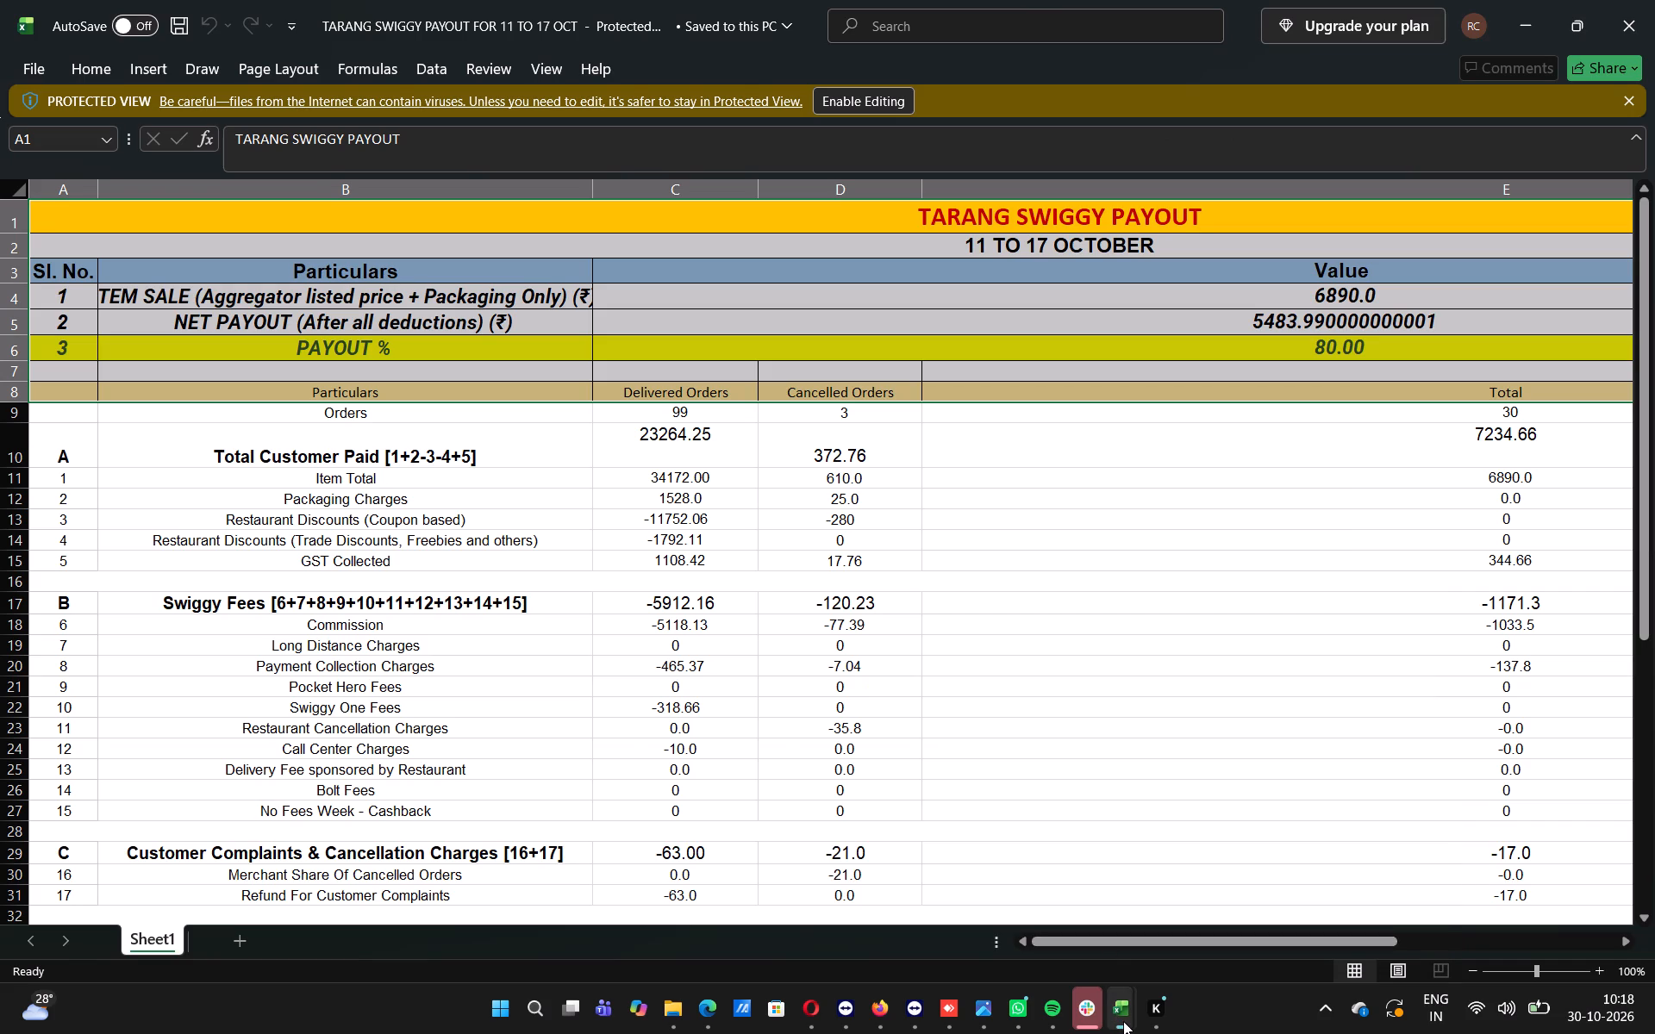
Copy the Adjustments block, rows 10 to 16, from the annexure's Growth Investments sheet into Book11 starting at cell A46.
left_click(1296, 916)
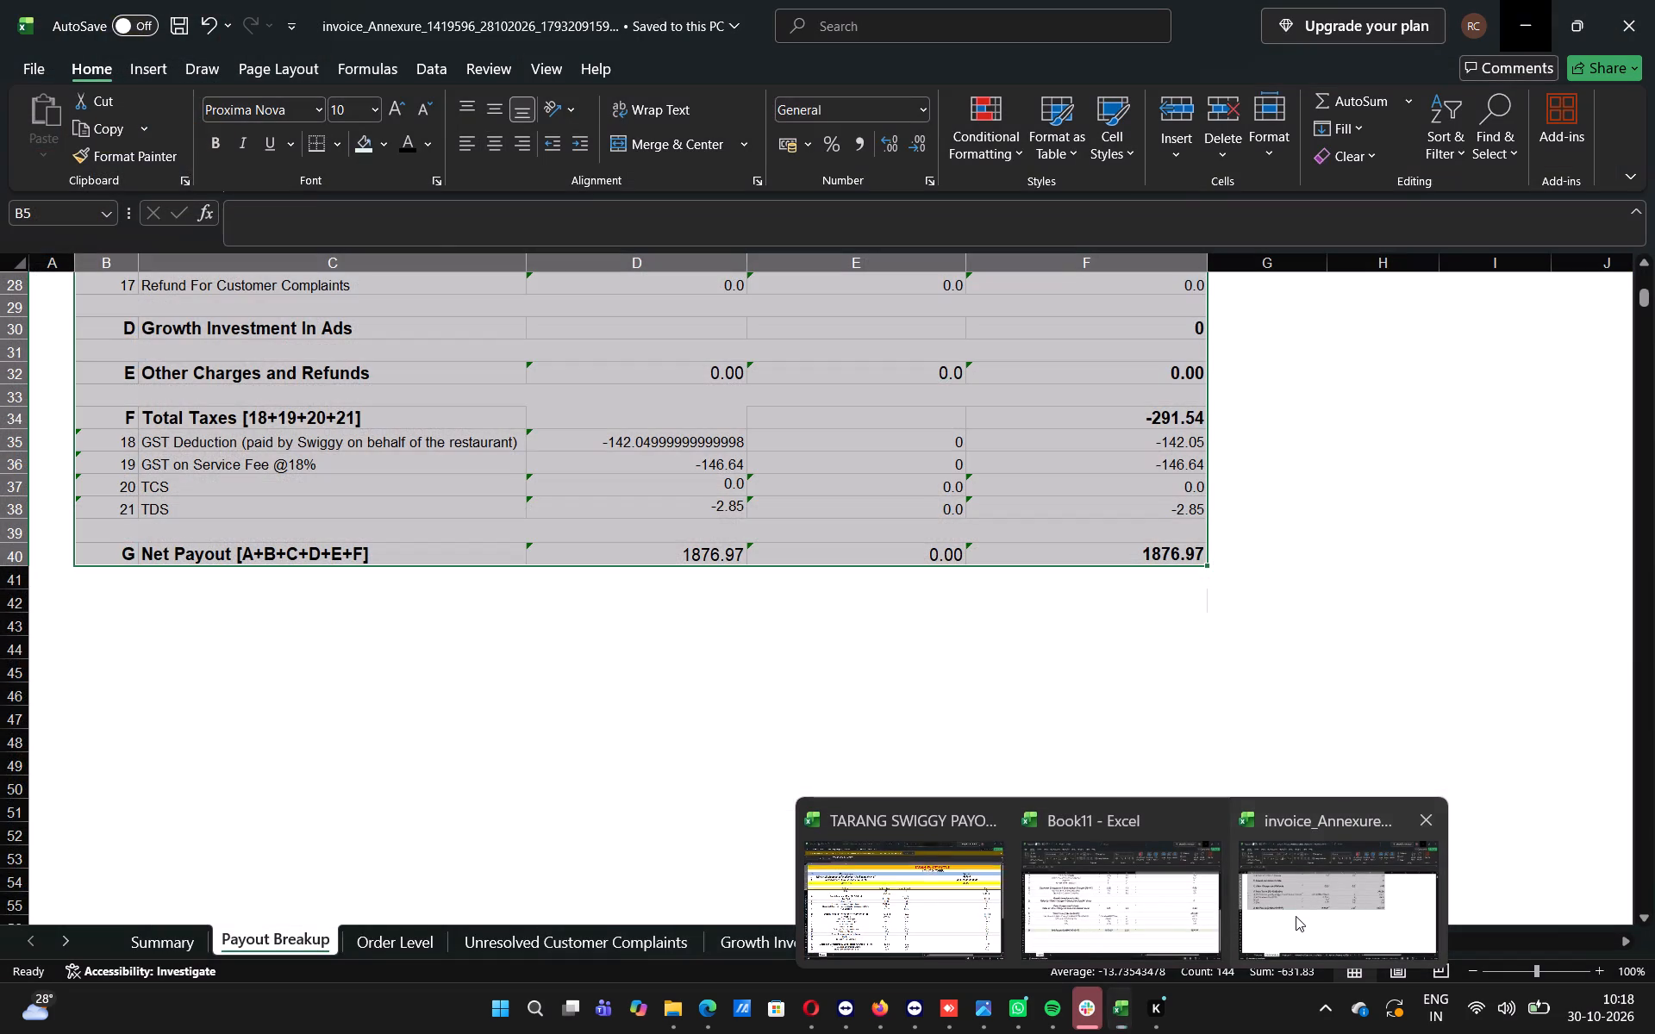
left_click(590, 943)
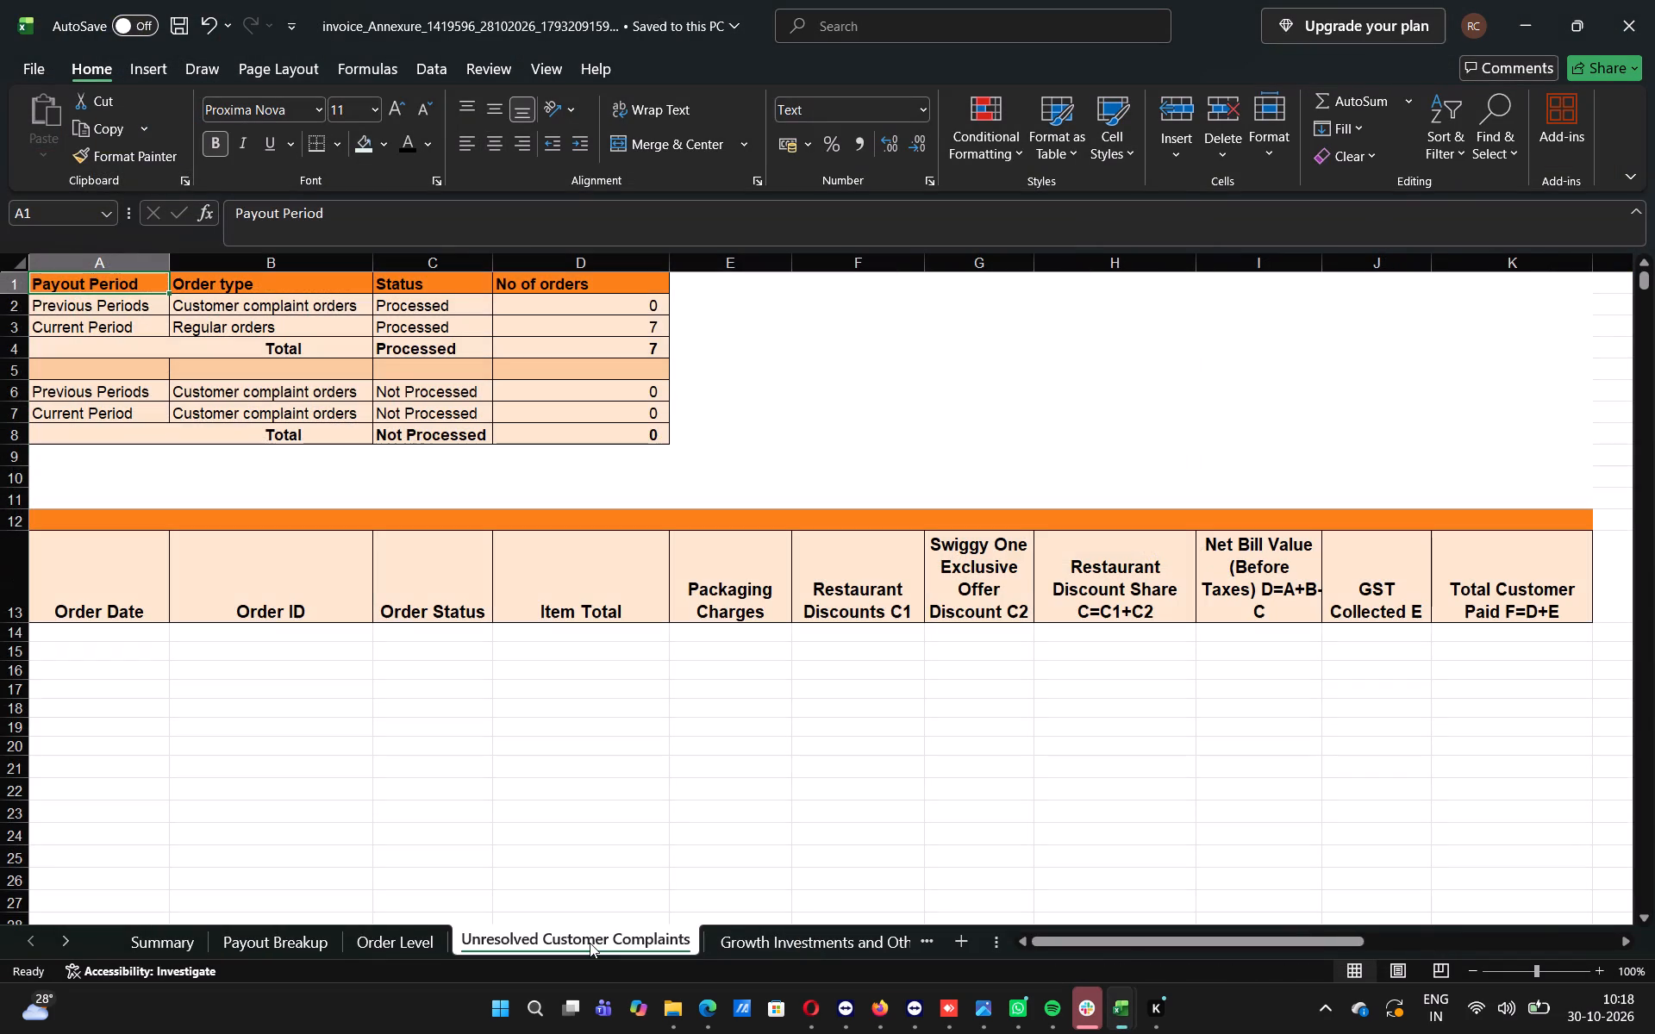
left_click(801, 941)
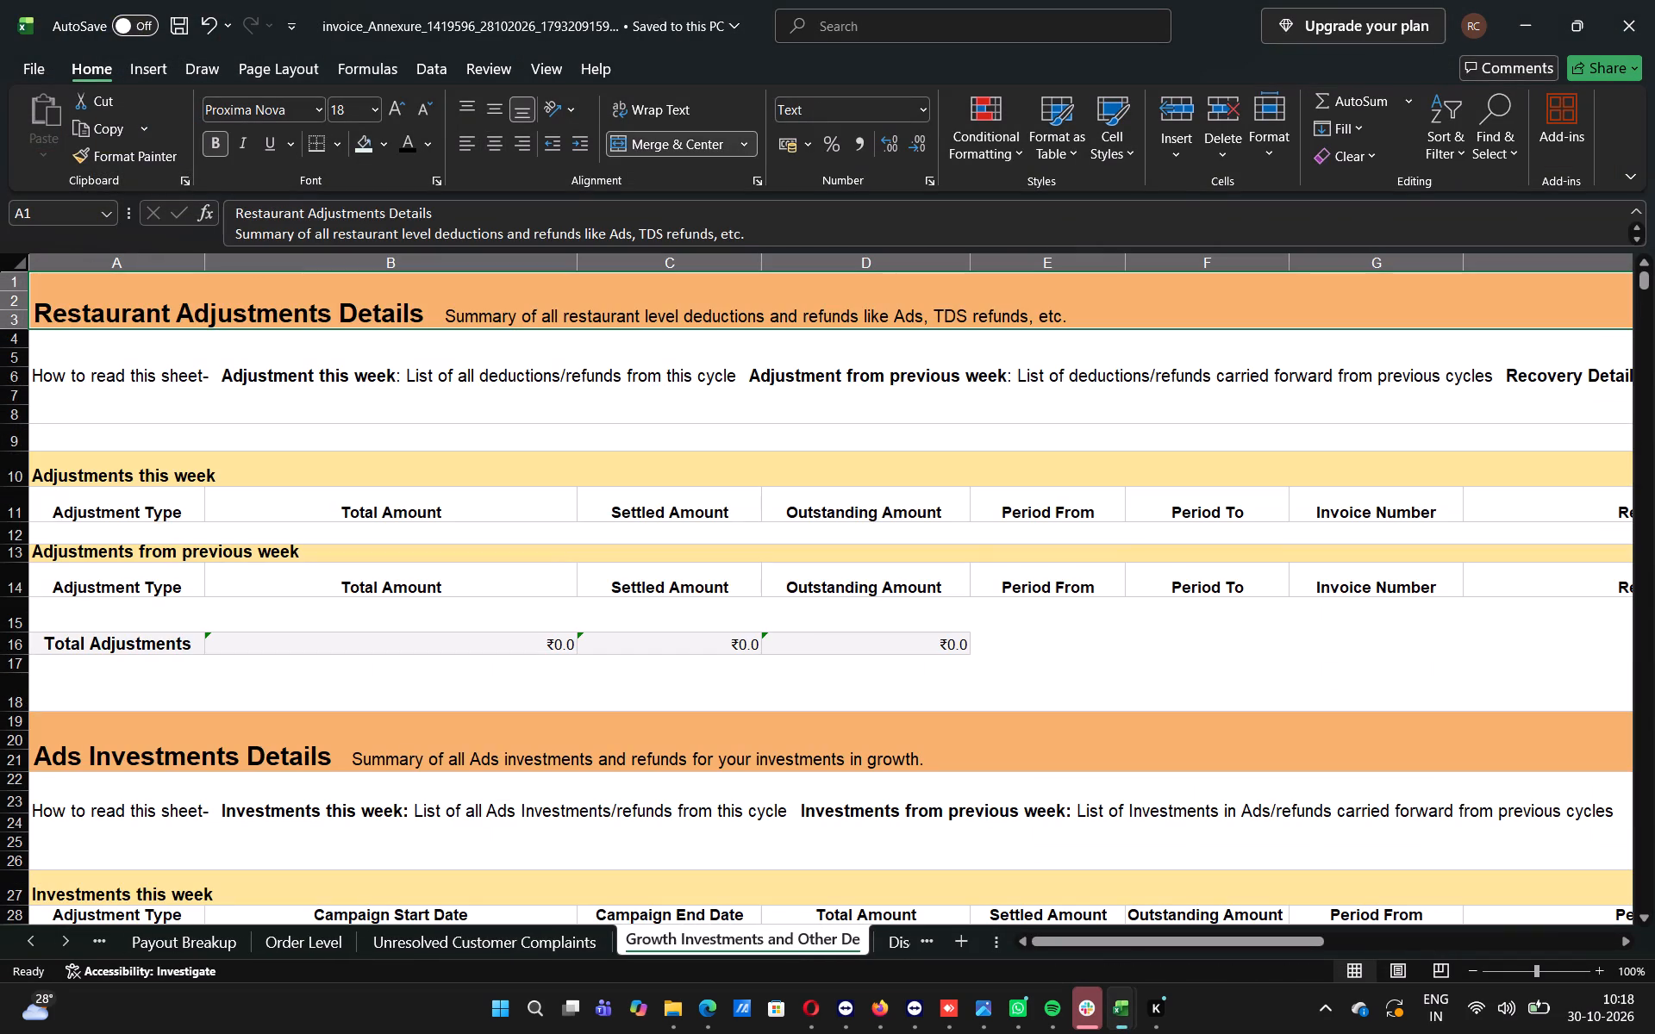
left_click(67, 458)
left_click_drag(67, 458, 65, 580)
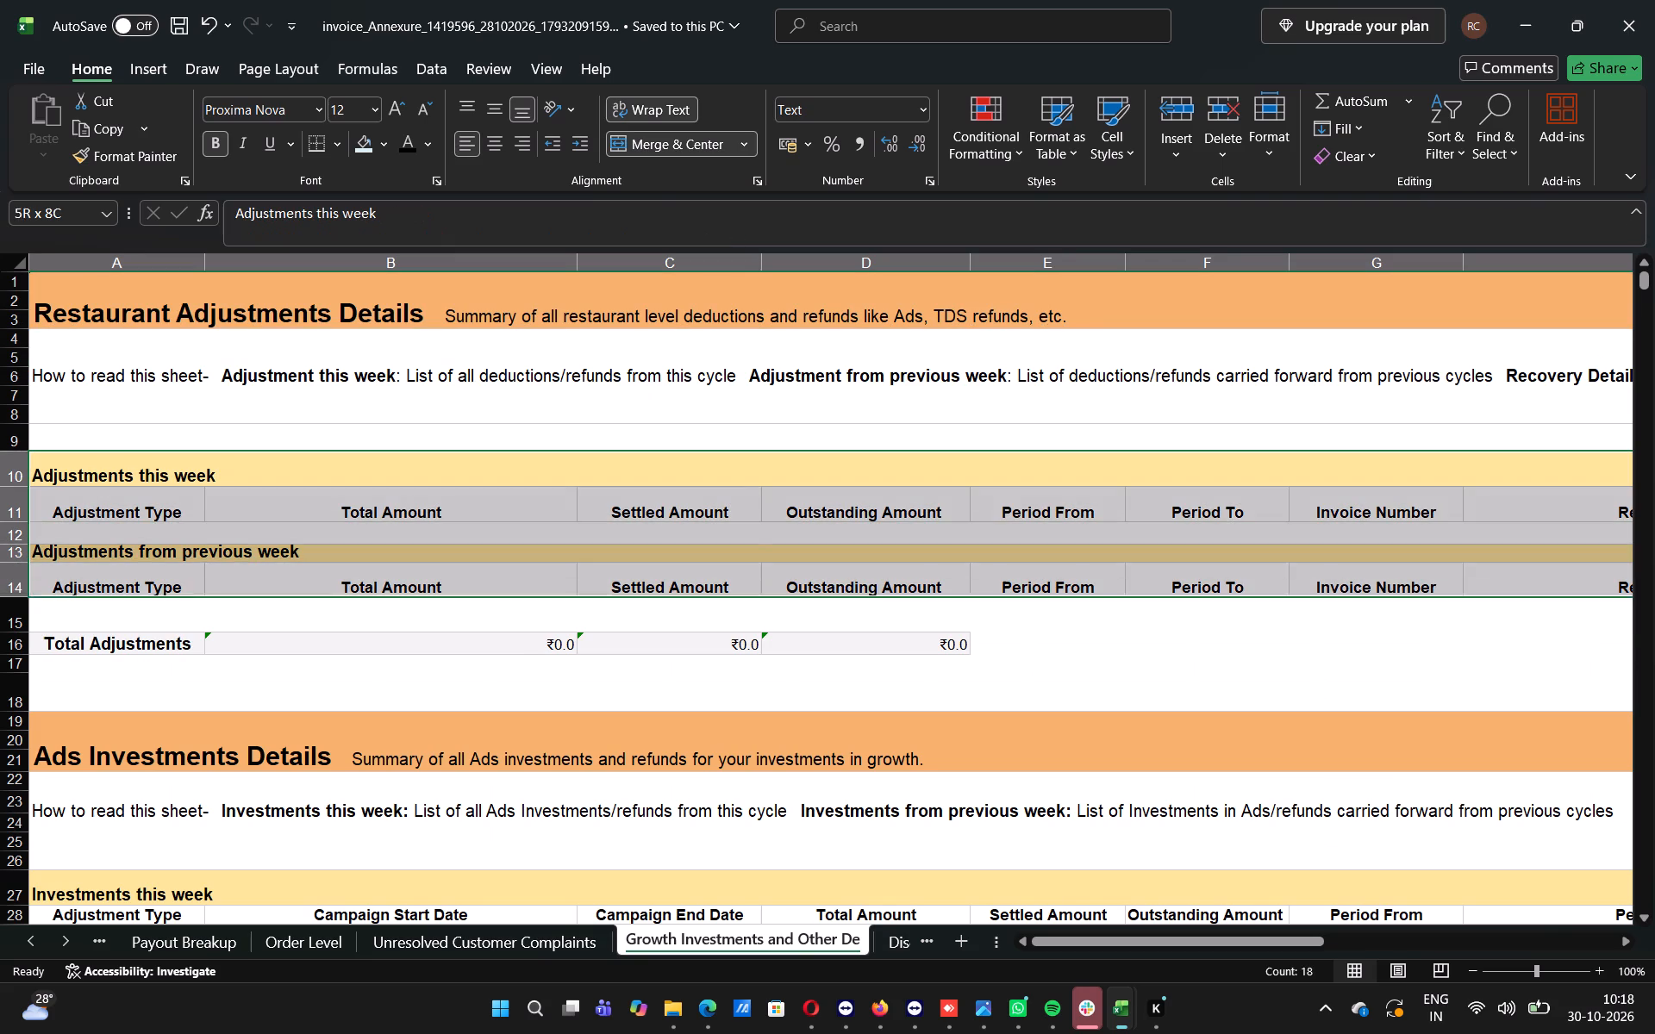
left_click_drag(65, 580, 75, 643)
key("ctrl+c")
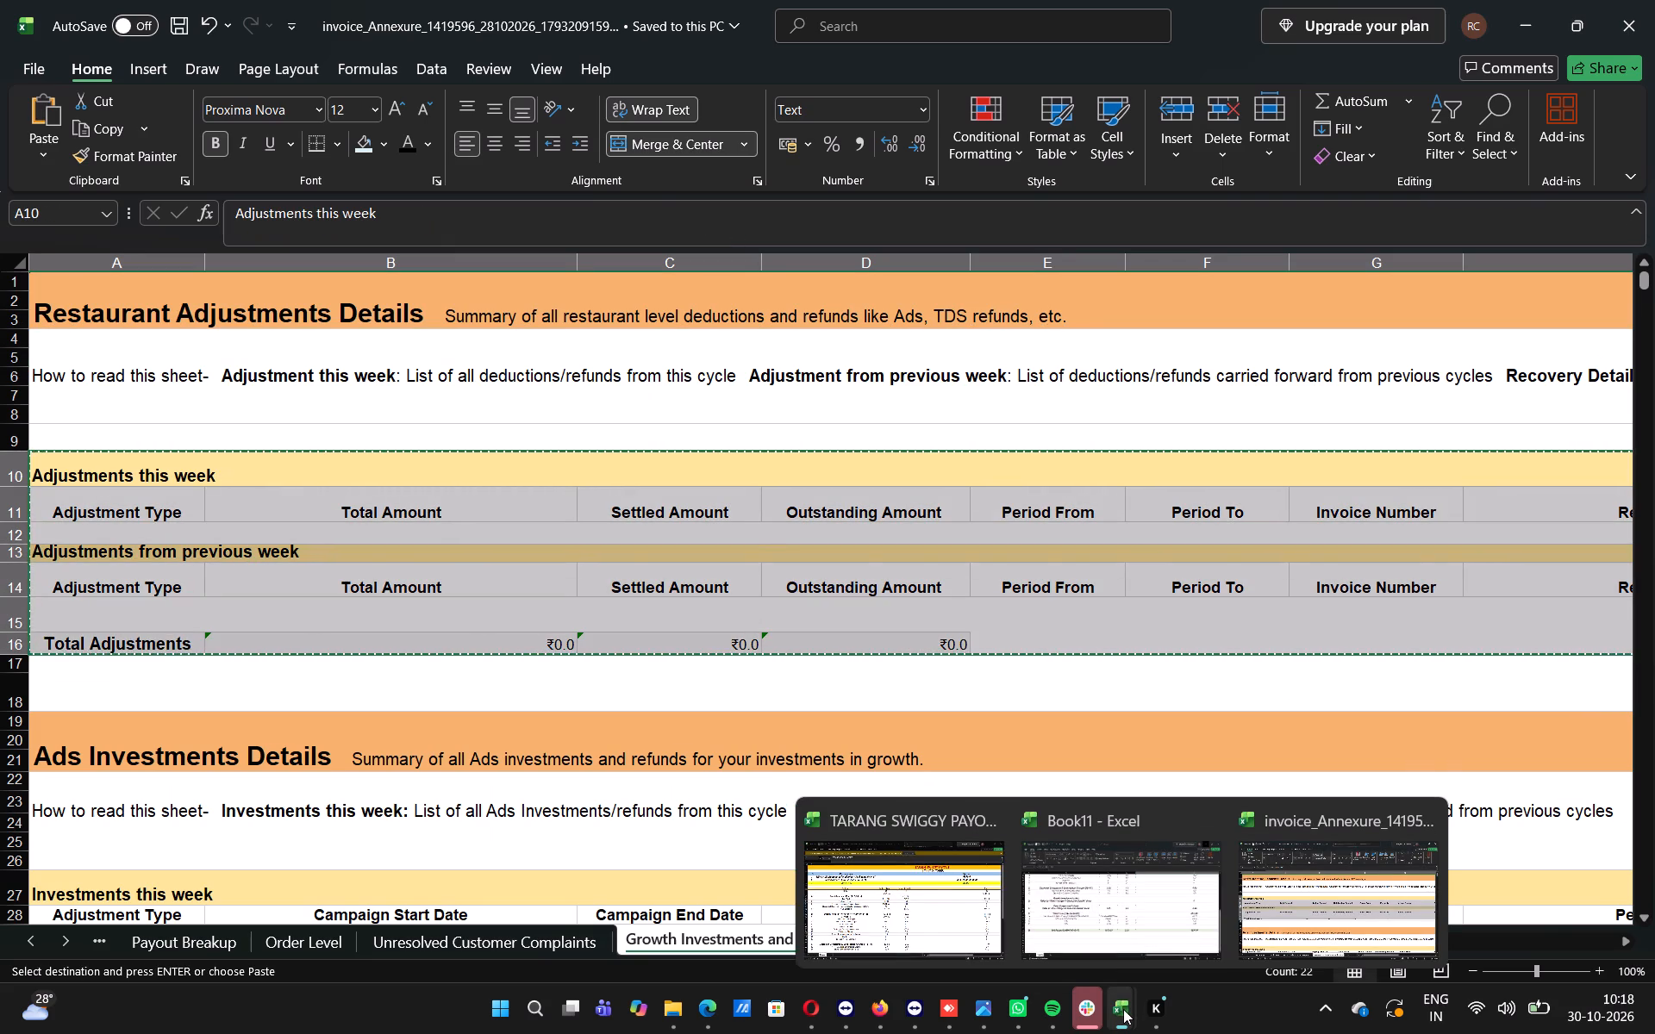
left_click(1087, 903)
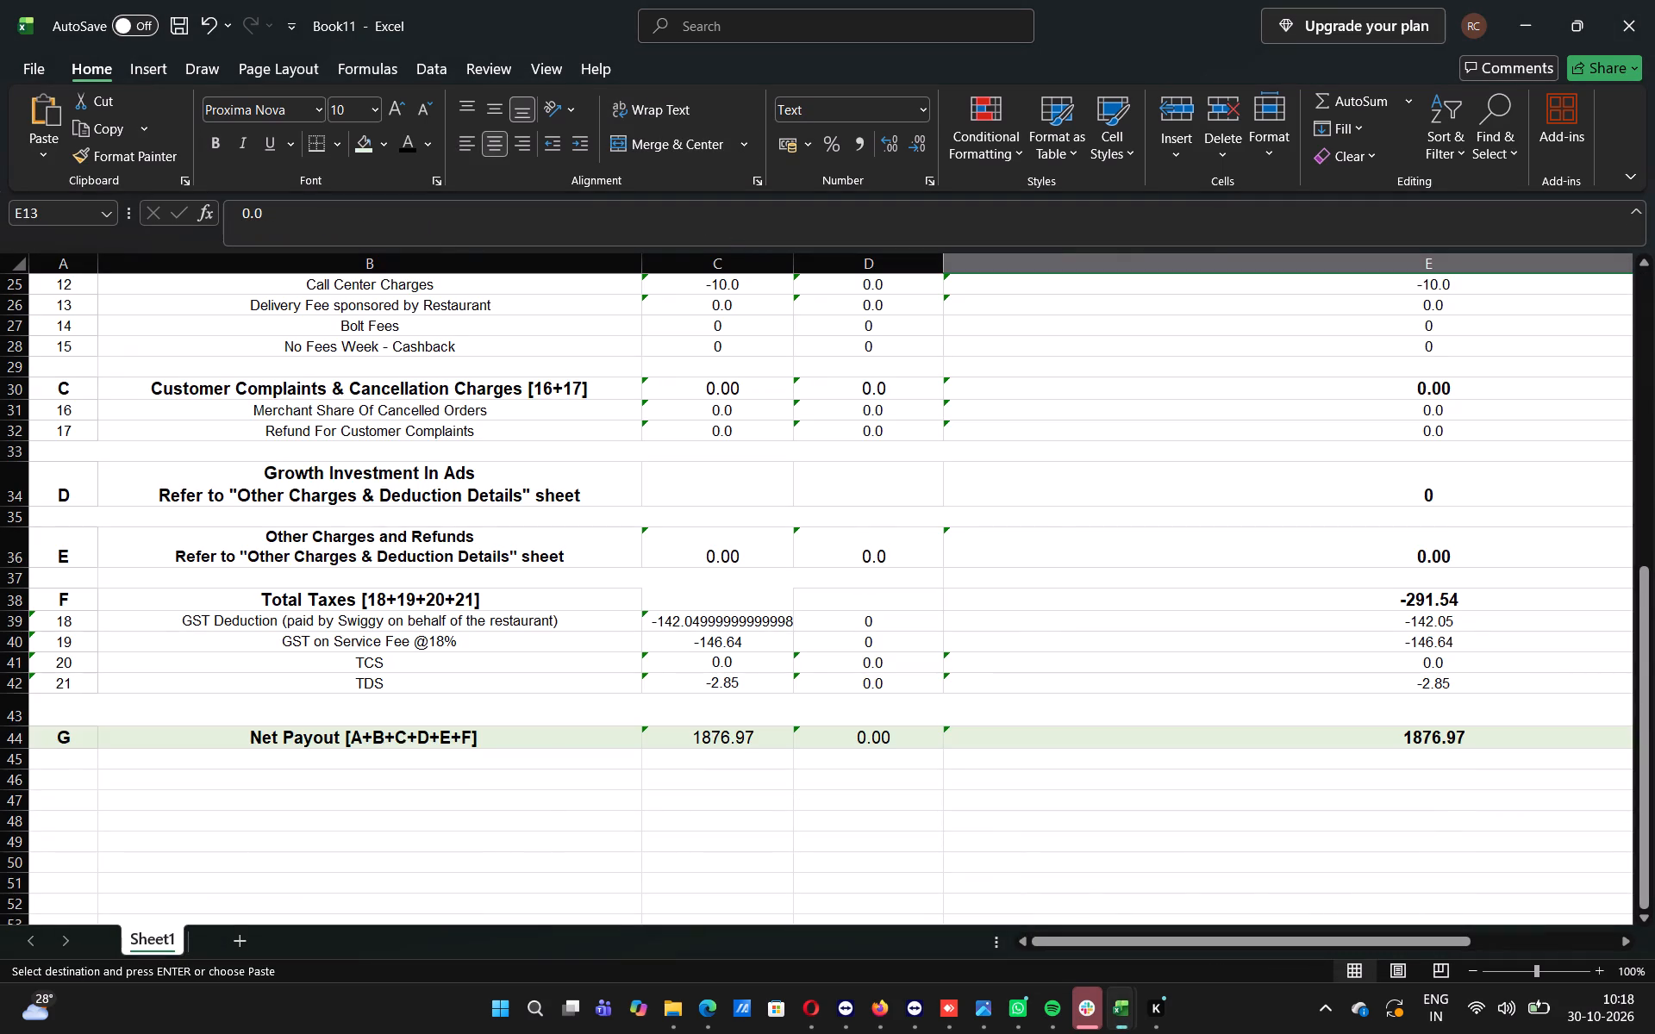
left_click(47, 782)
key("ctrl+v")
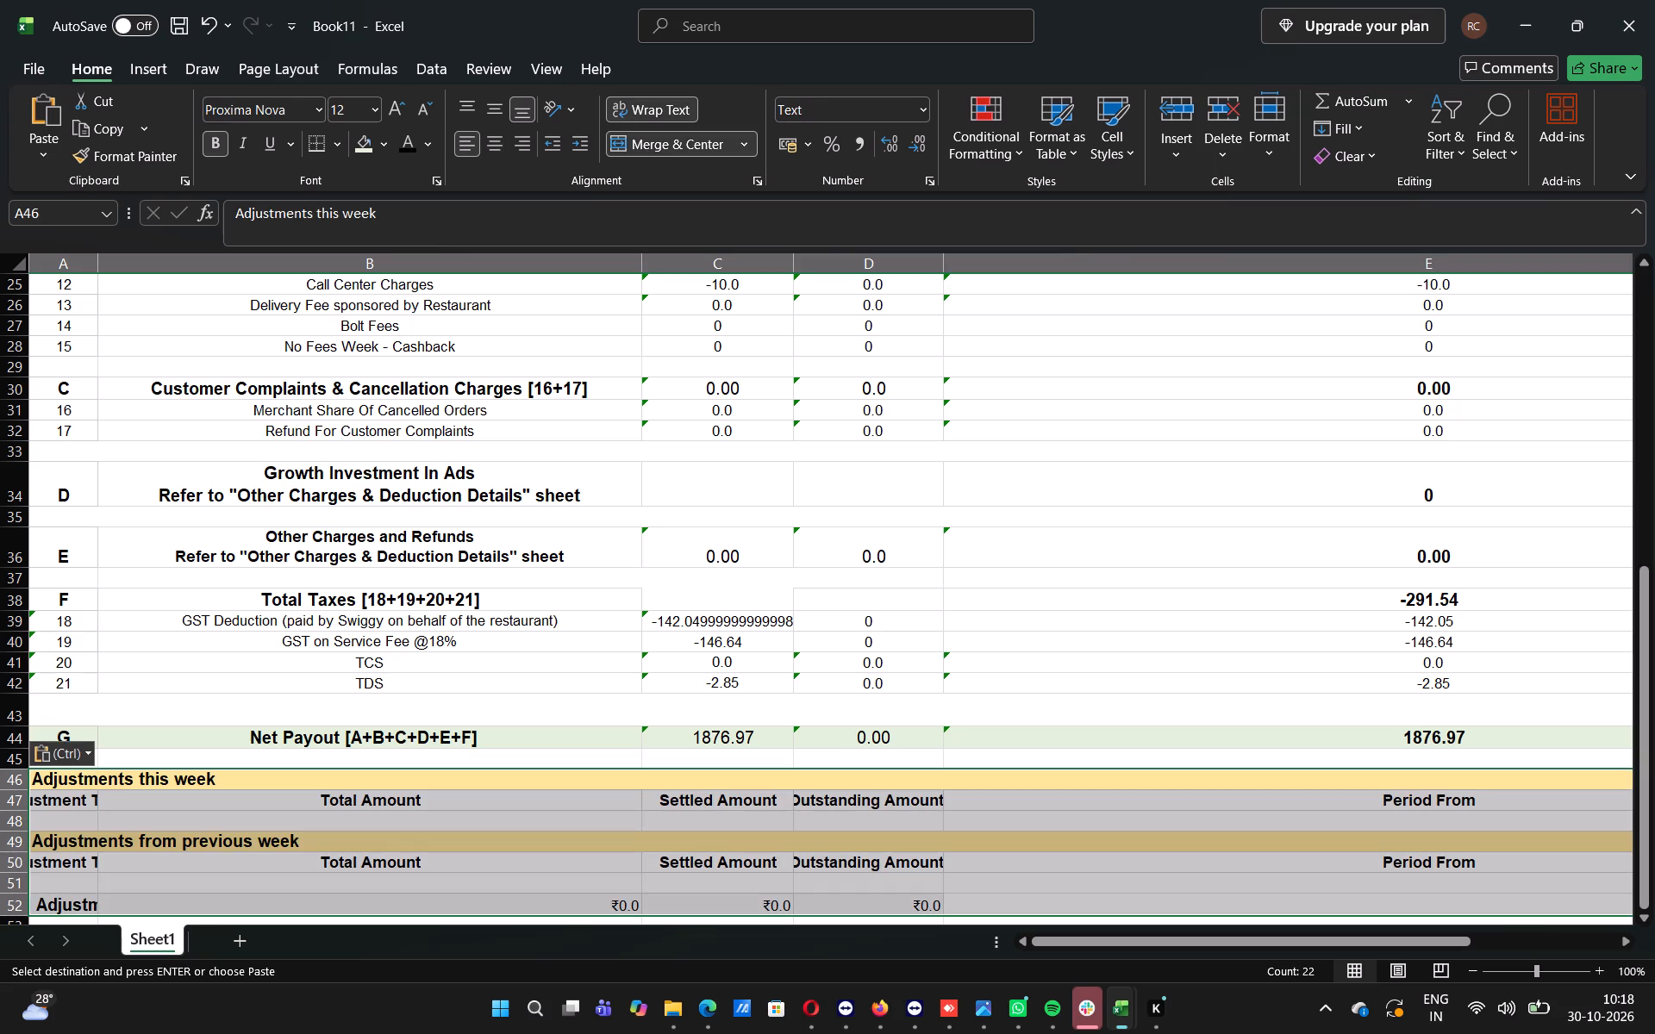
left_click(1048, 670)
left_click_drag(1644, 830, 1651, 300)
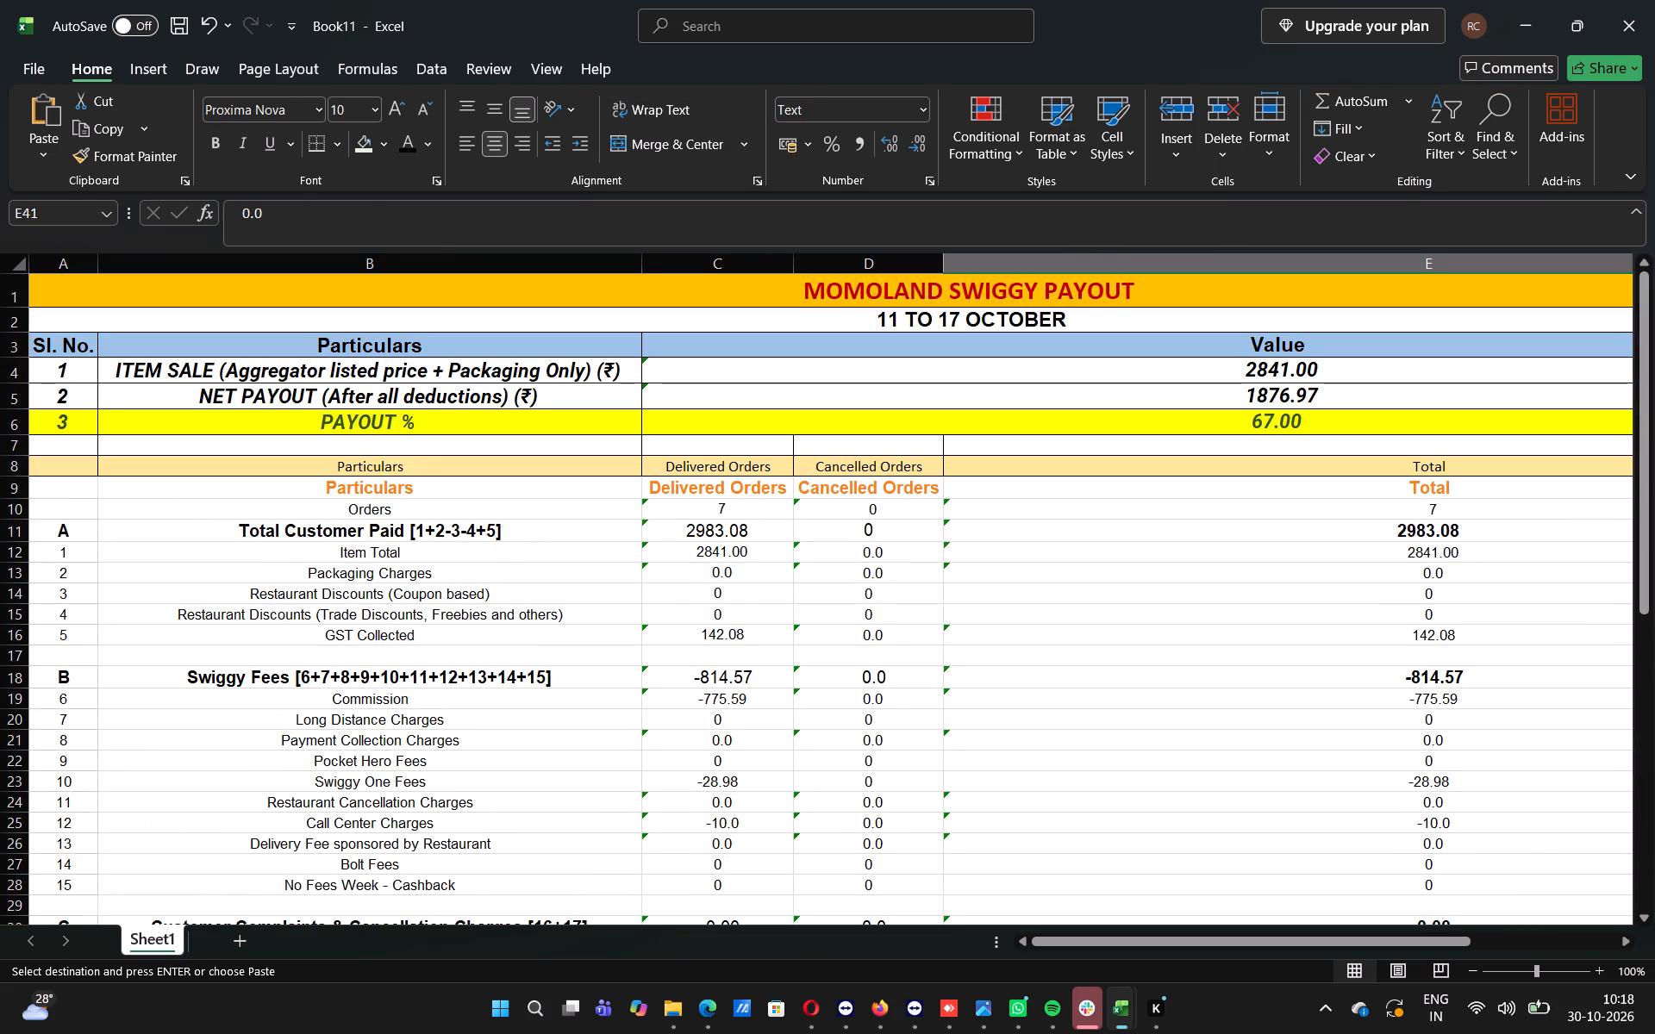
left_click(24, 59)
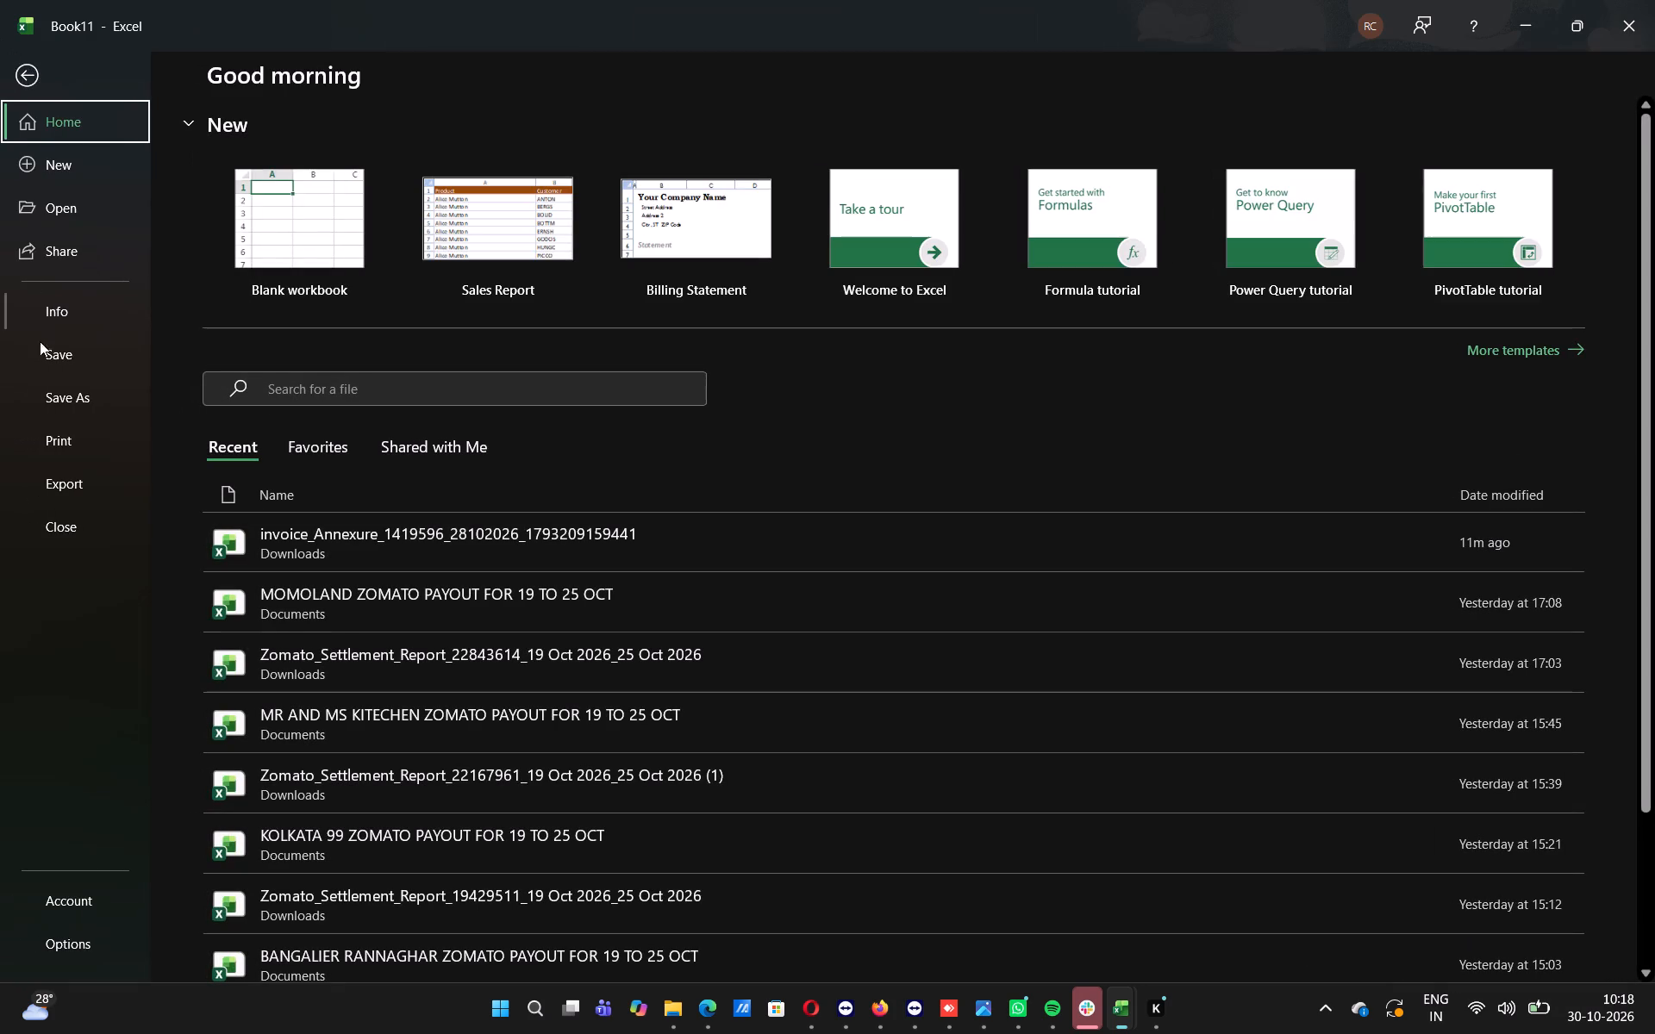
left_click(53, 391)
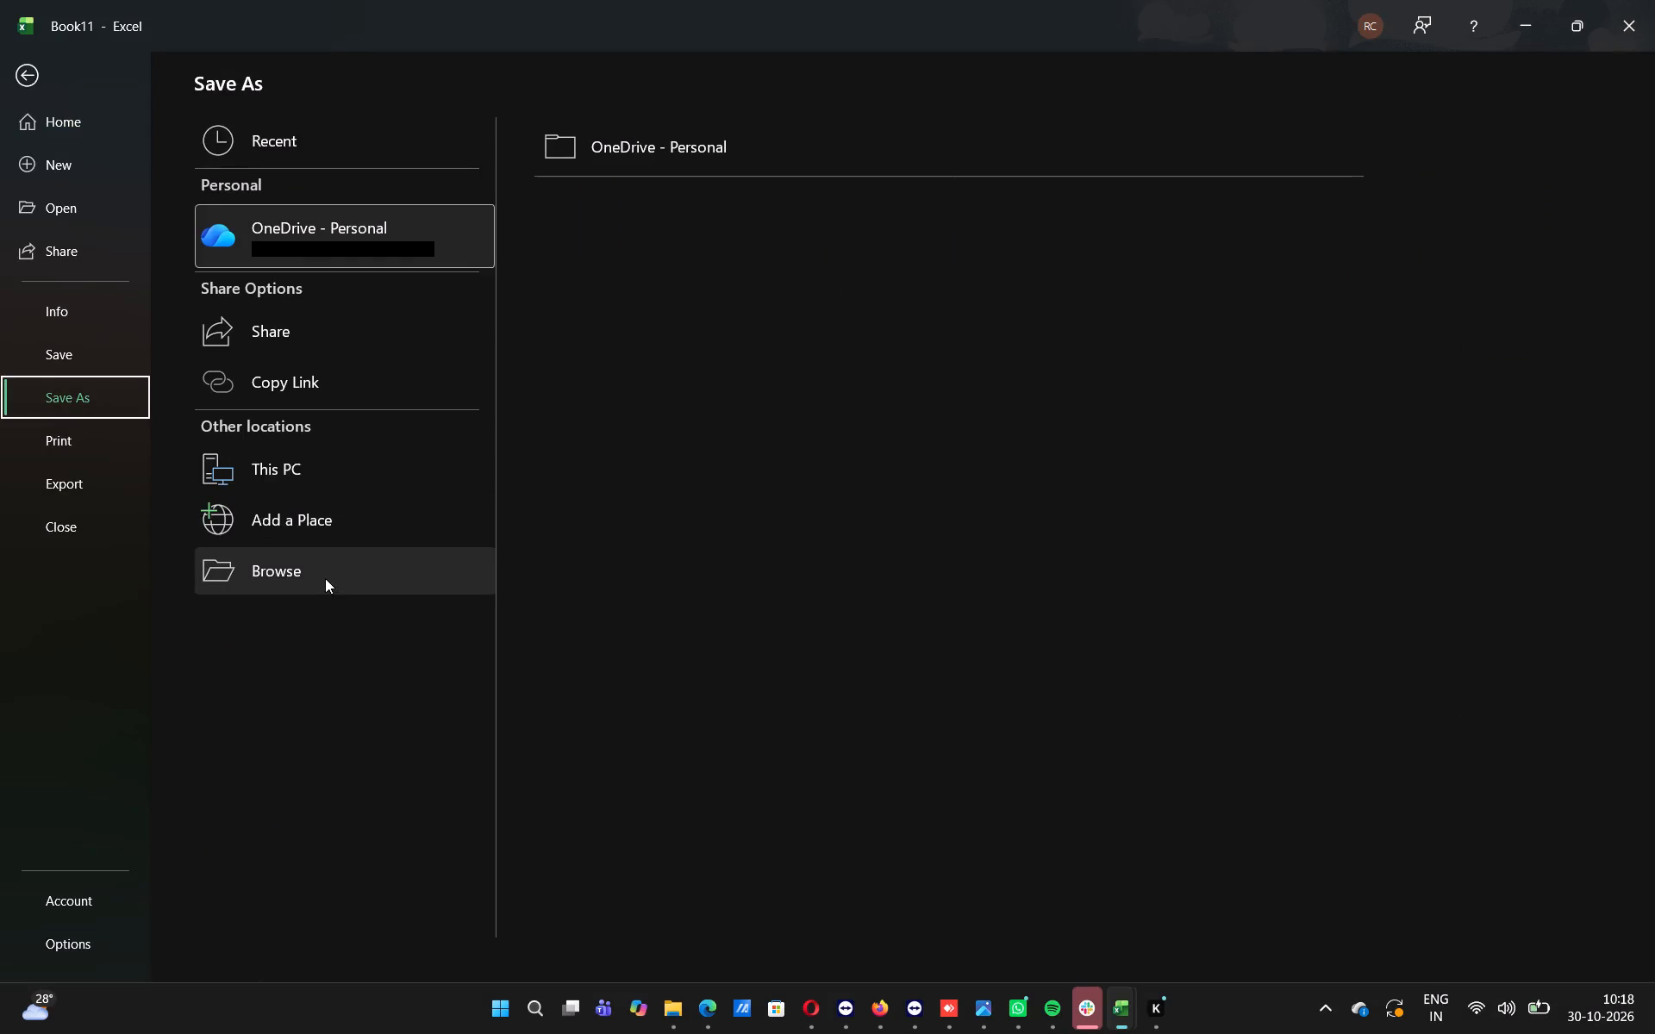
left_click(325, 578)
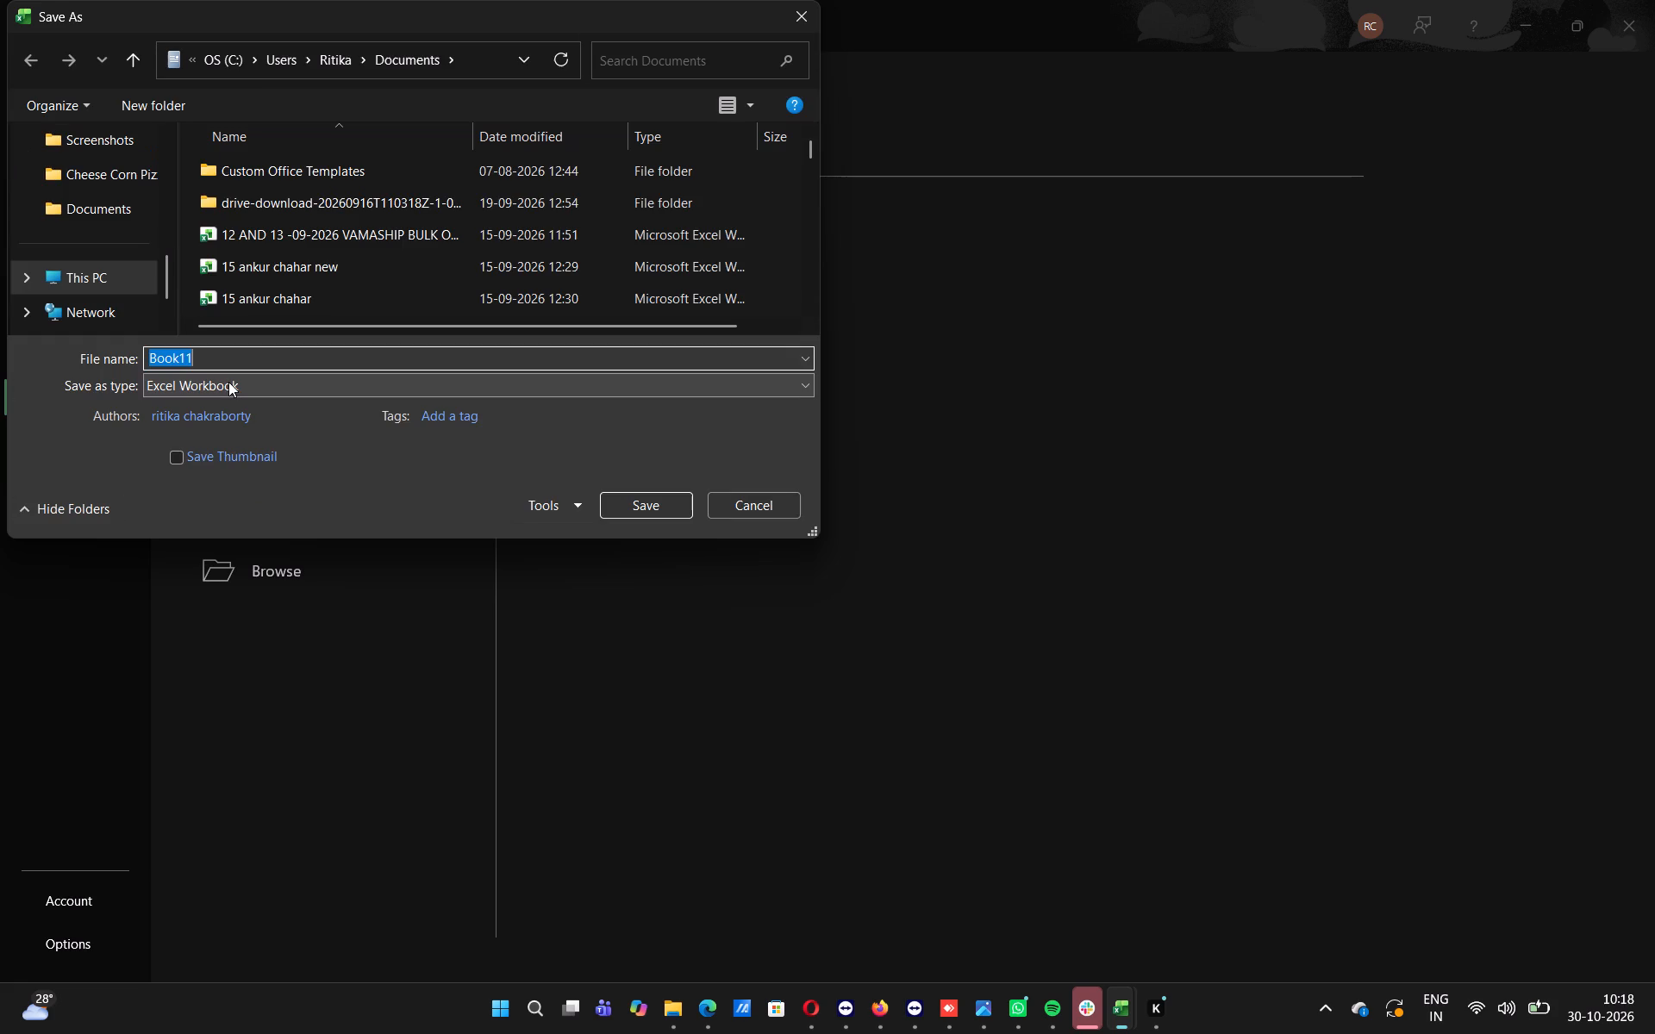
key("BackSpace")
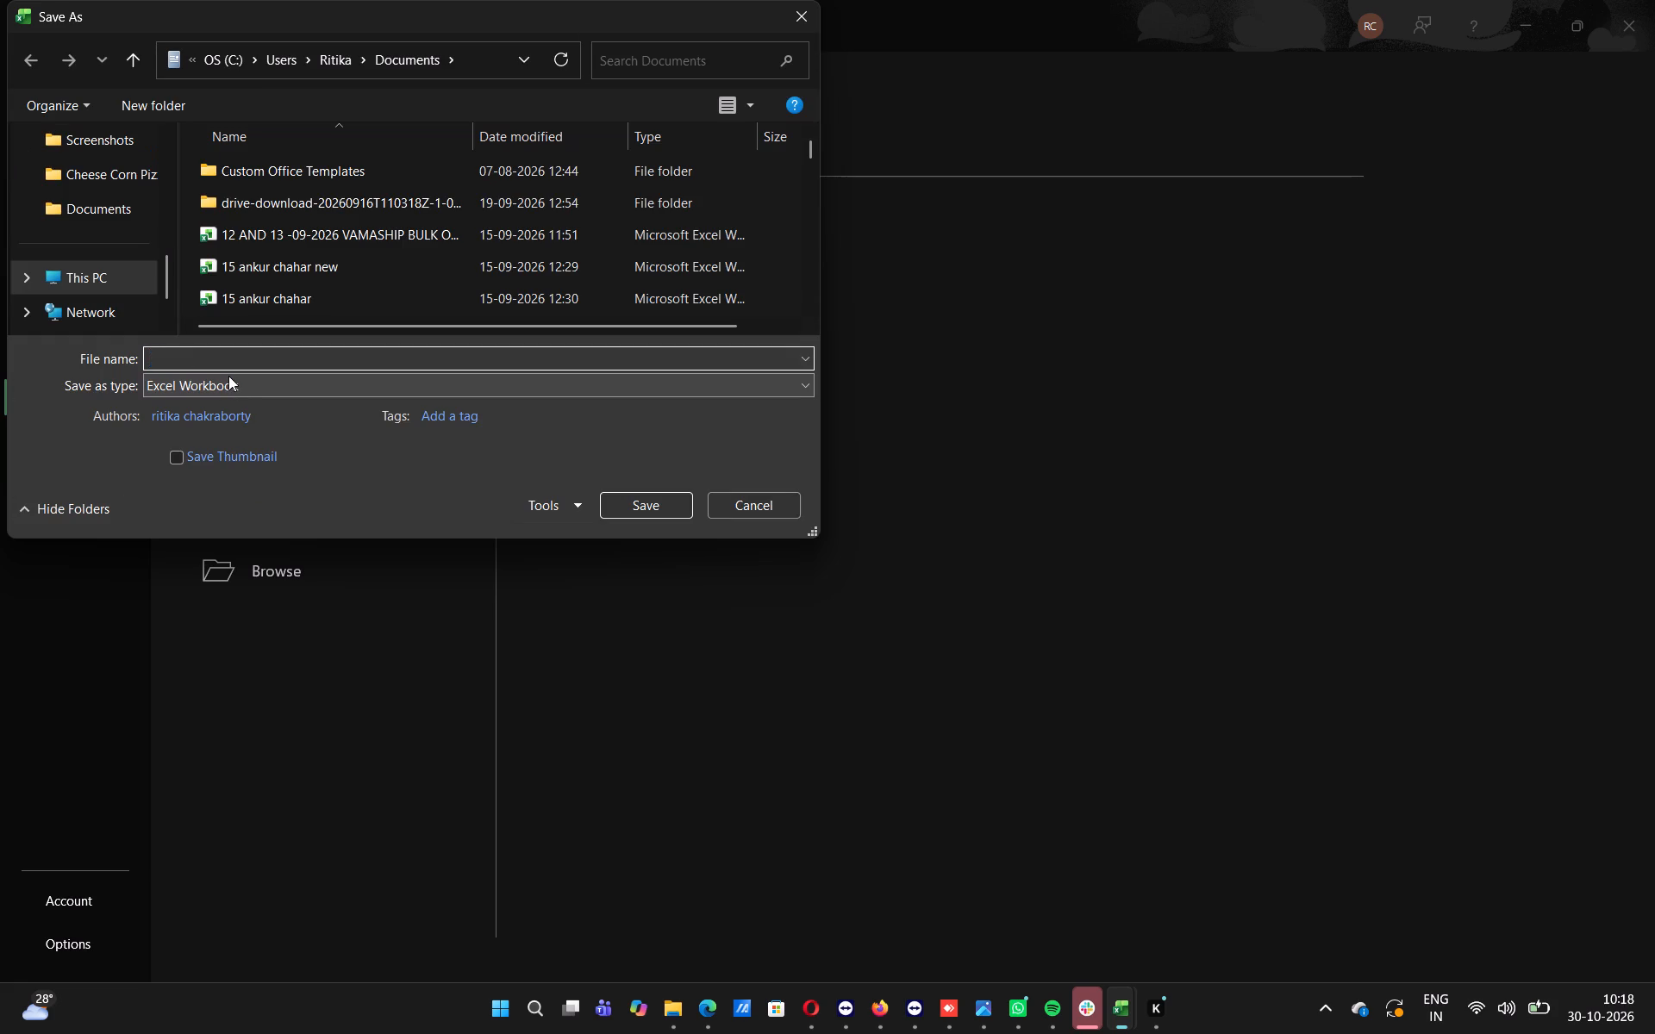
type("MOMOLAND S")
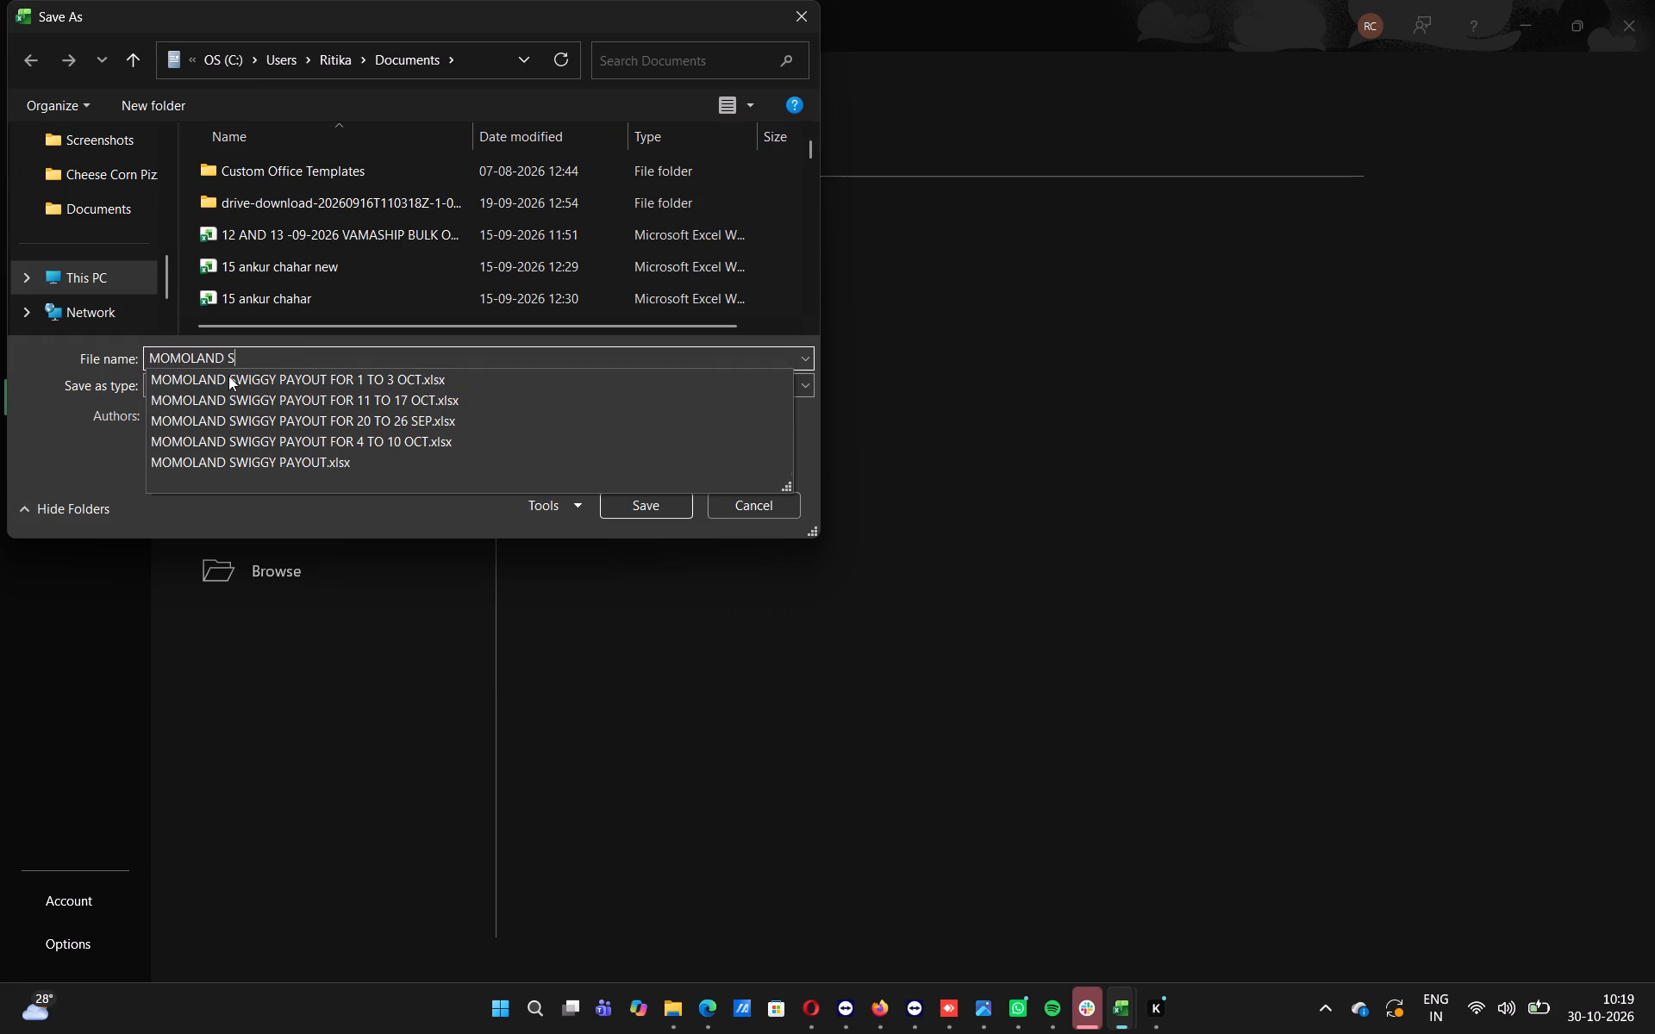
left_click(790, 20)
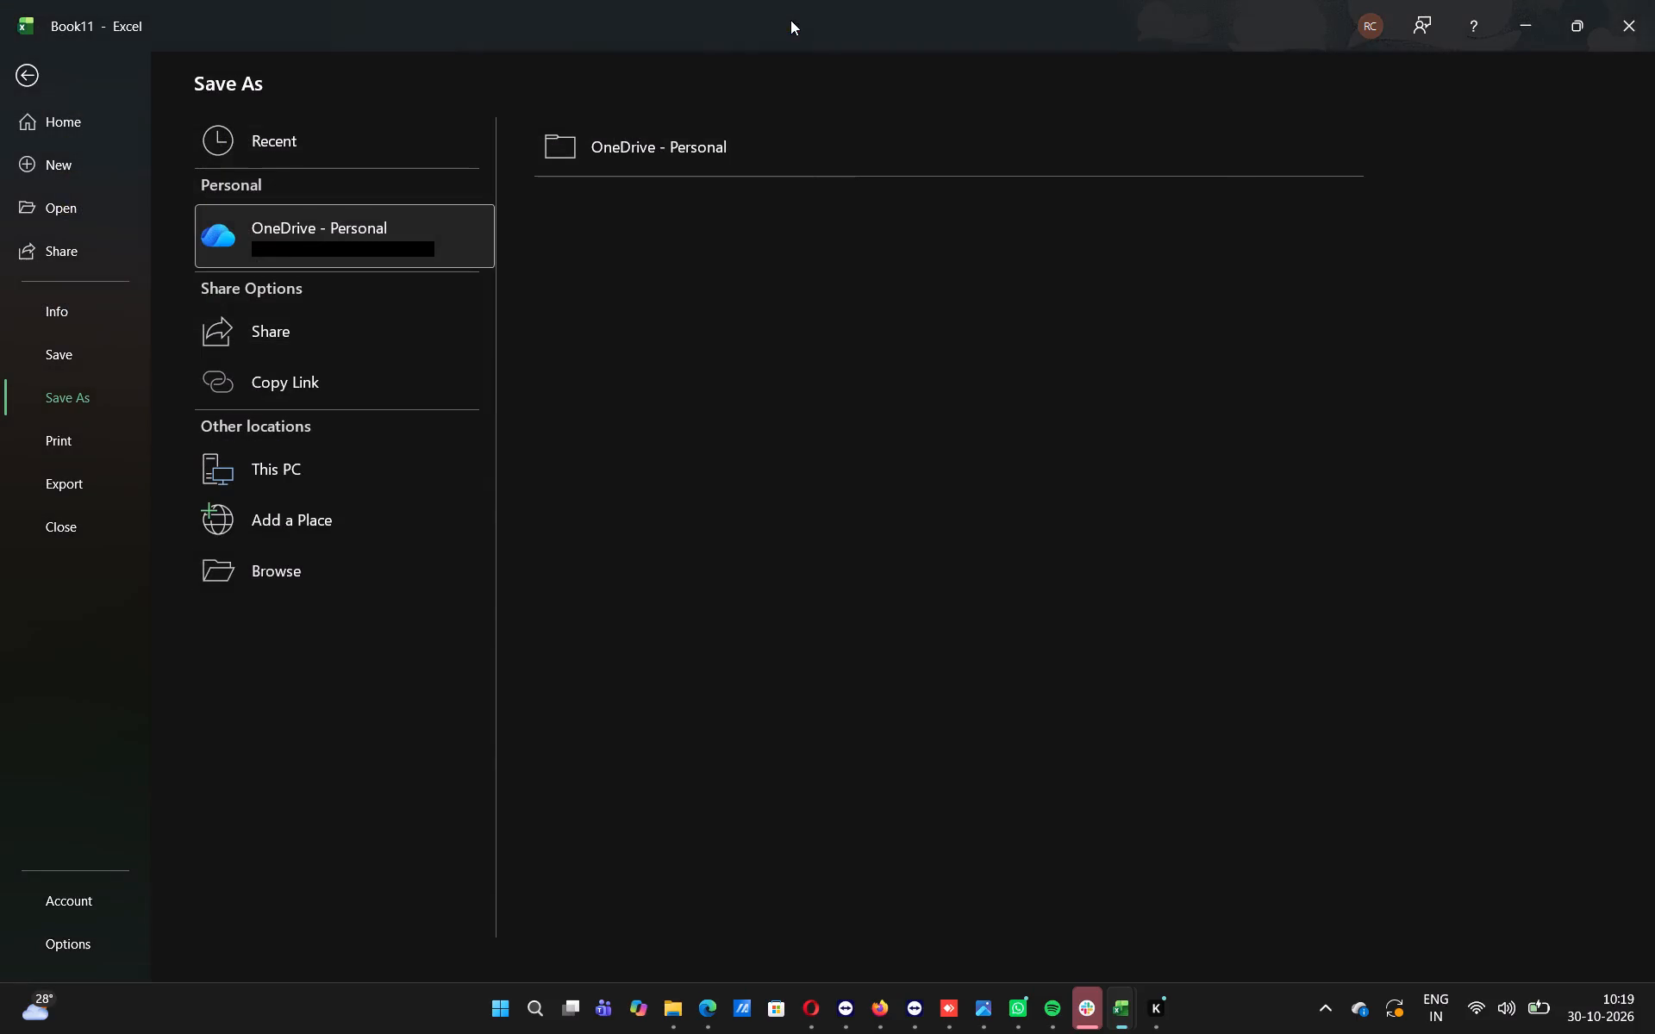
Check the payout period on the annexure's Summary sheet and set Book11's date heading in A2 to 18 TO 24 OCTOBER.
left_click(1514, 15)
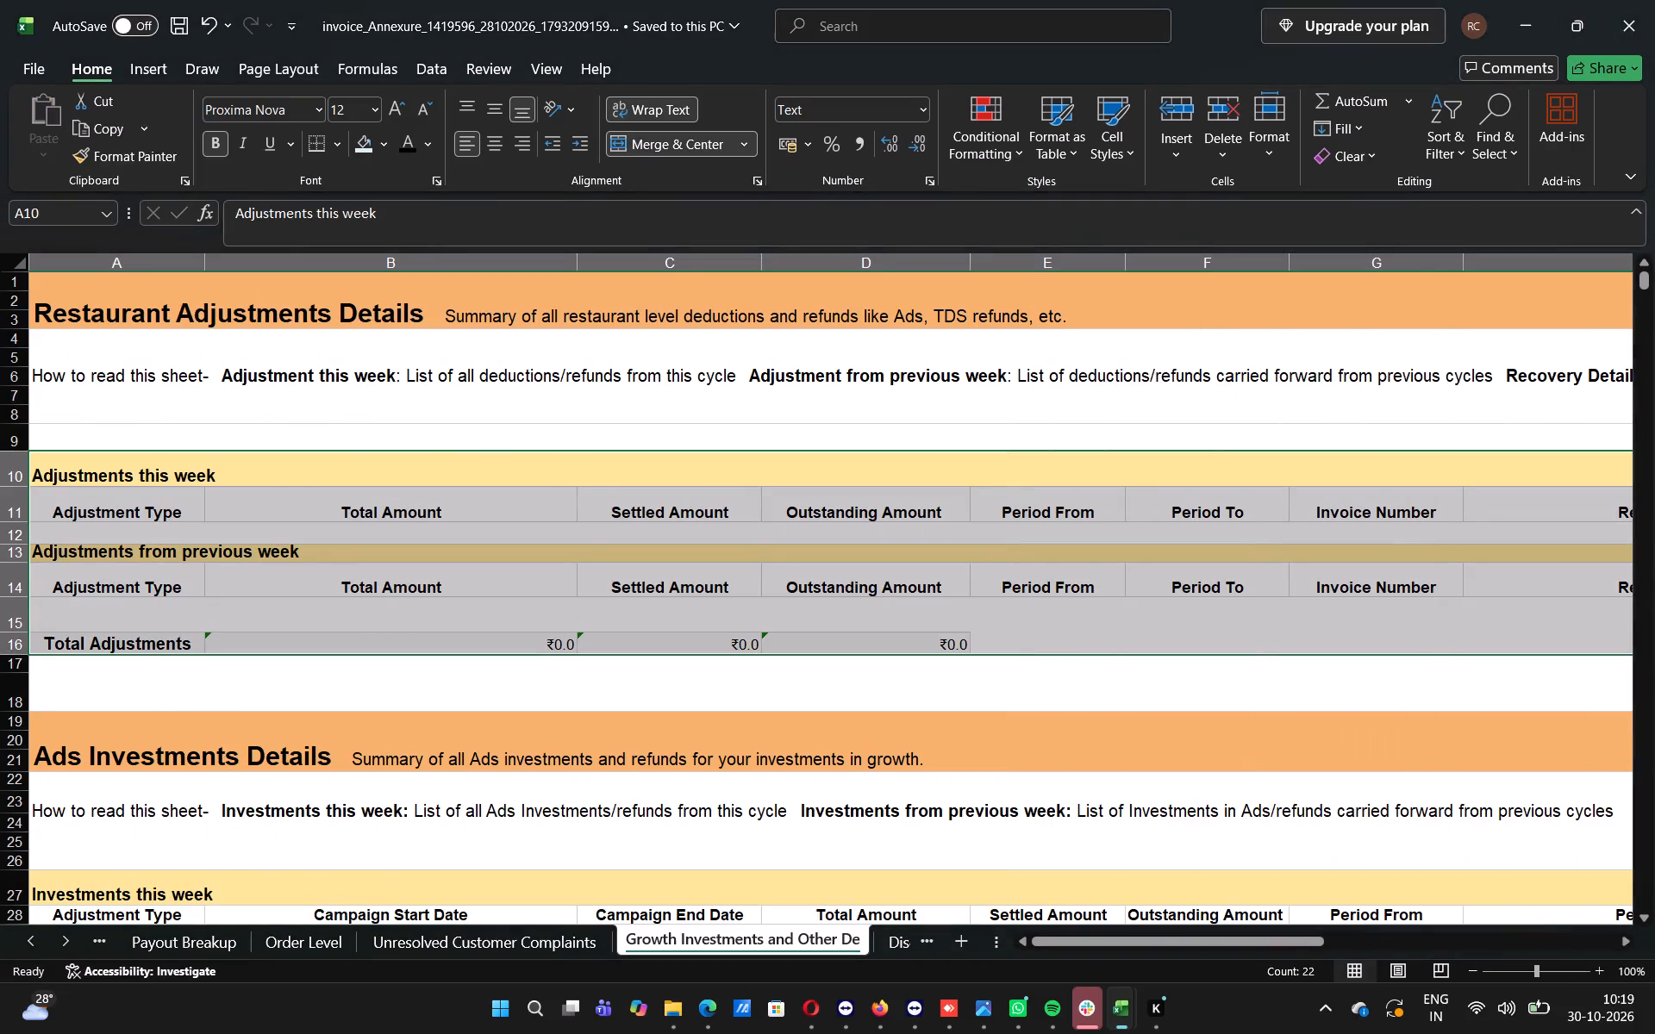
left_click(176, 941)
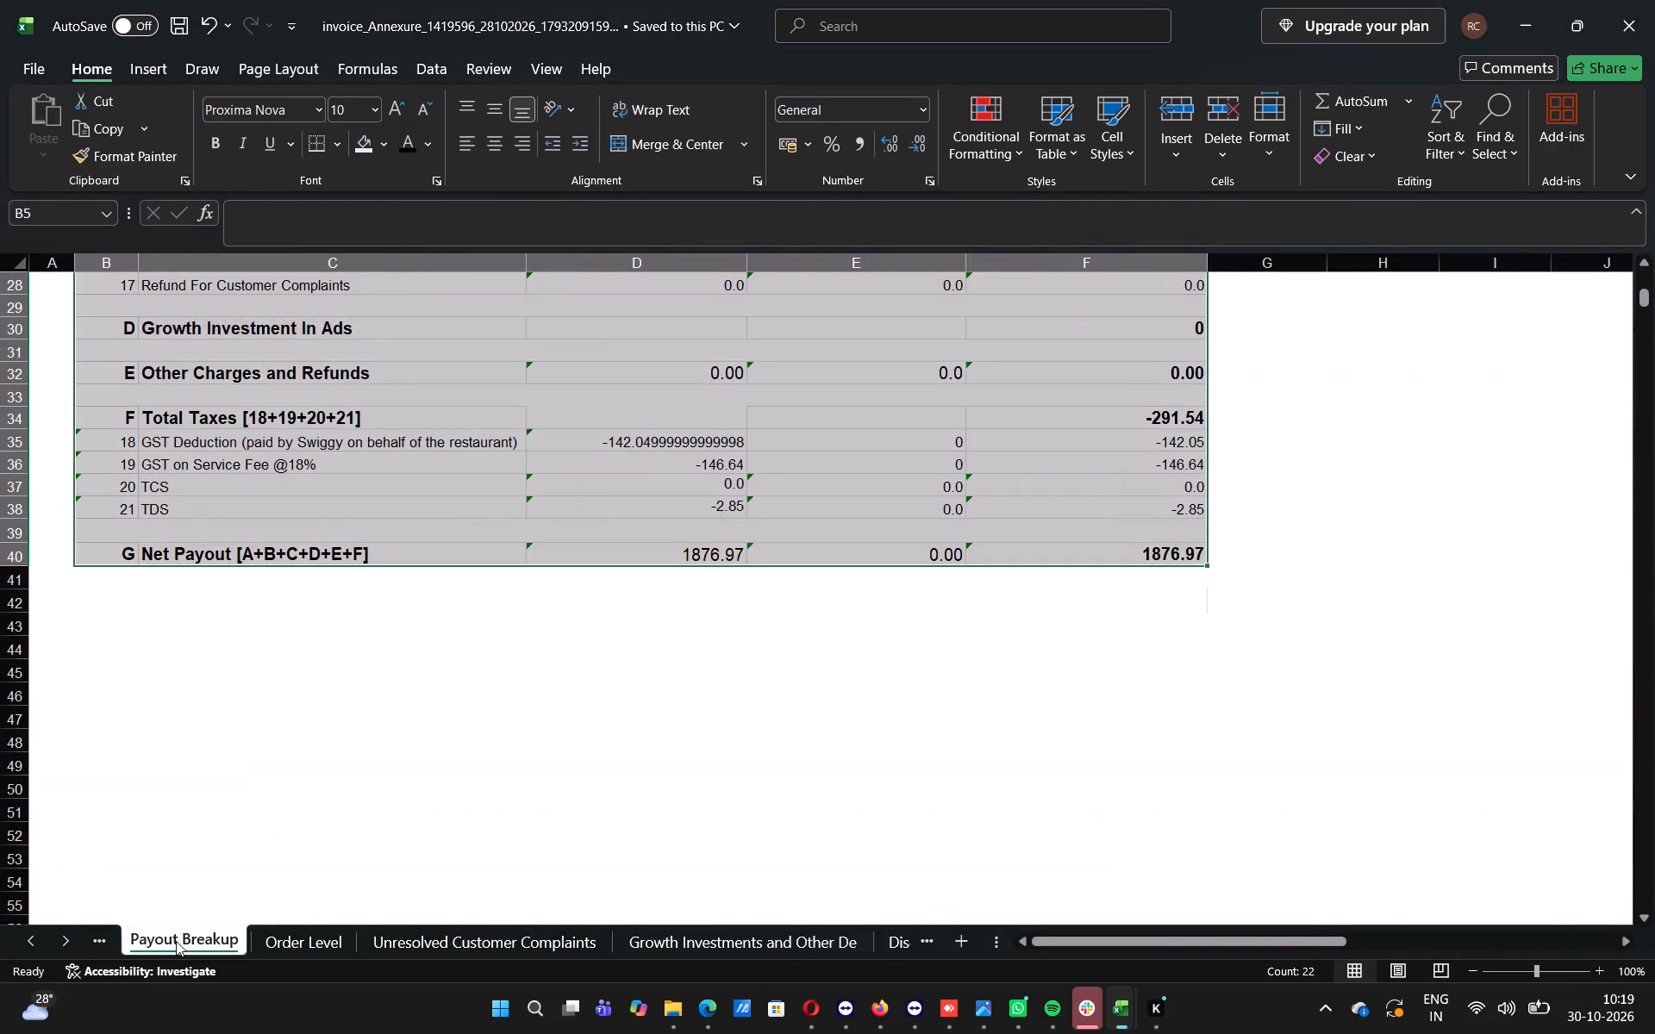
left_click(30, 944)
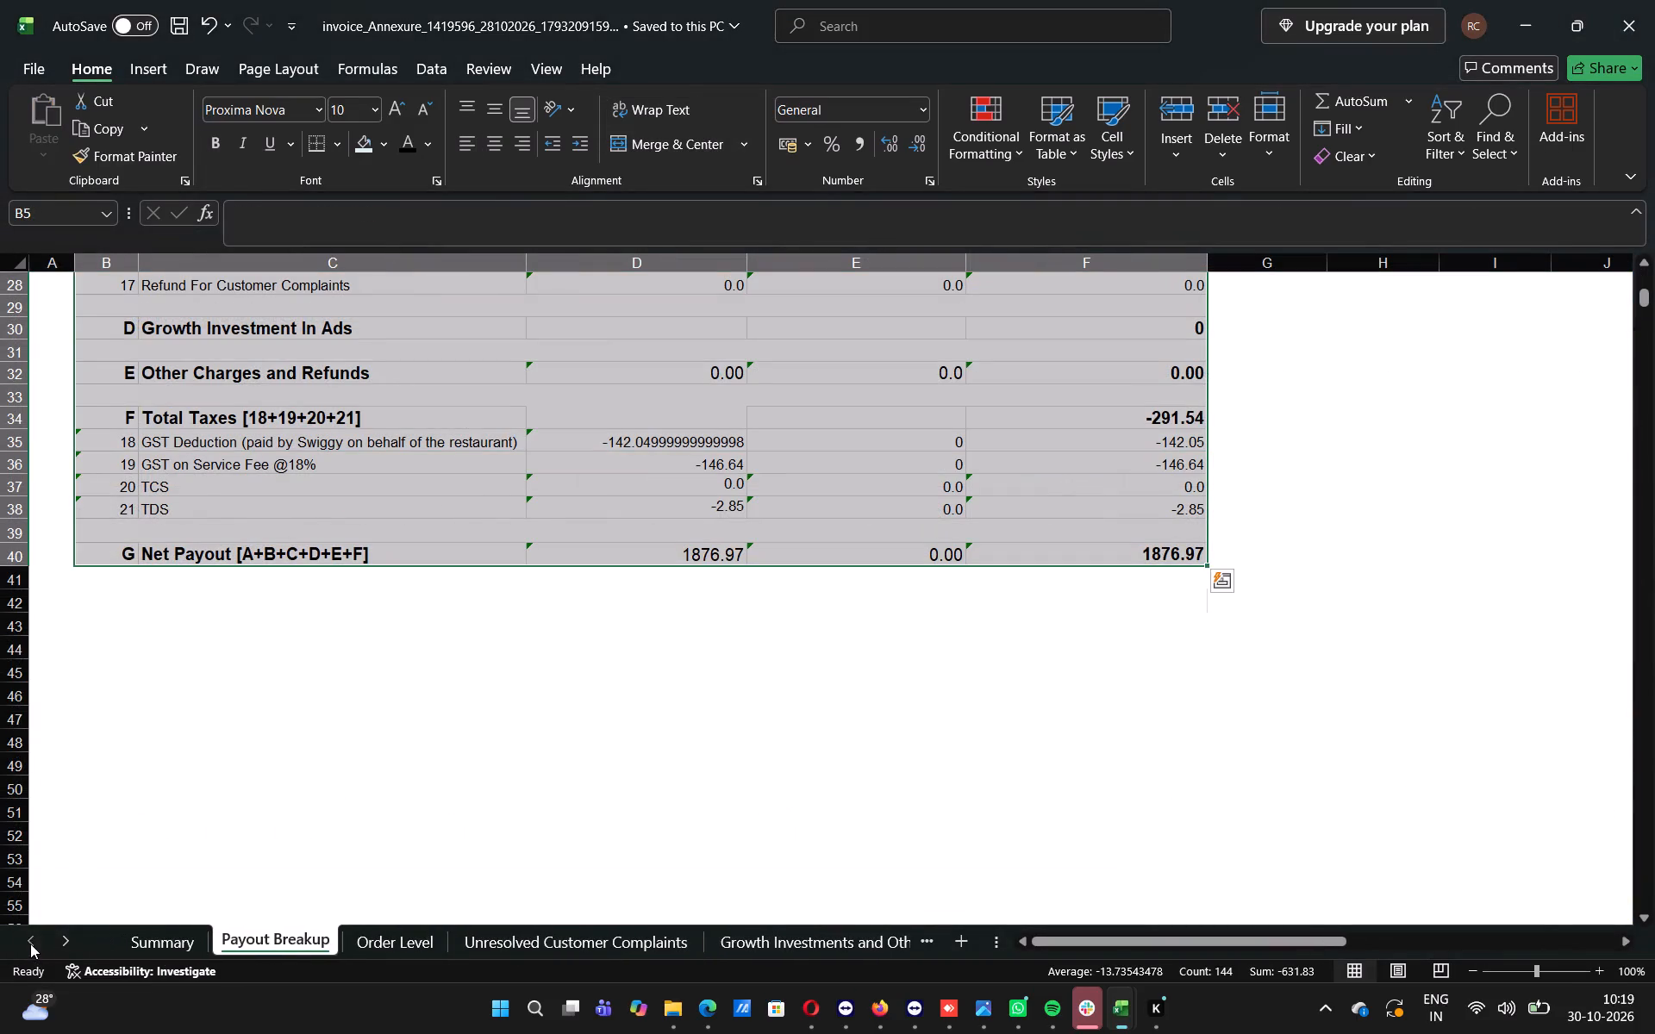
left_click(142, 945)
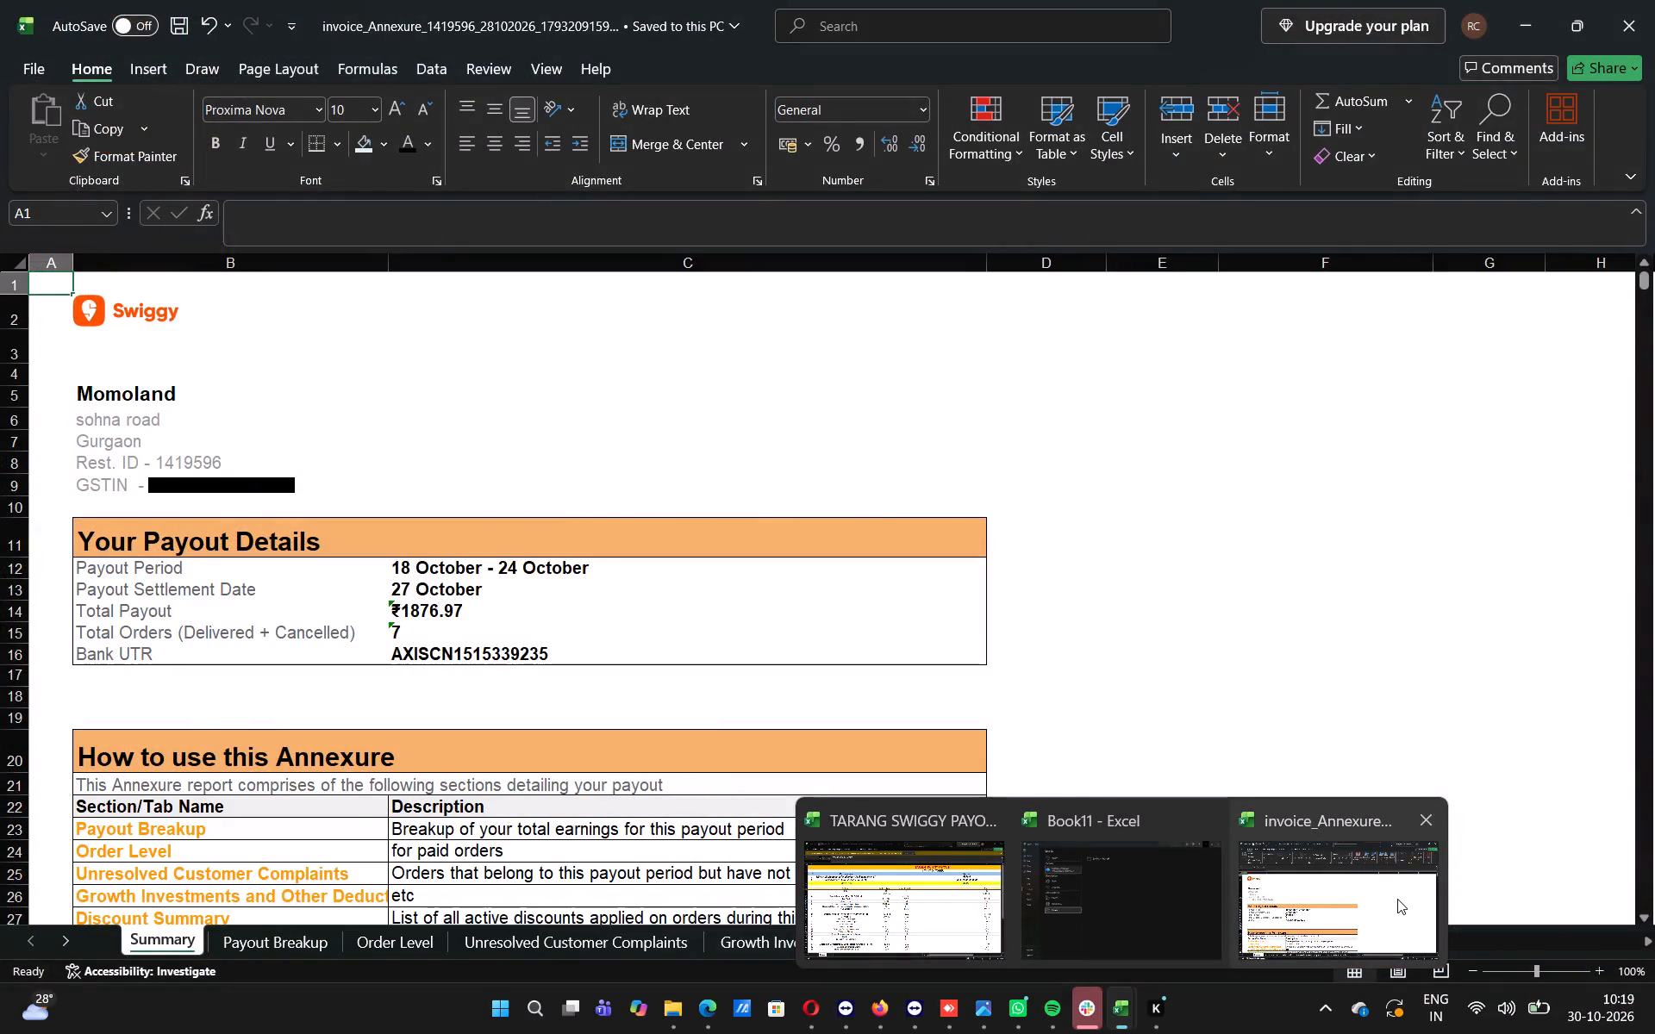
left_click(1190, 931)
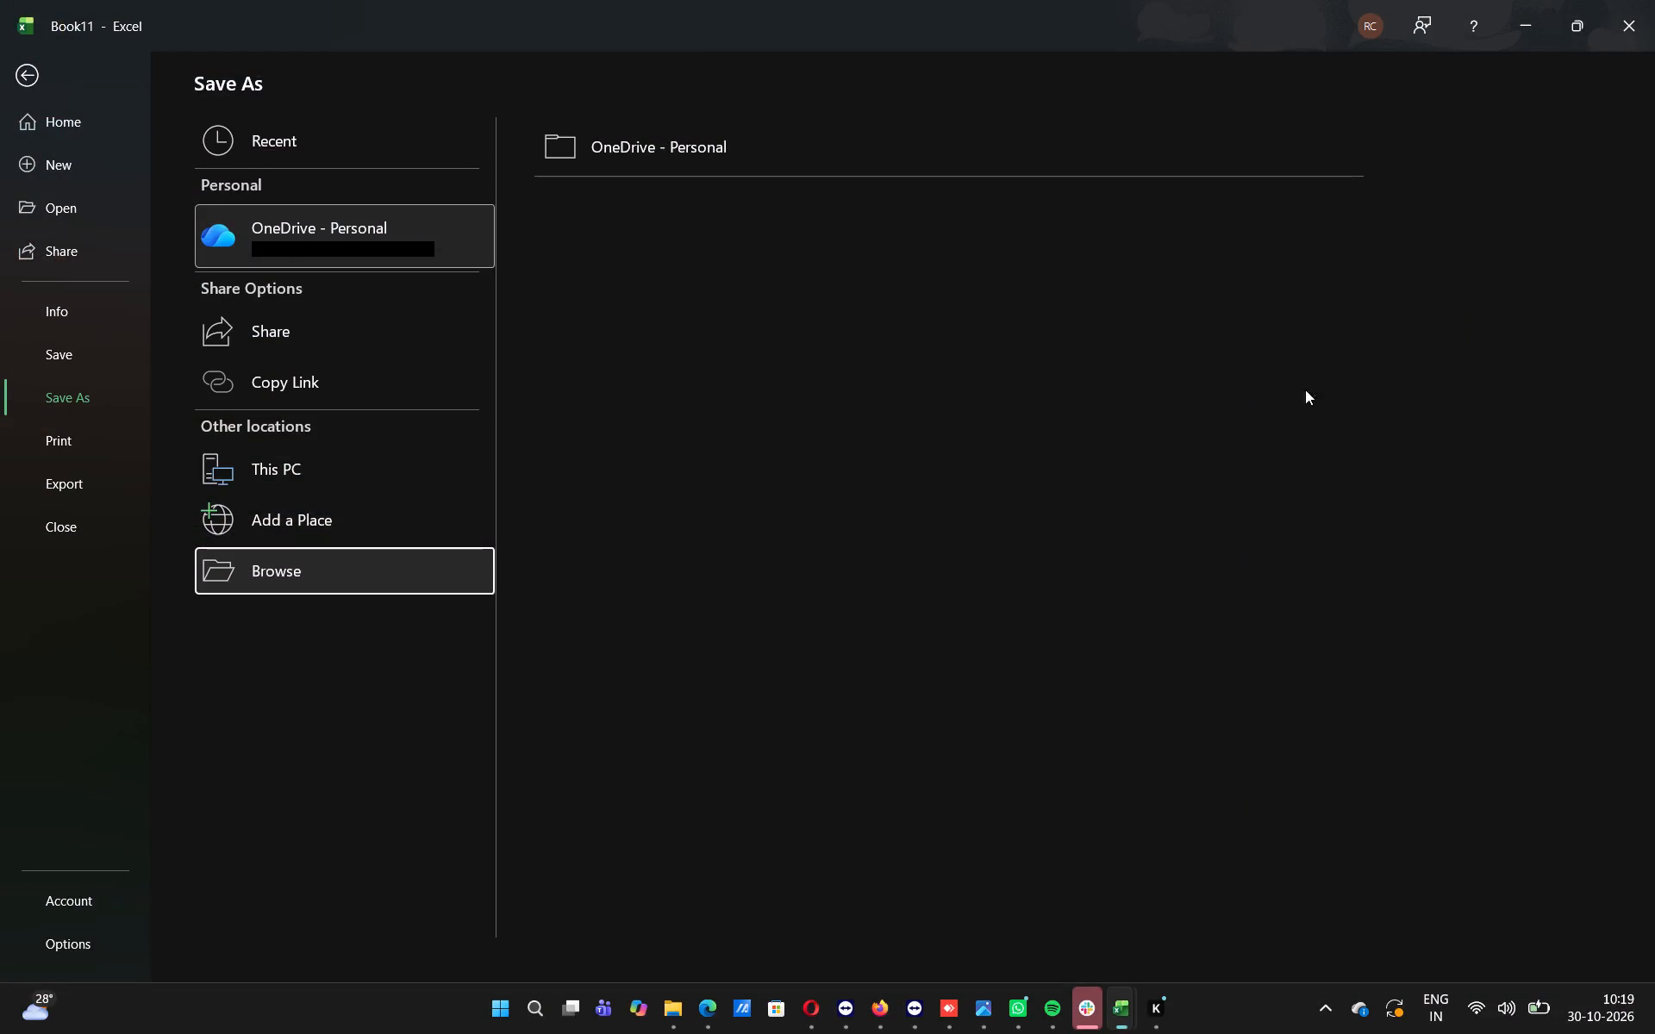
left_click(1651, 17)
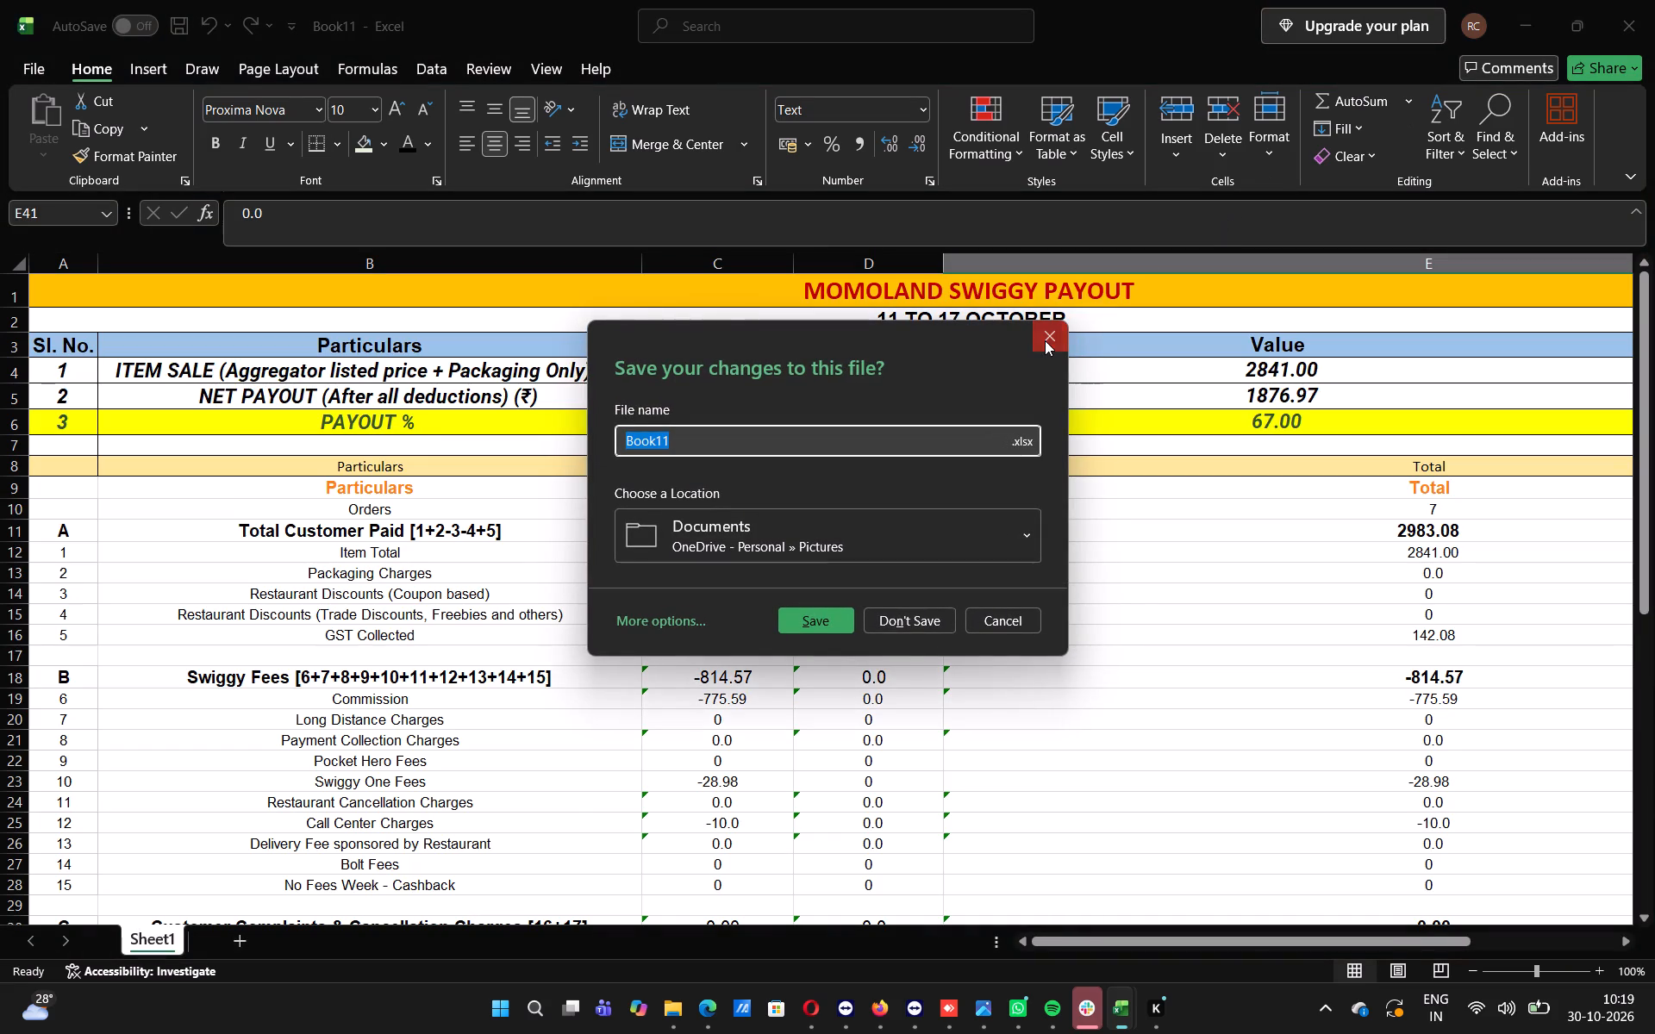
left_click(1044, 336)
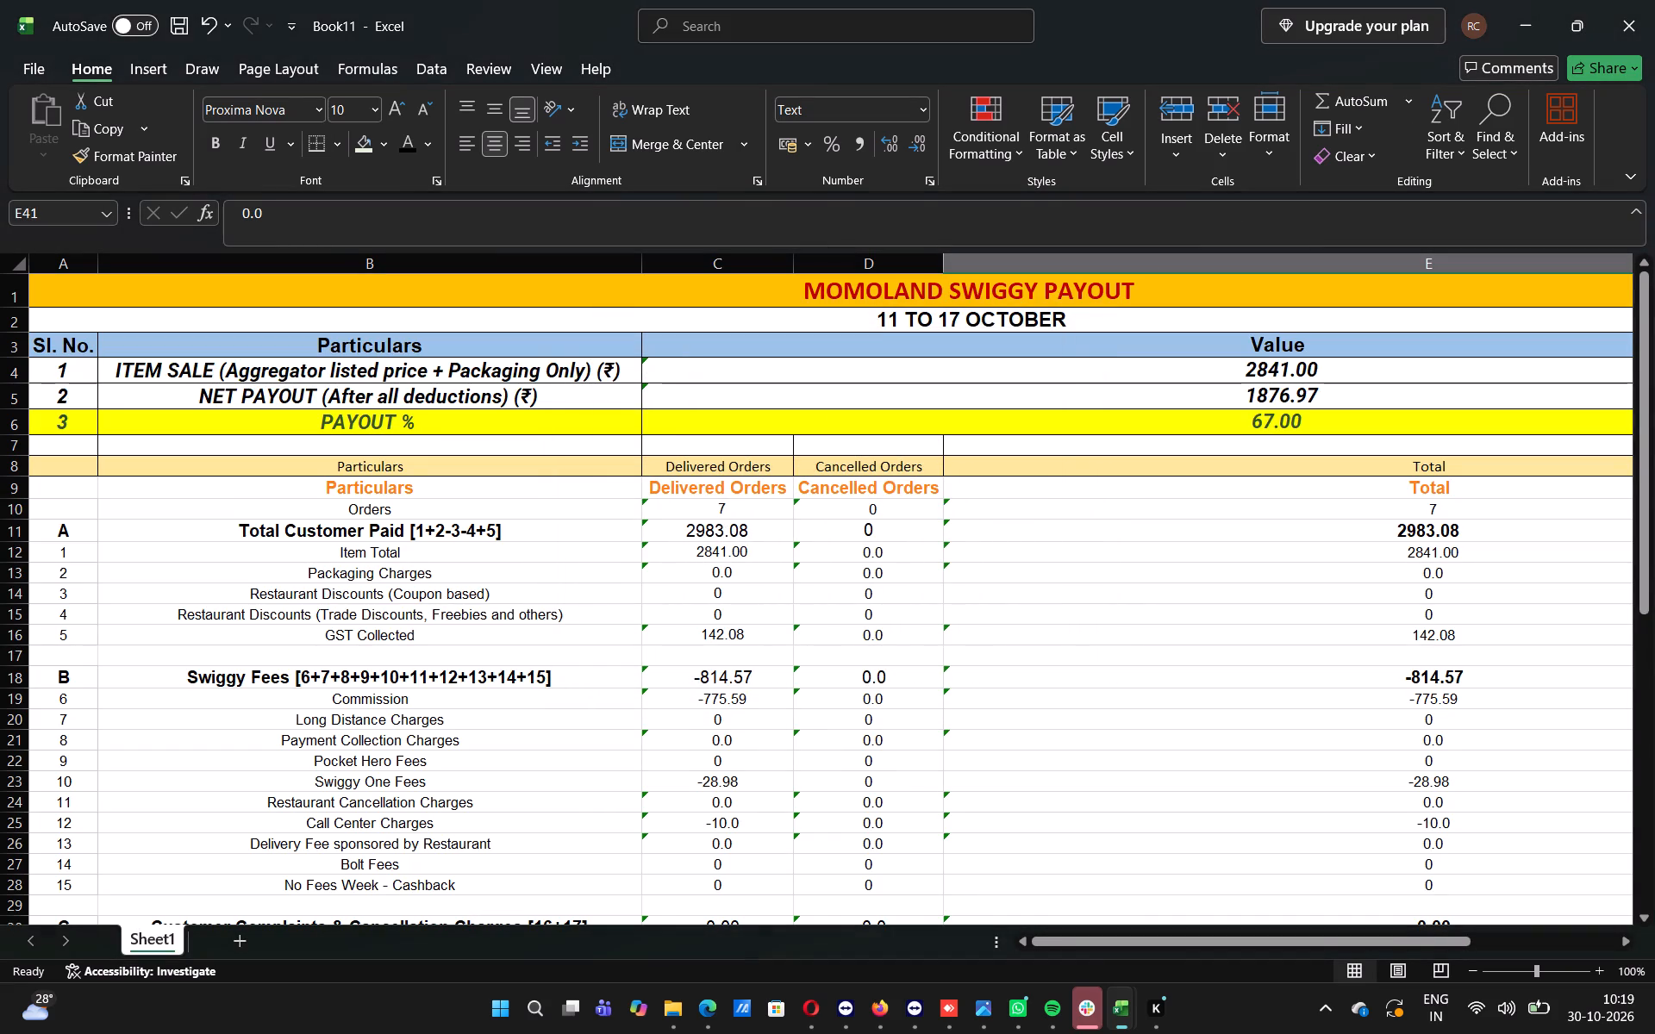
left_click(1029, 320)
key("BackSpace")
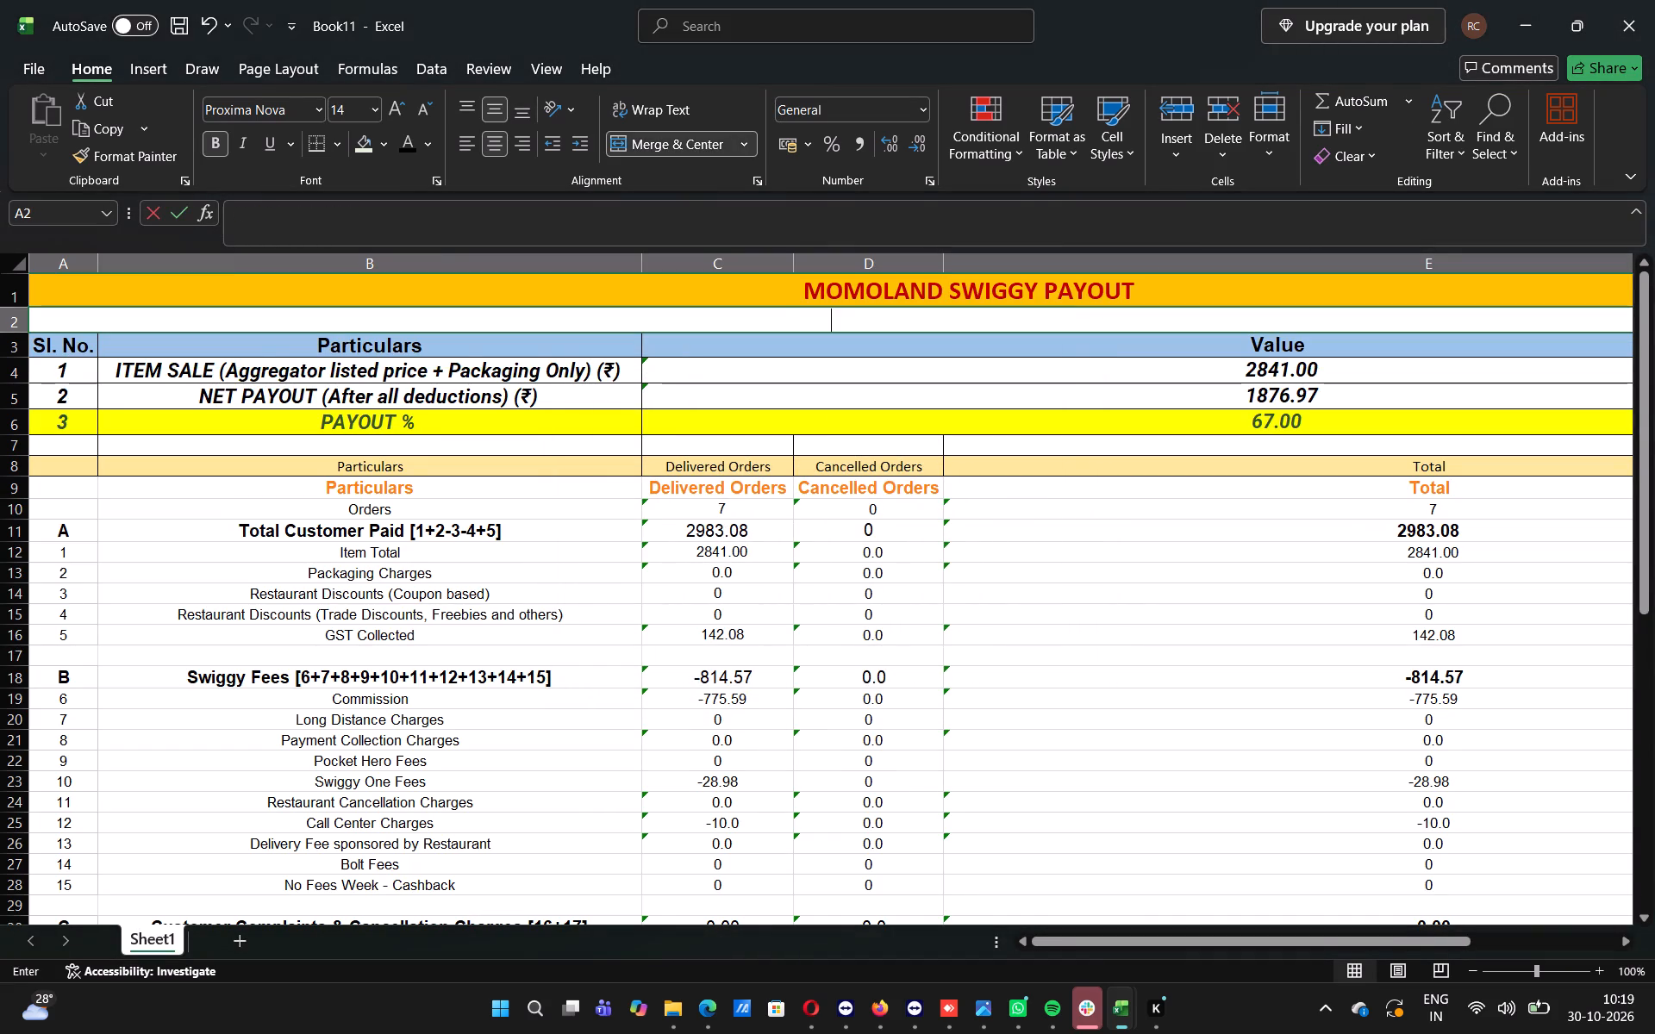
type("18 TO 24 OCTOBER")
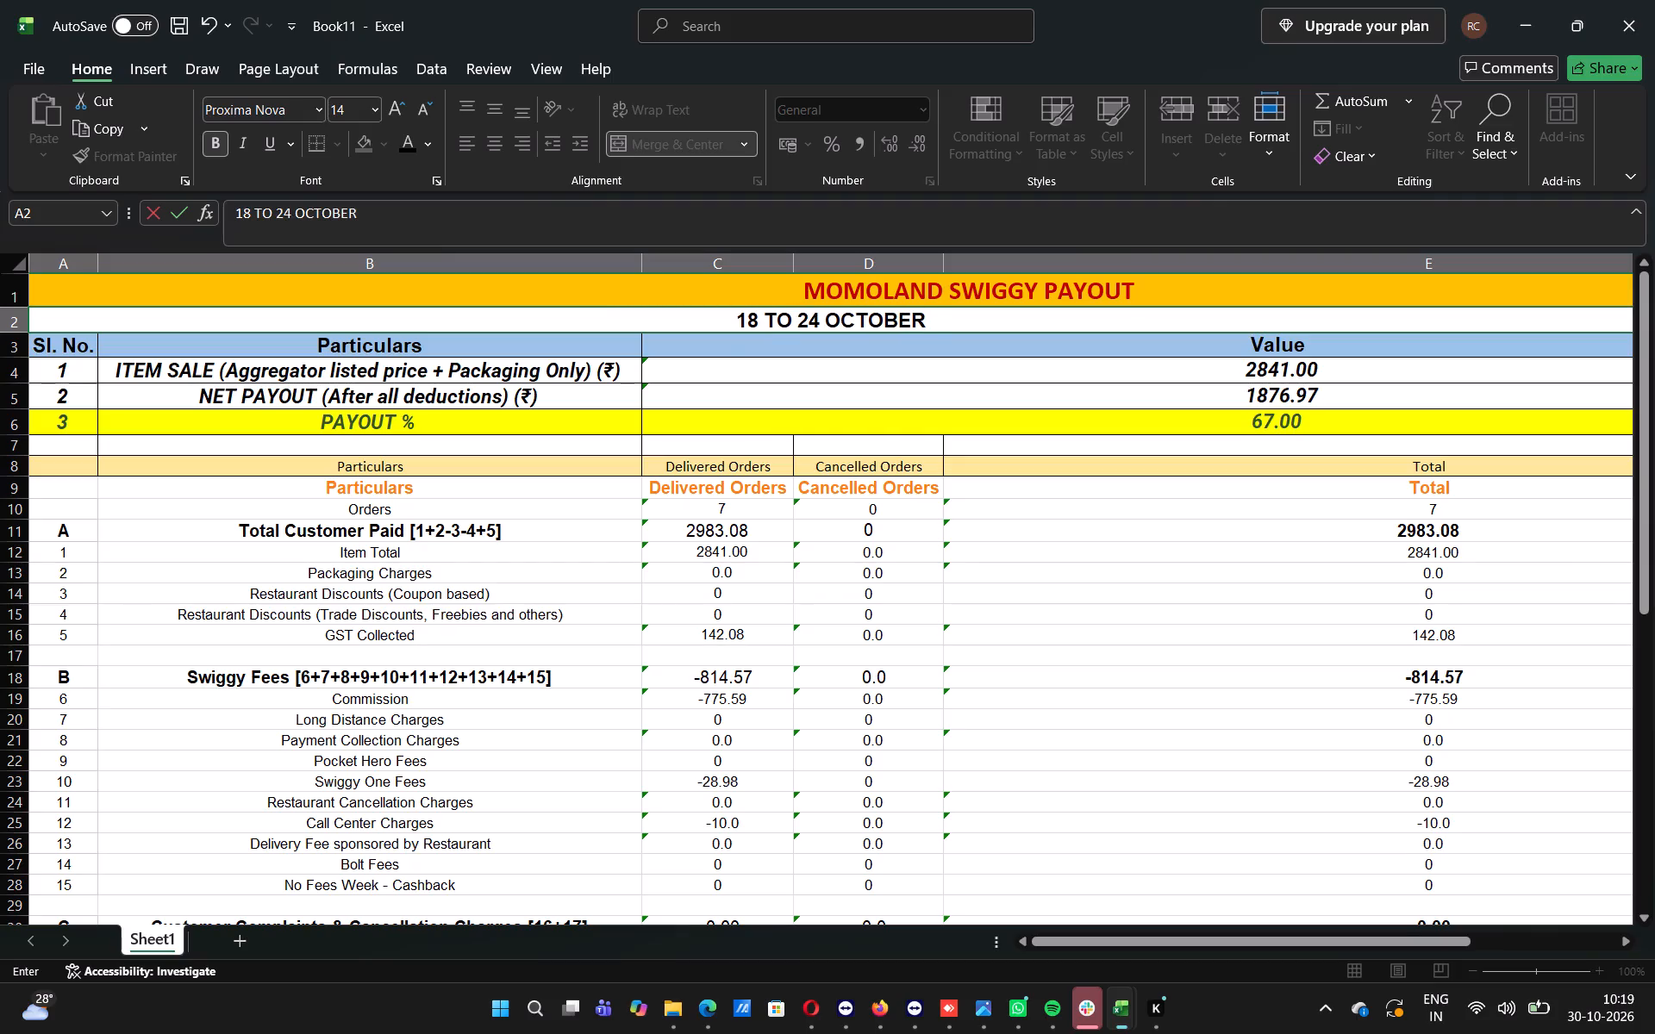
left_click(1329, 575)
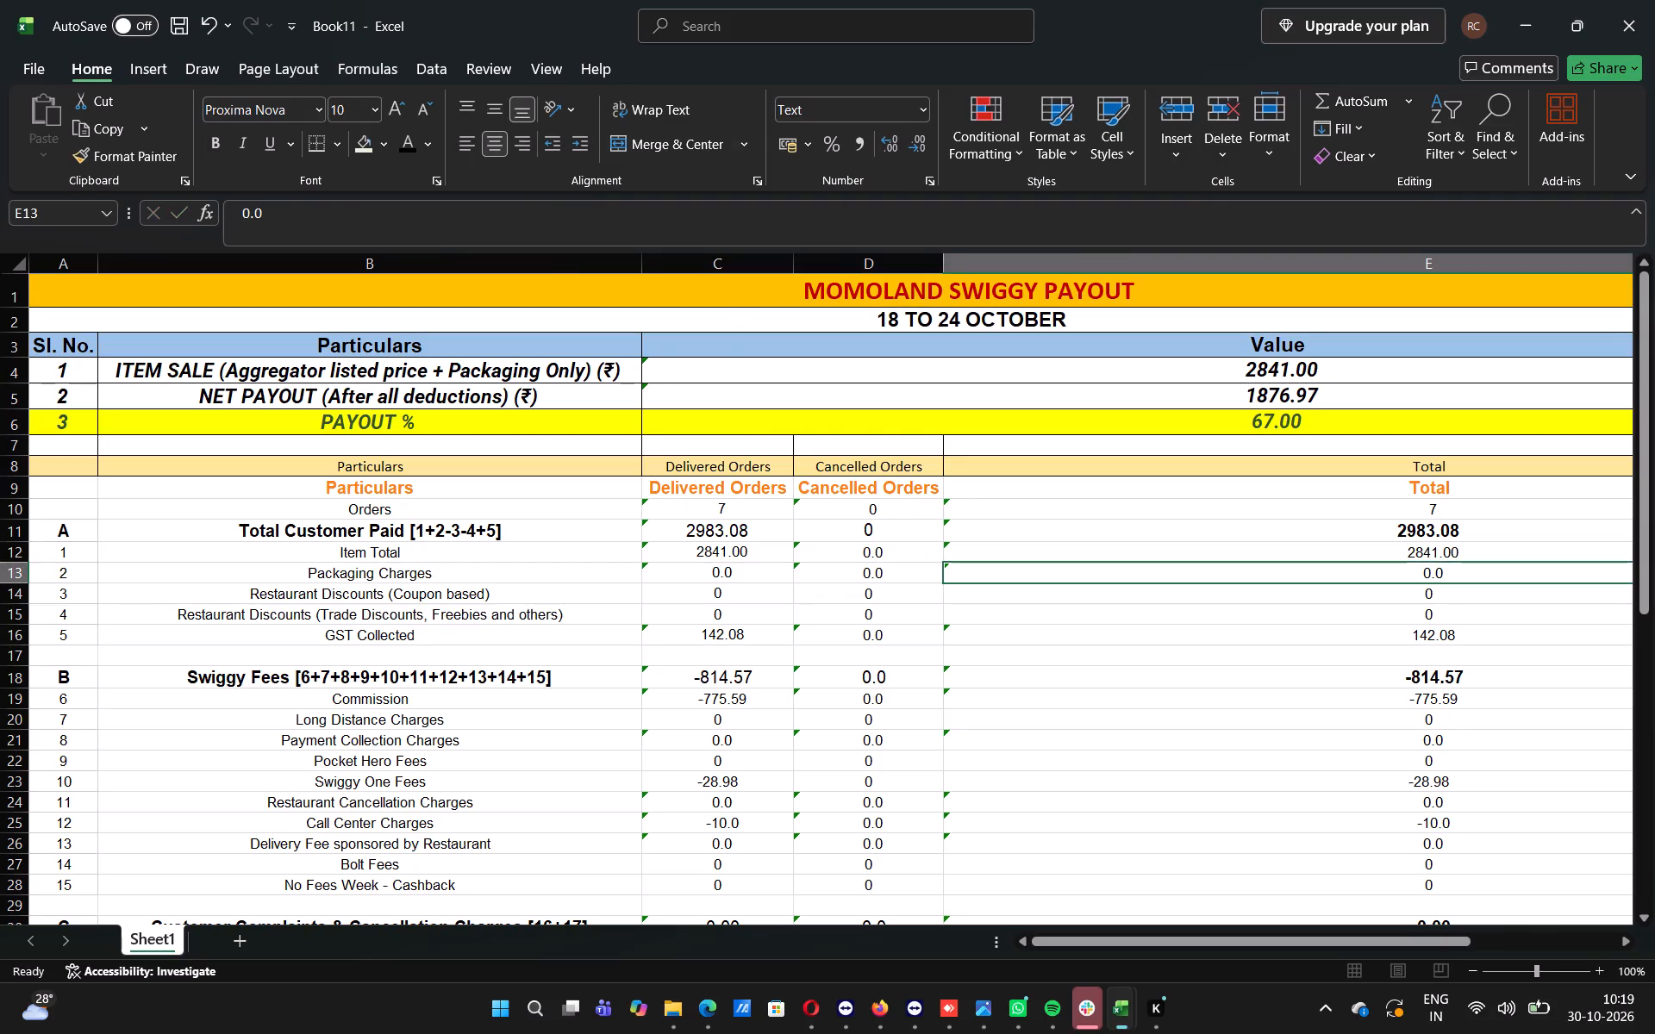
Save the workbook in the Documents folder as MOMOLAND SWIGGY PAYOUT FOR 18 TO 24 OCT.
left_click(16, 64)
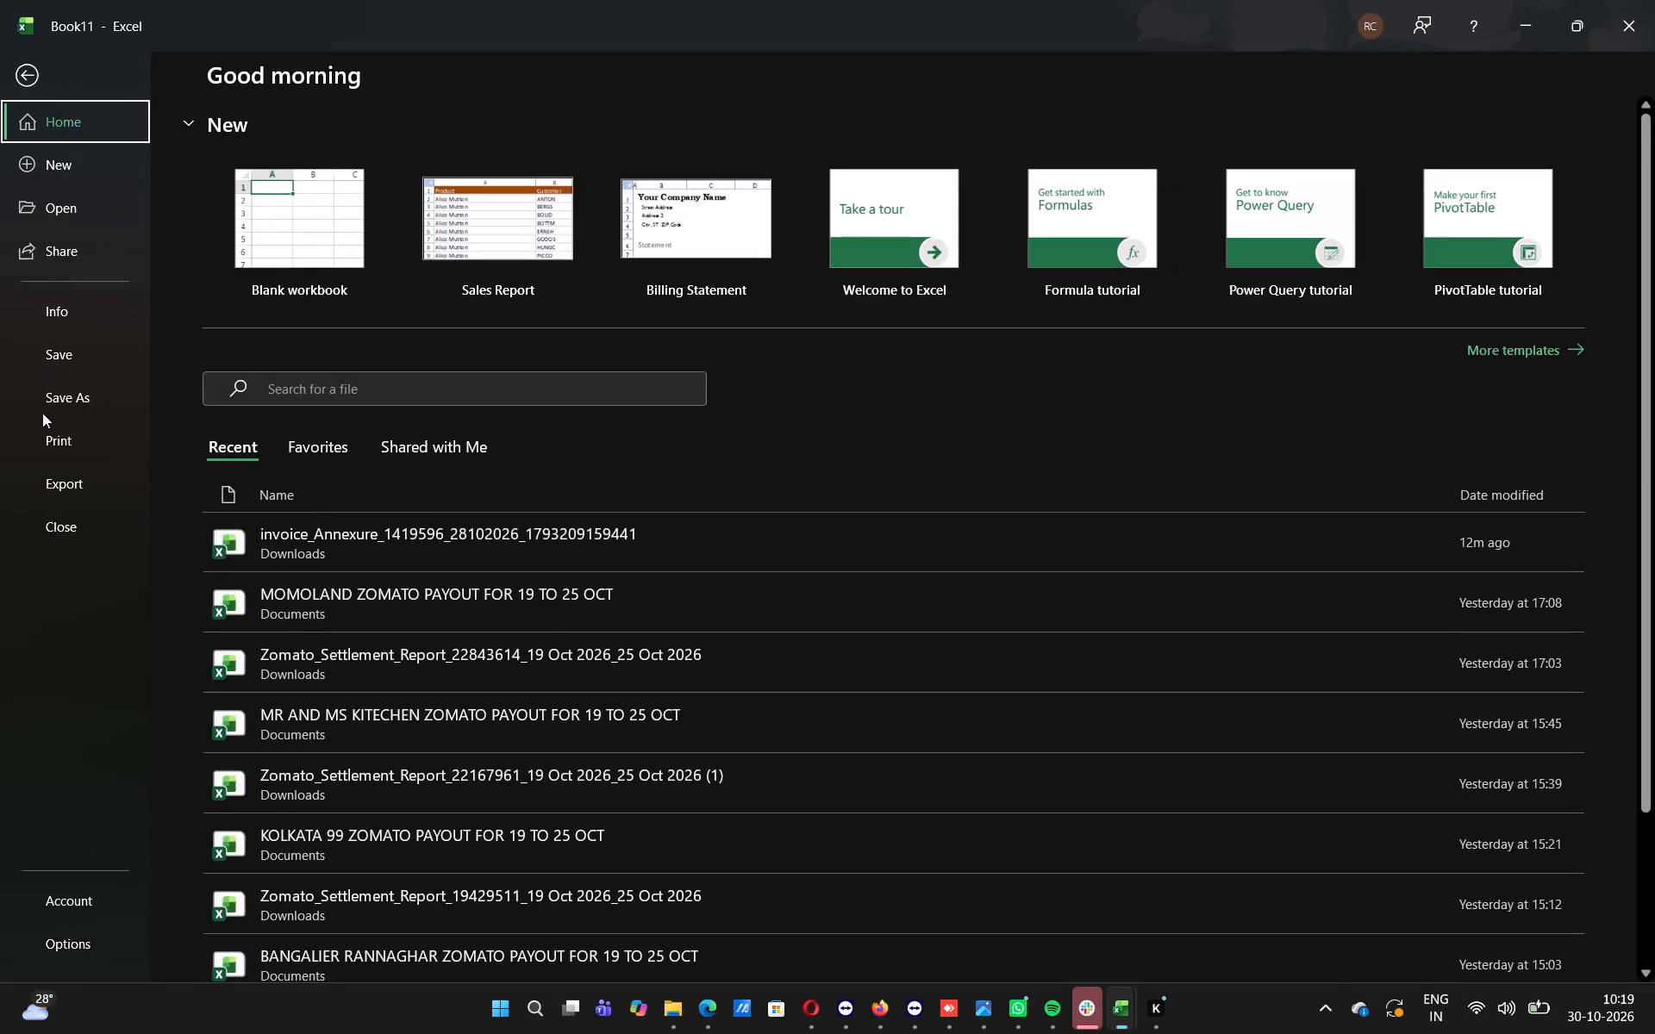
left_click(76, 394)
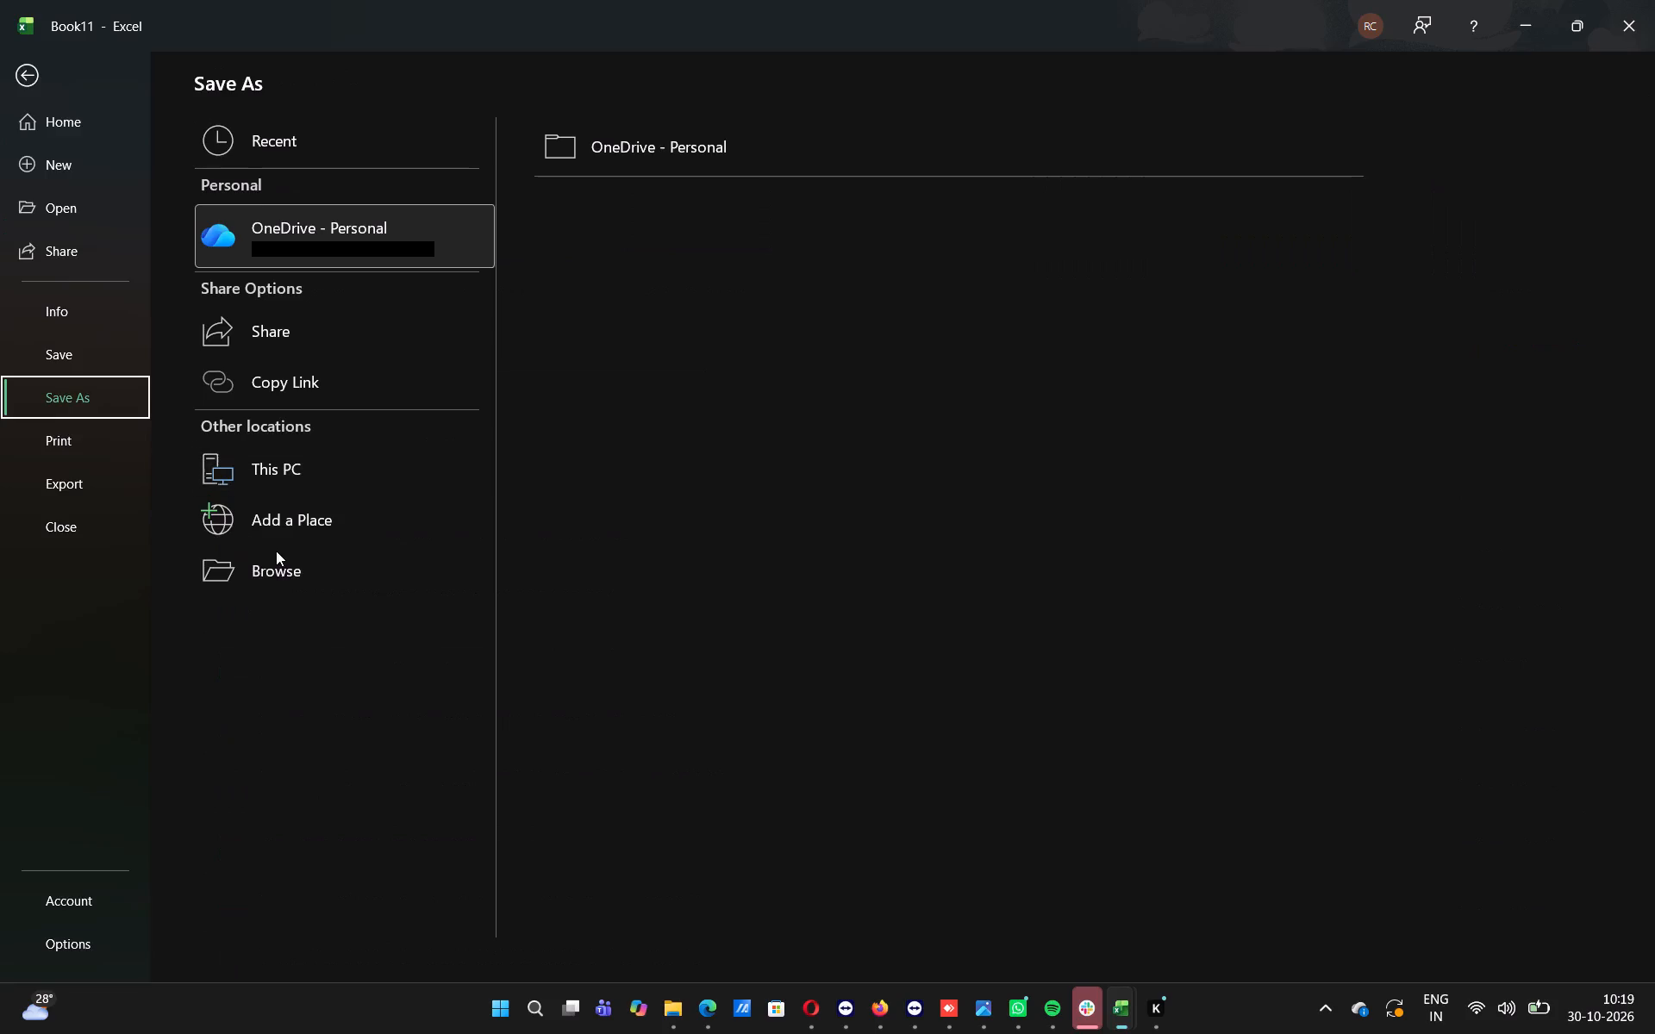
left_click(280, 574)
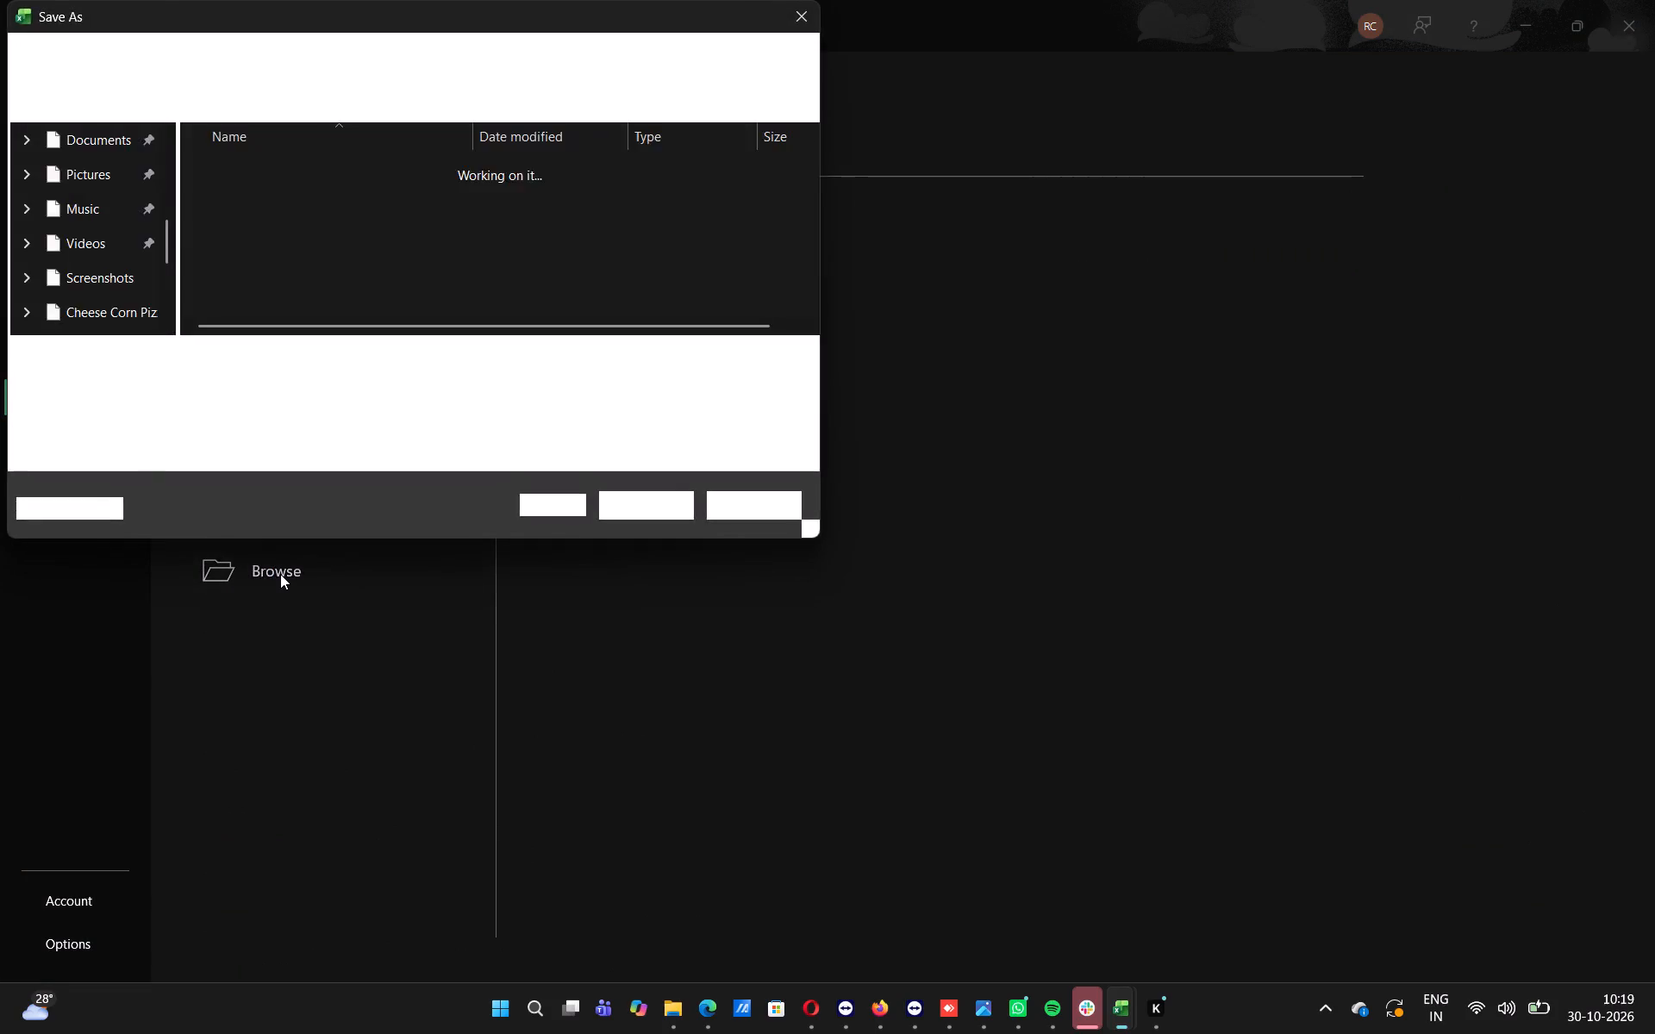
key("BackSpace")
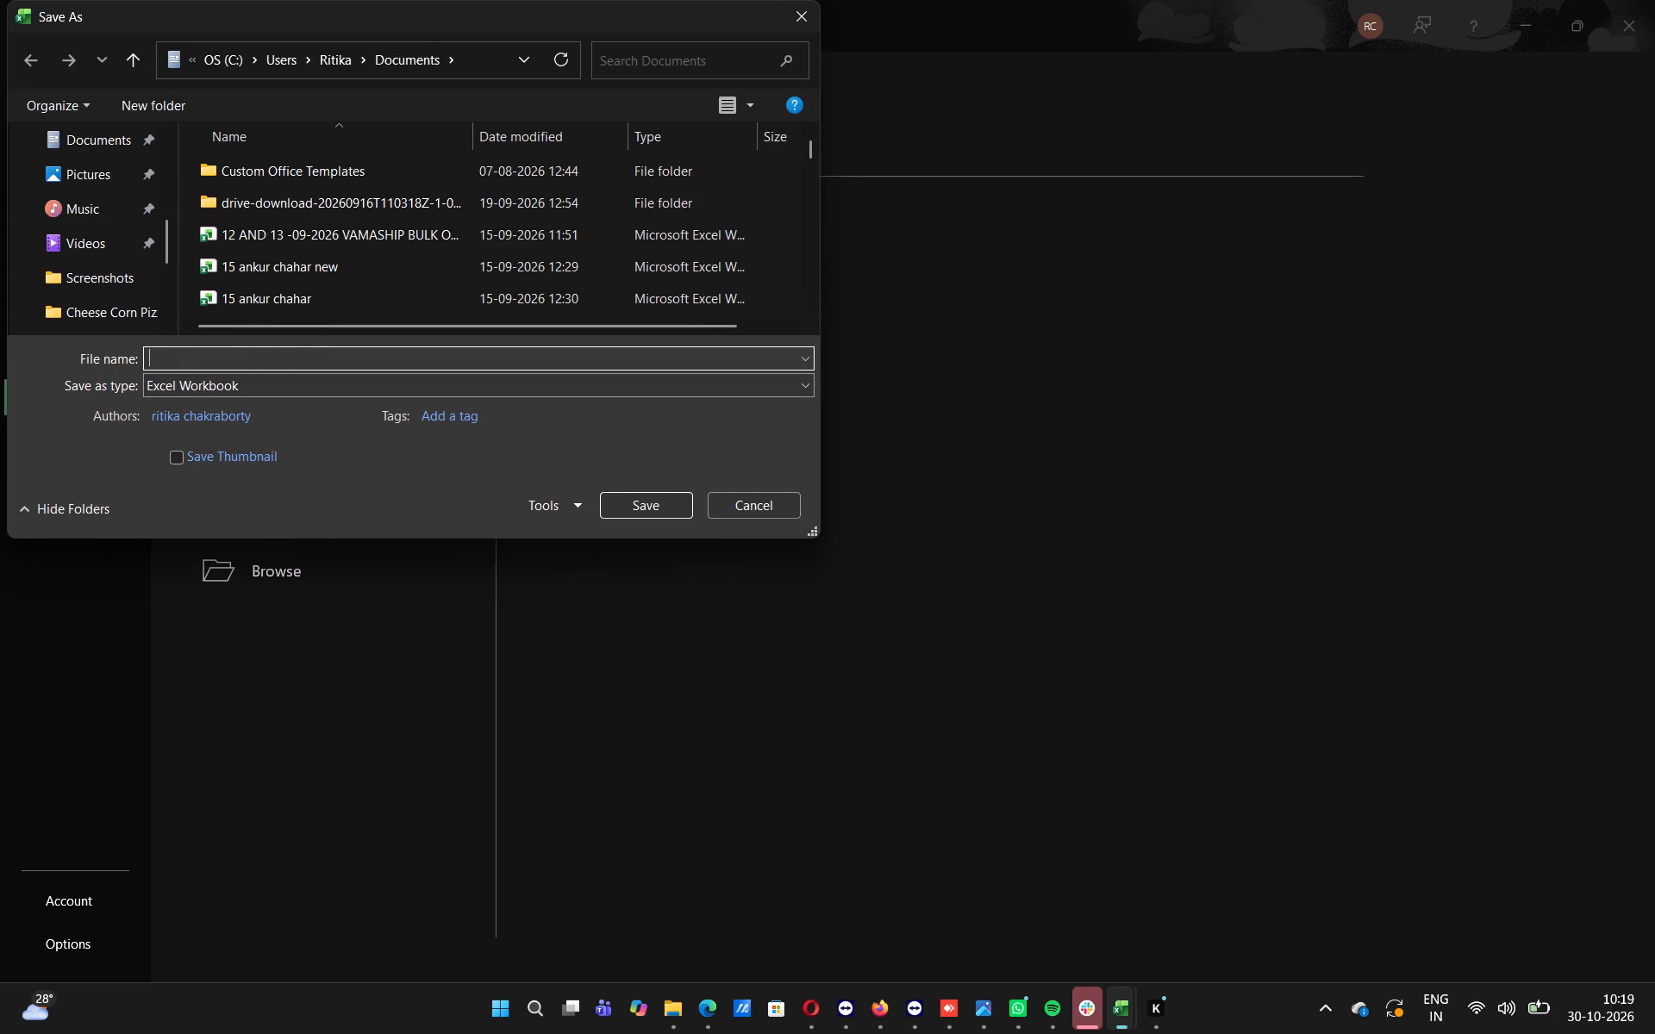
type("MOMOL")
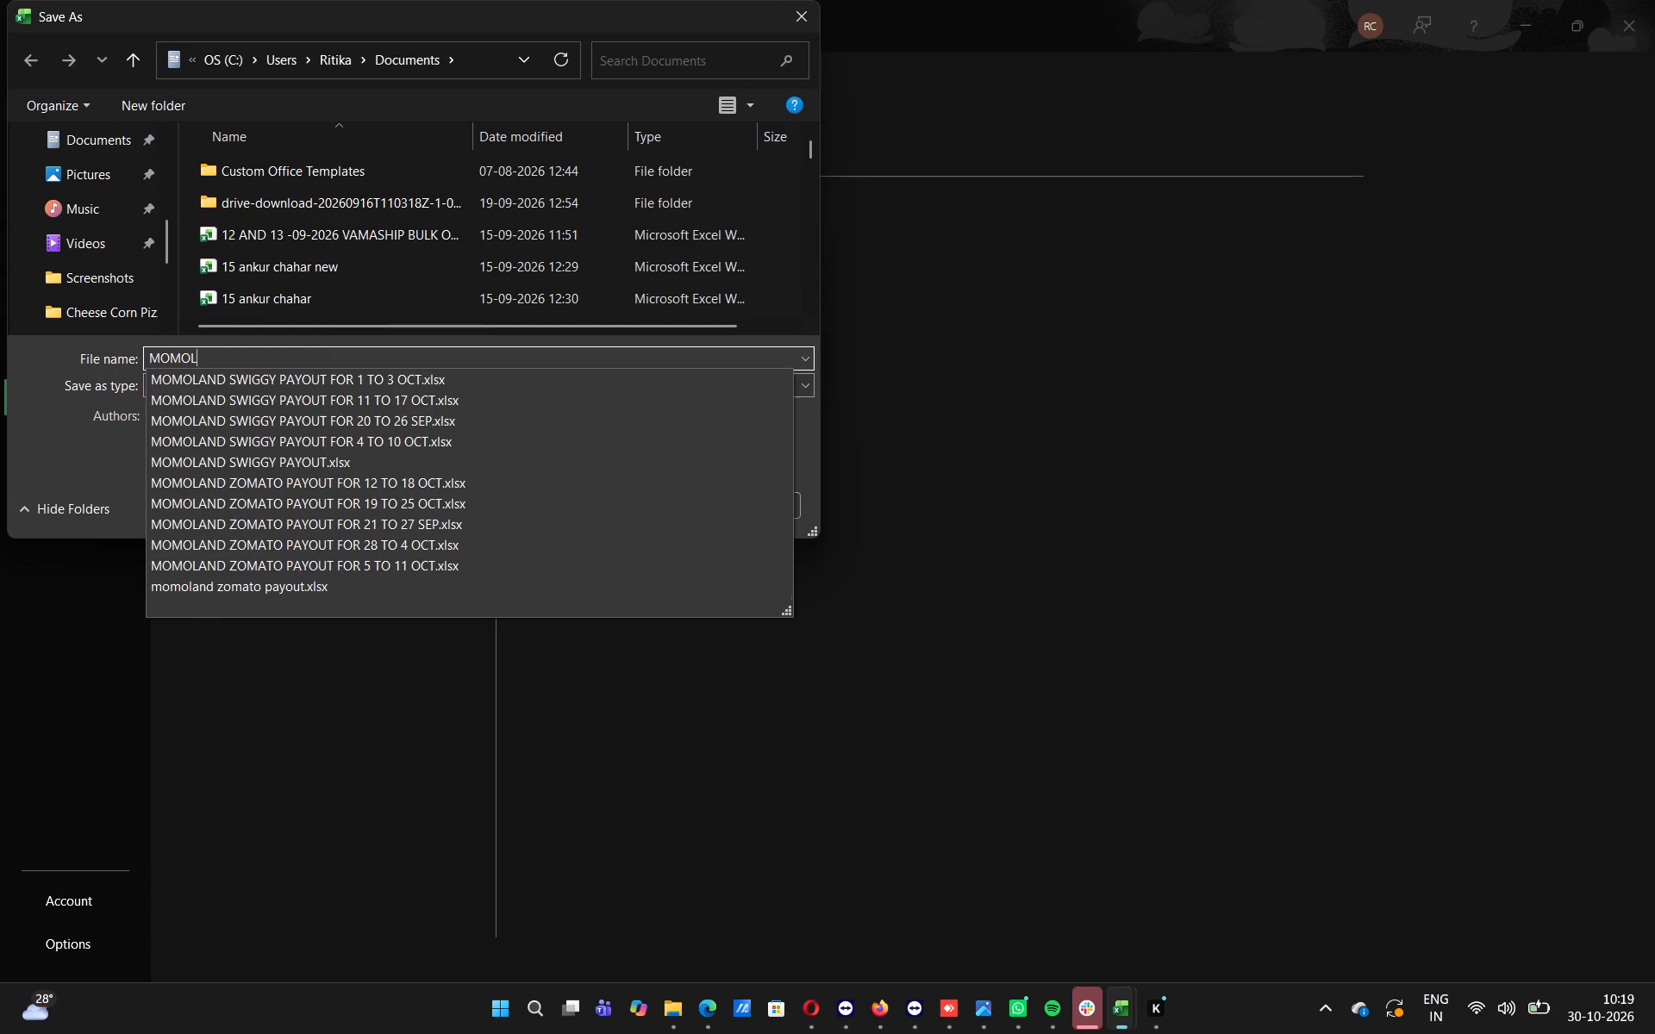
type("AND SWIGGY PAYOUT FOR 18 TO 23")
key("BackSpace")
type("4 OCT")
left_click(646, 497)
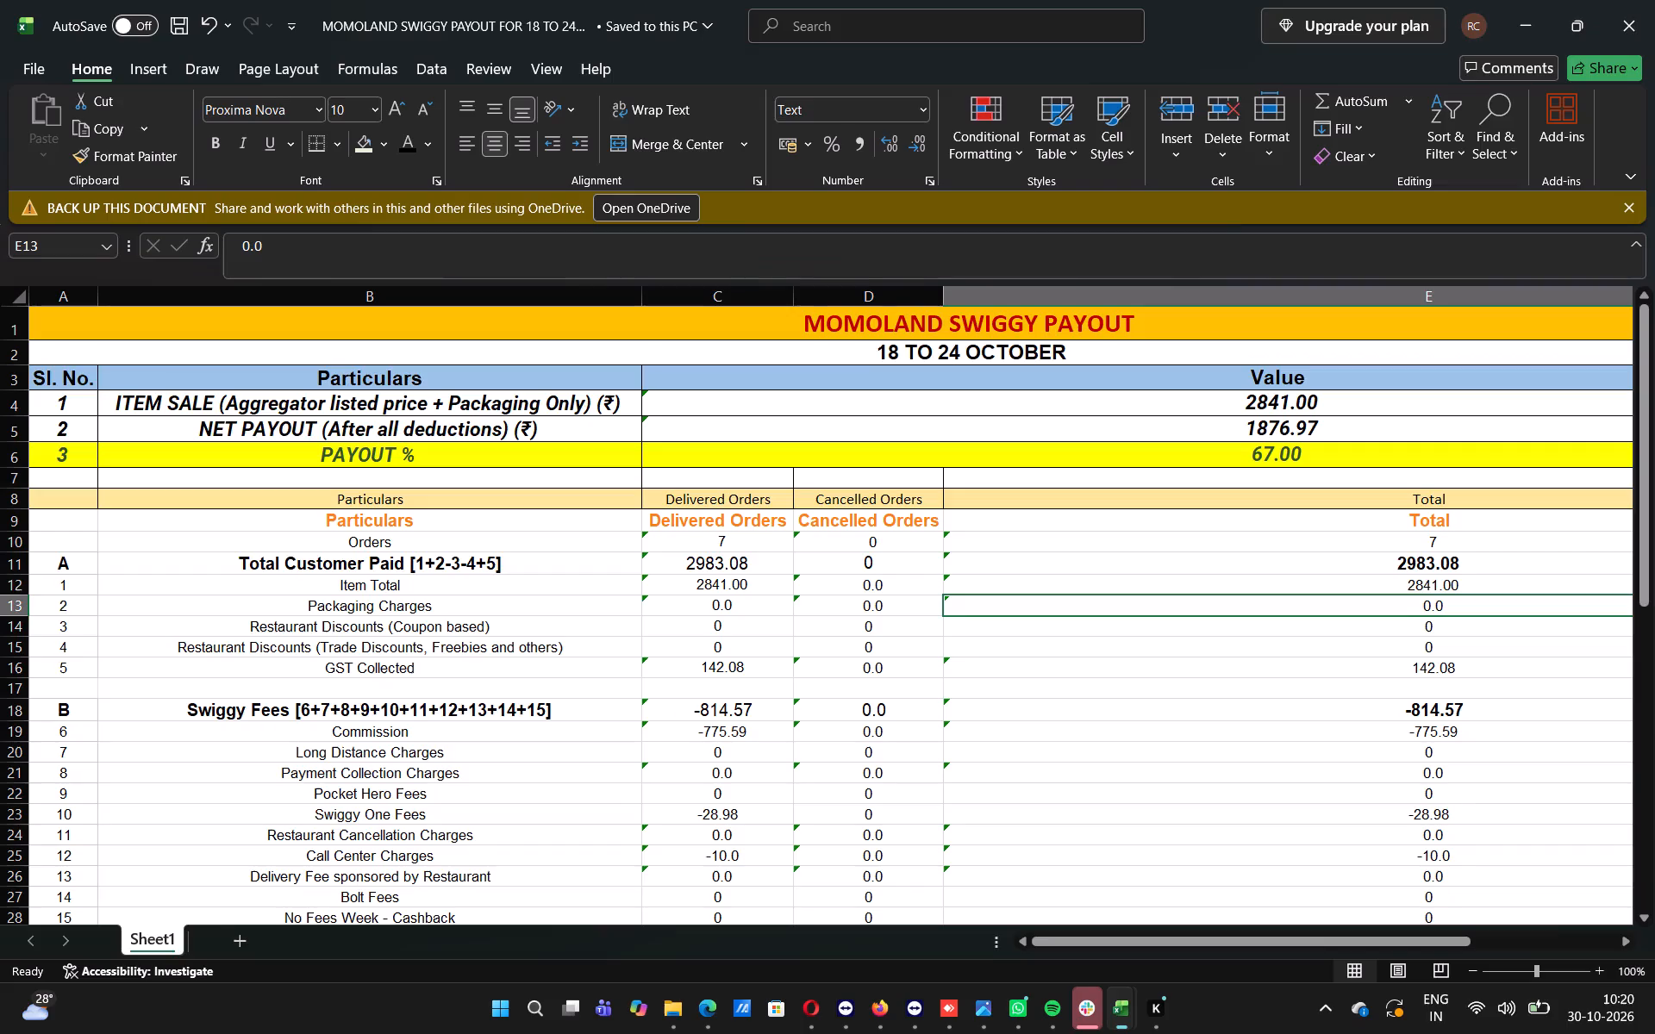
Minimize the saved Momoland payout report and the invoice annexure workbook.
left_click(1519, 3)
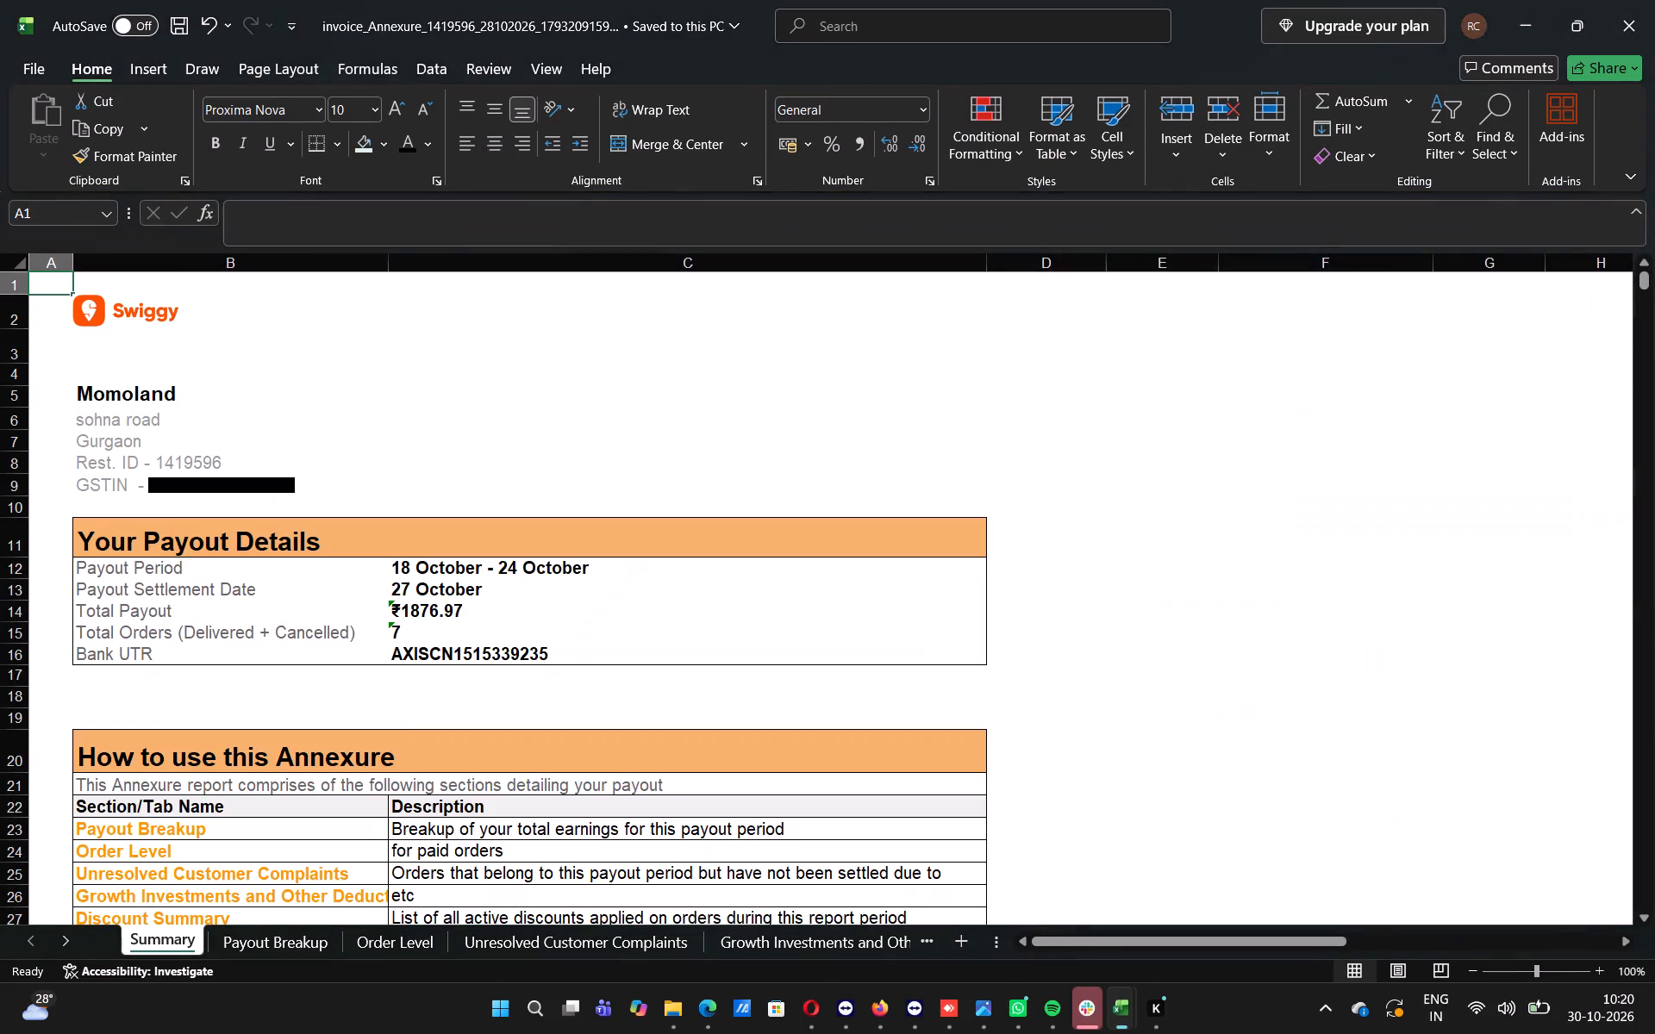
left_click(1519, 20)
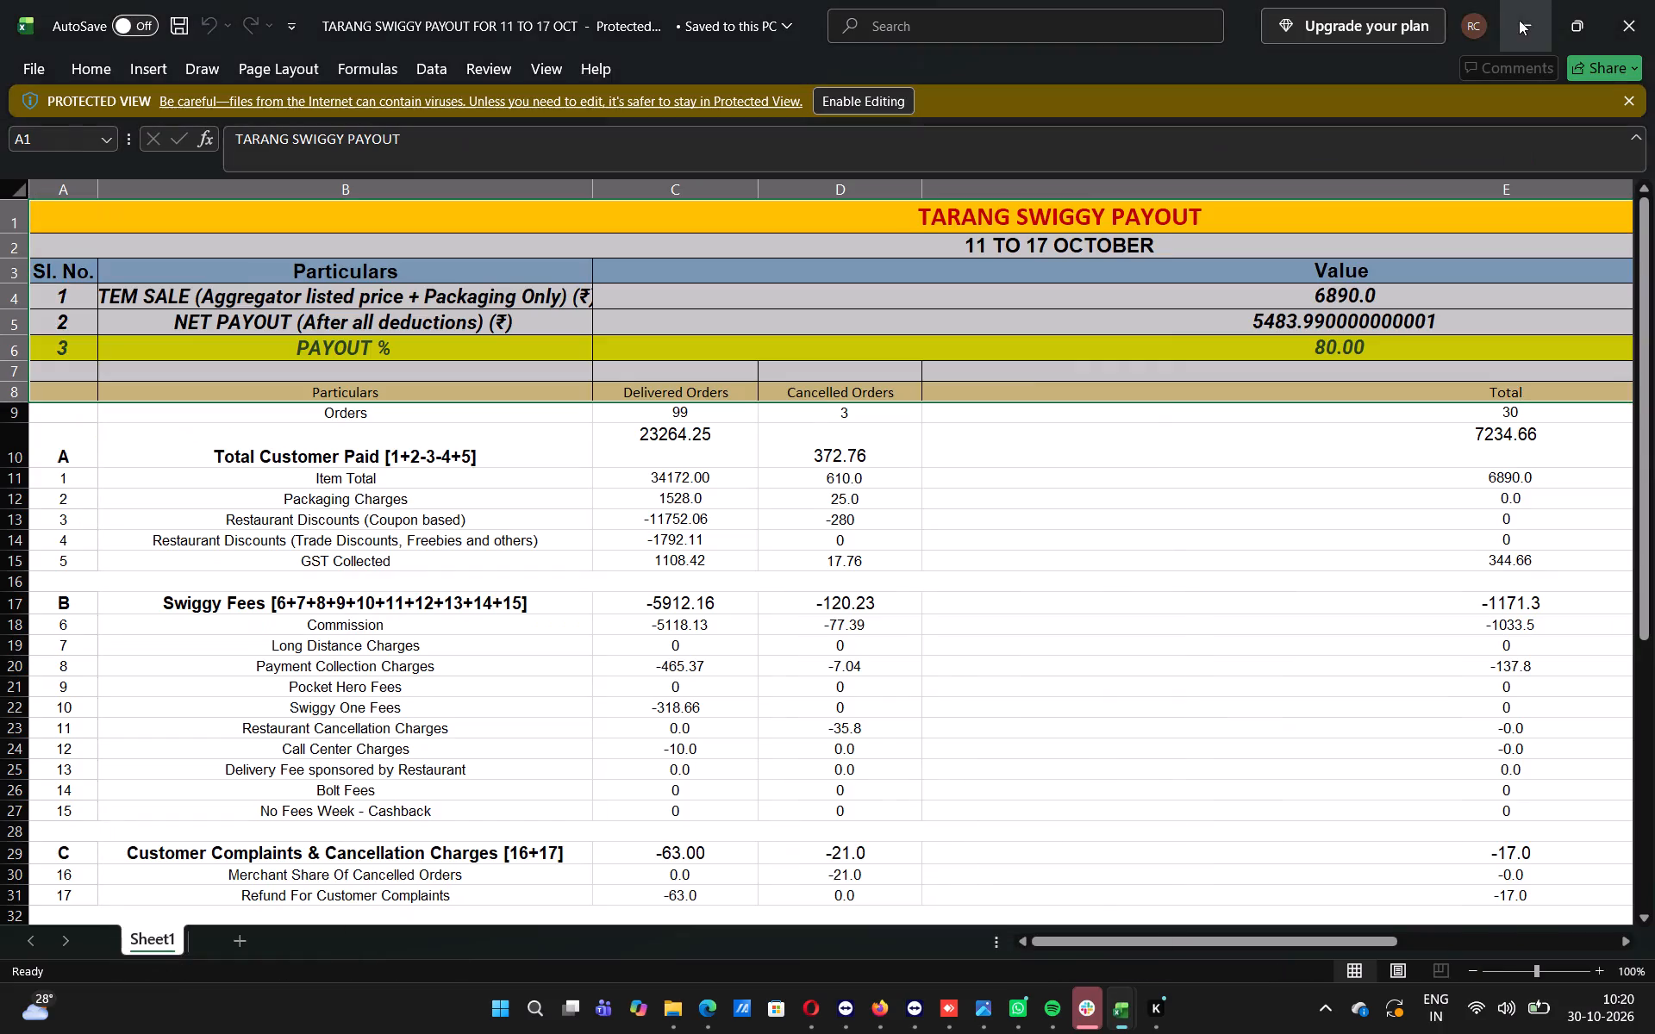
Switch to File Explorer and share the recent workbook MOMOLAND SWIGGY PAYOUT FOR 18 TO 24 OCT through the Windows share options.
left_click(1521, 32)
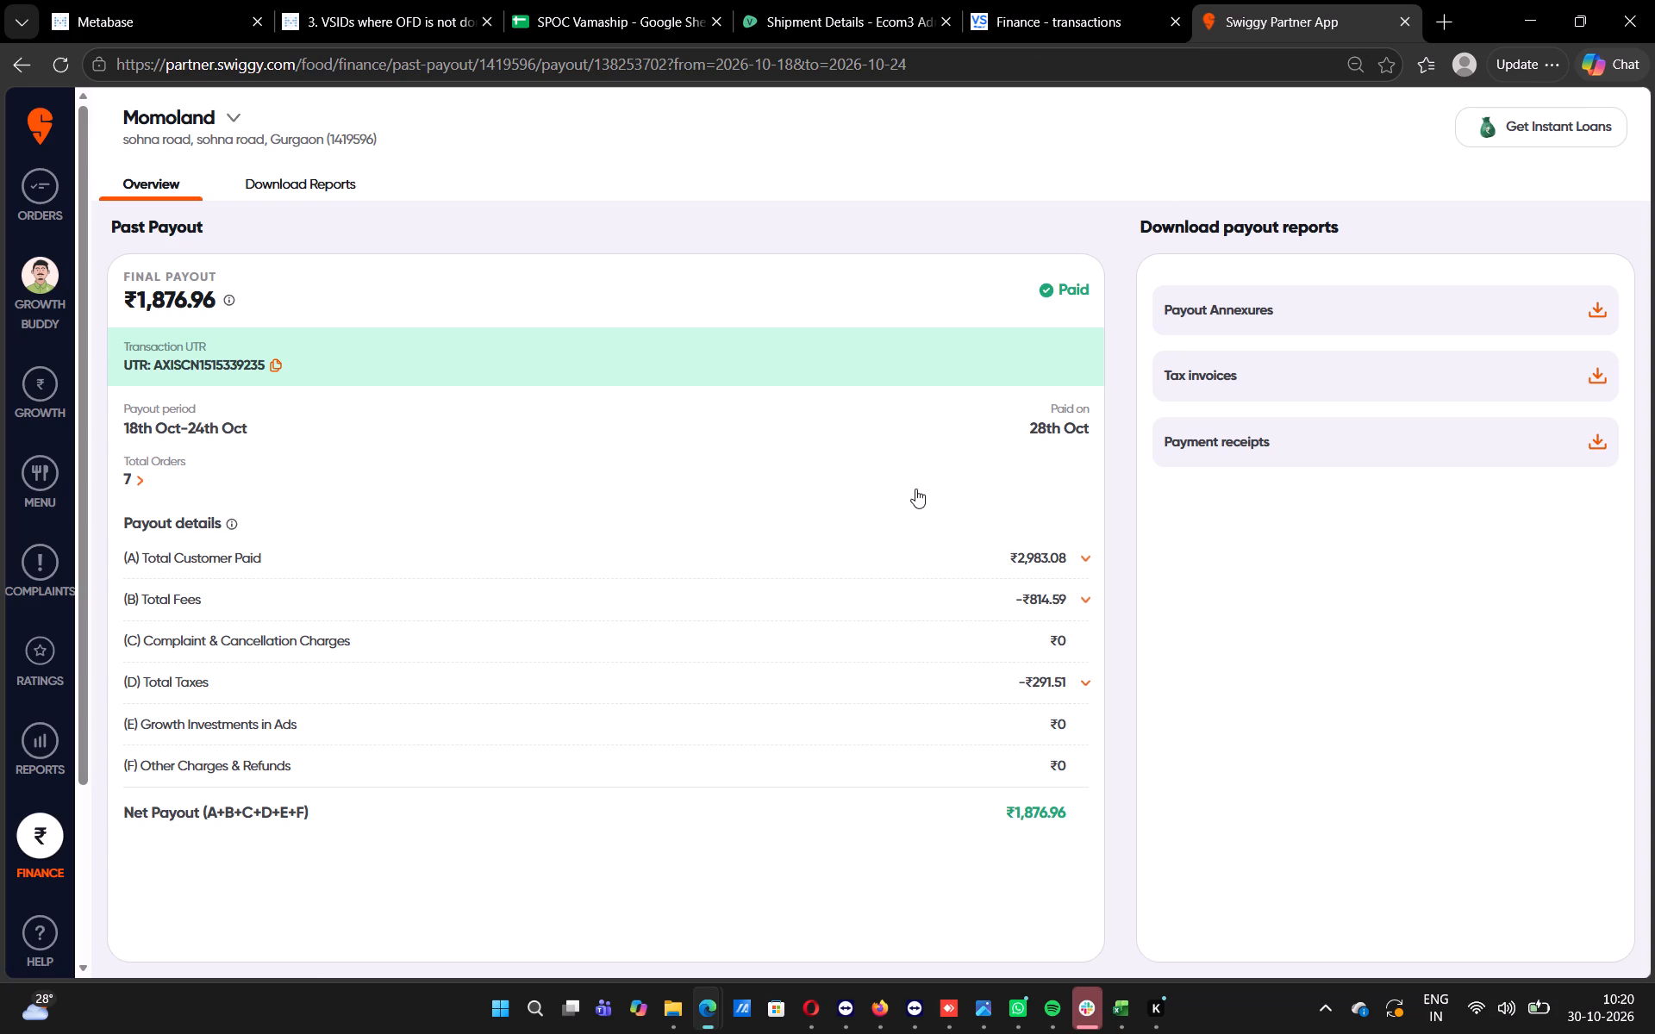
left_click(533, 1023)
left_click(604, 315)
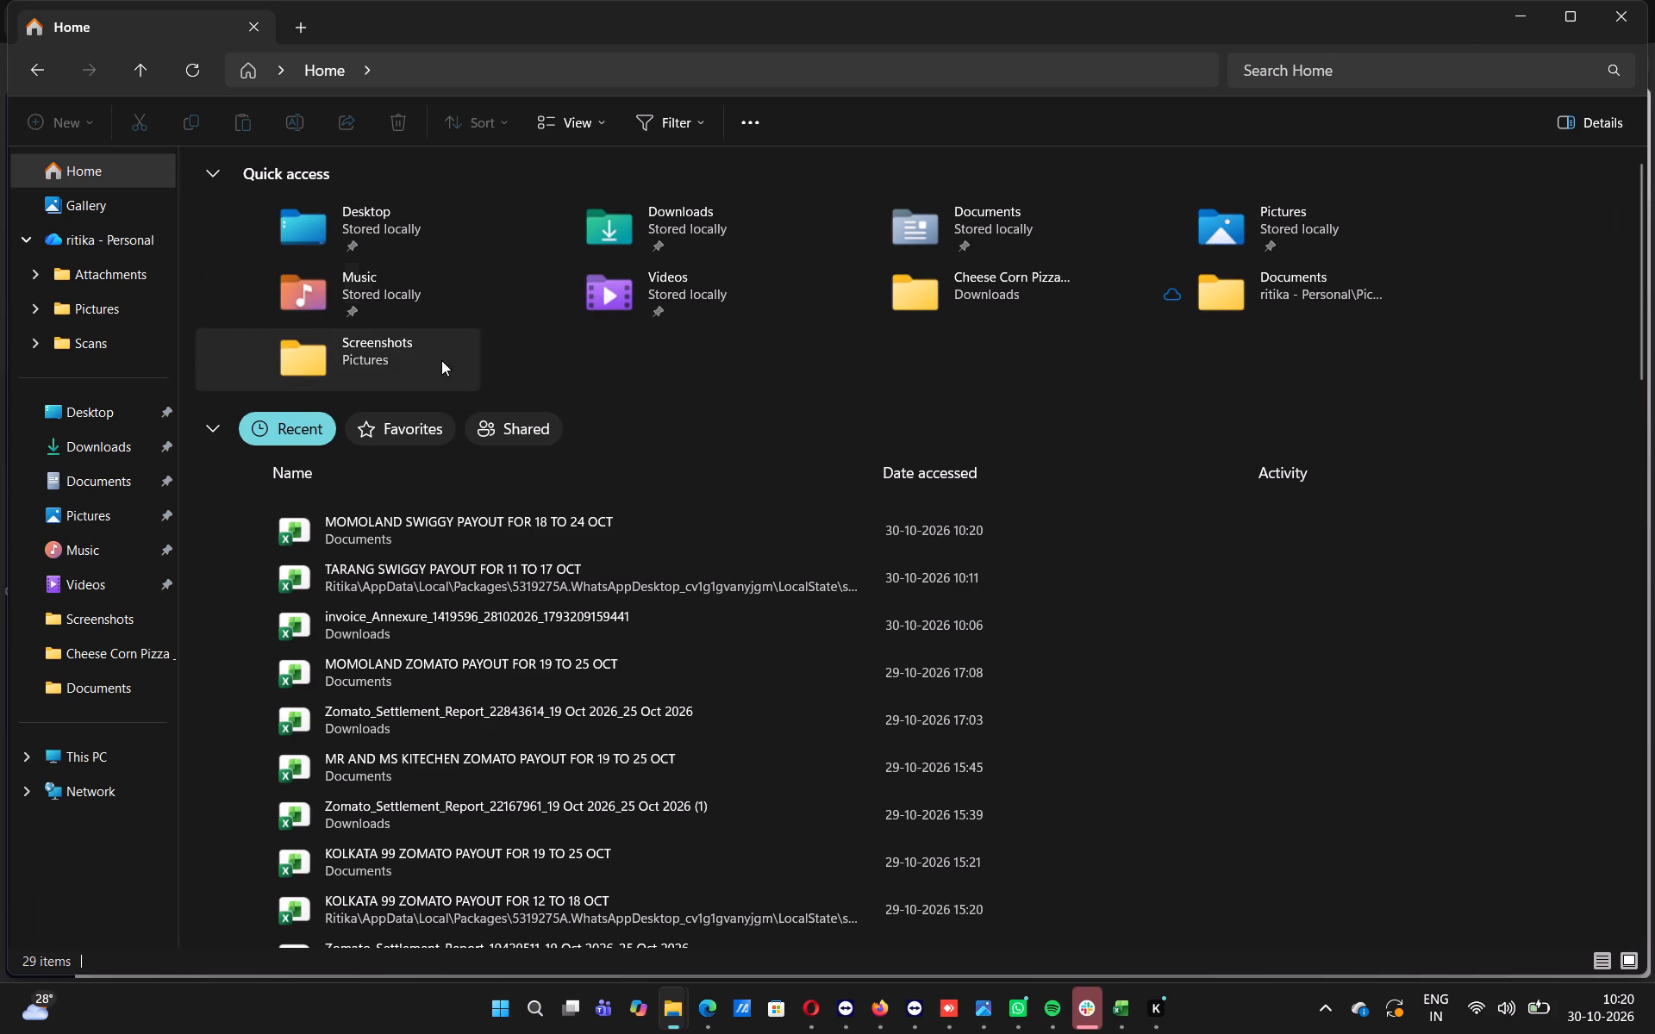
right_click(483, 508)
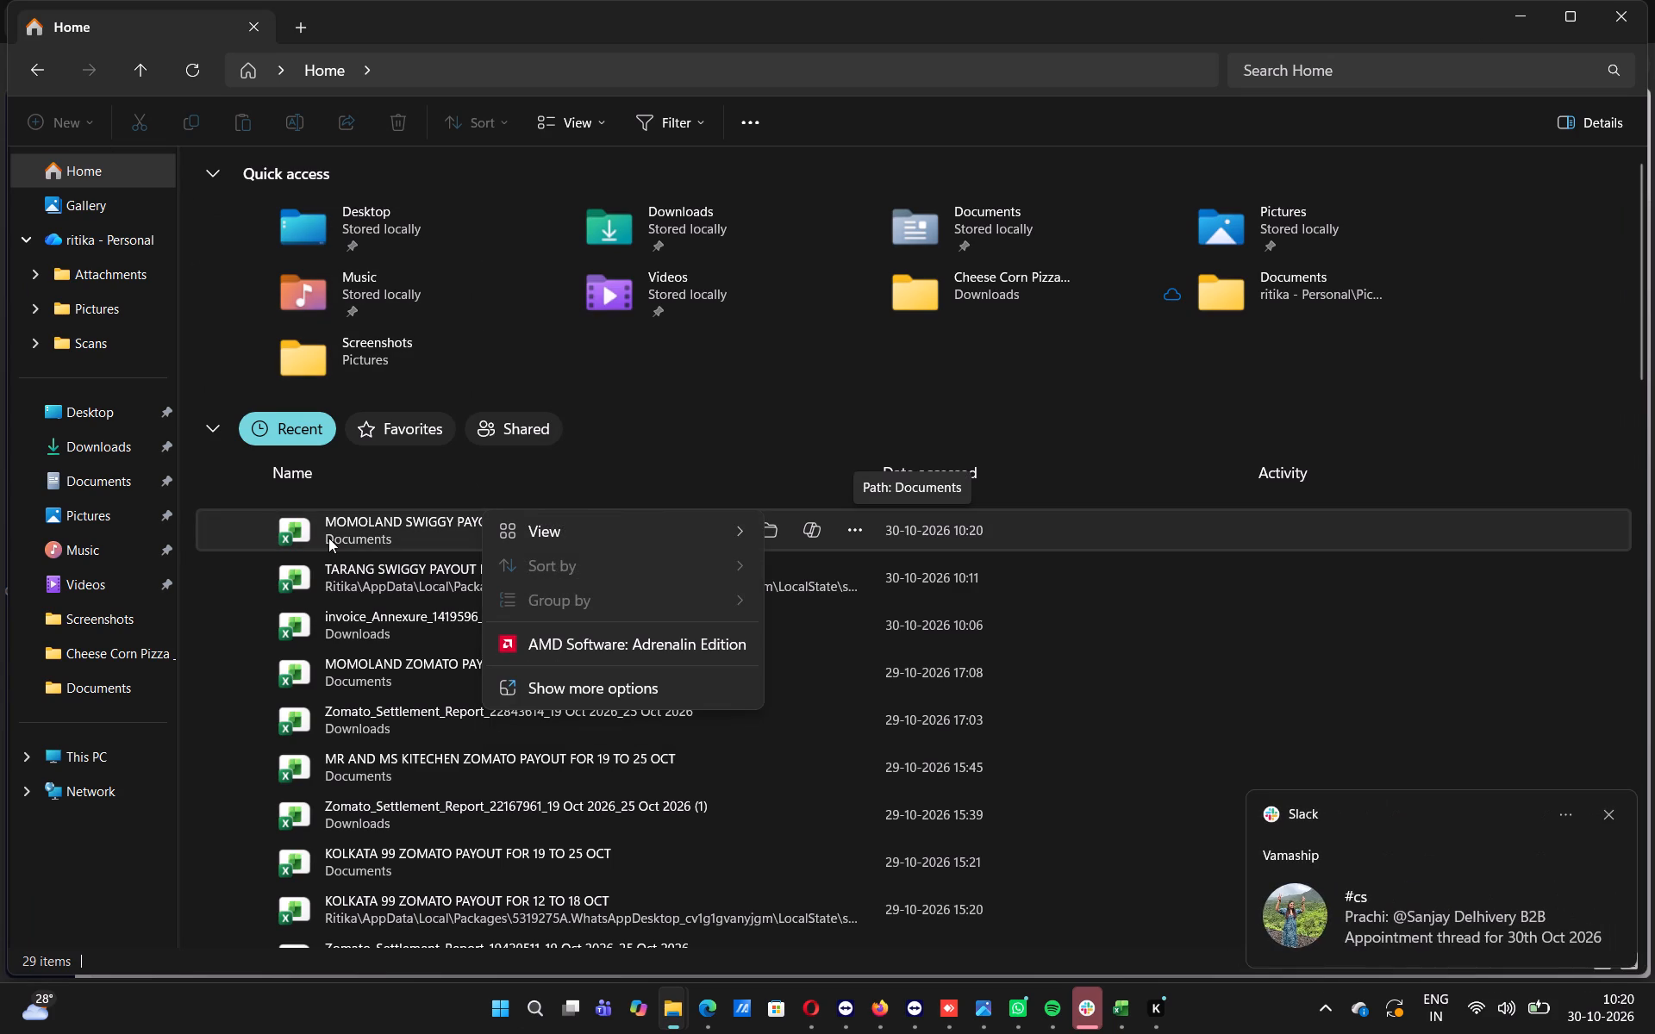
left_click(623, 474)
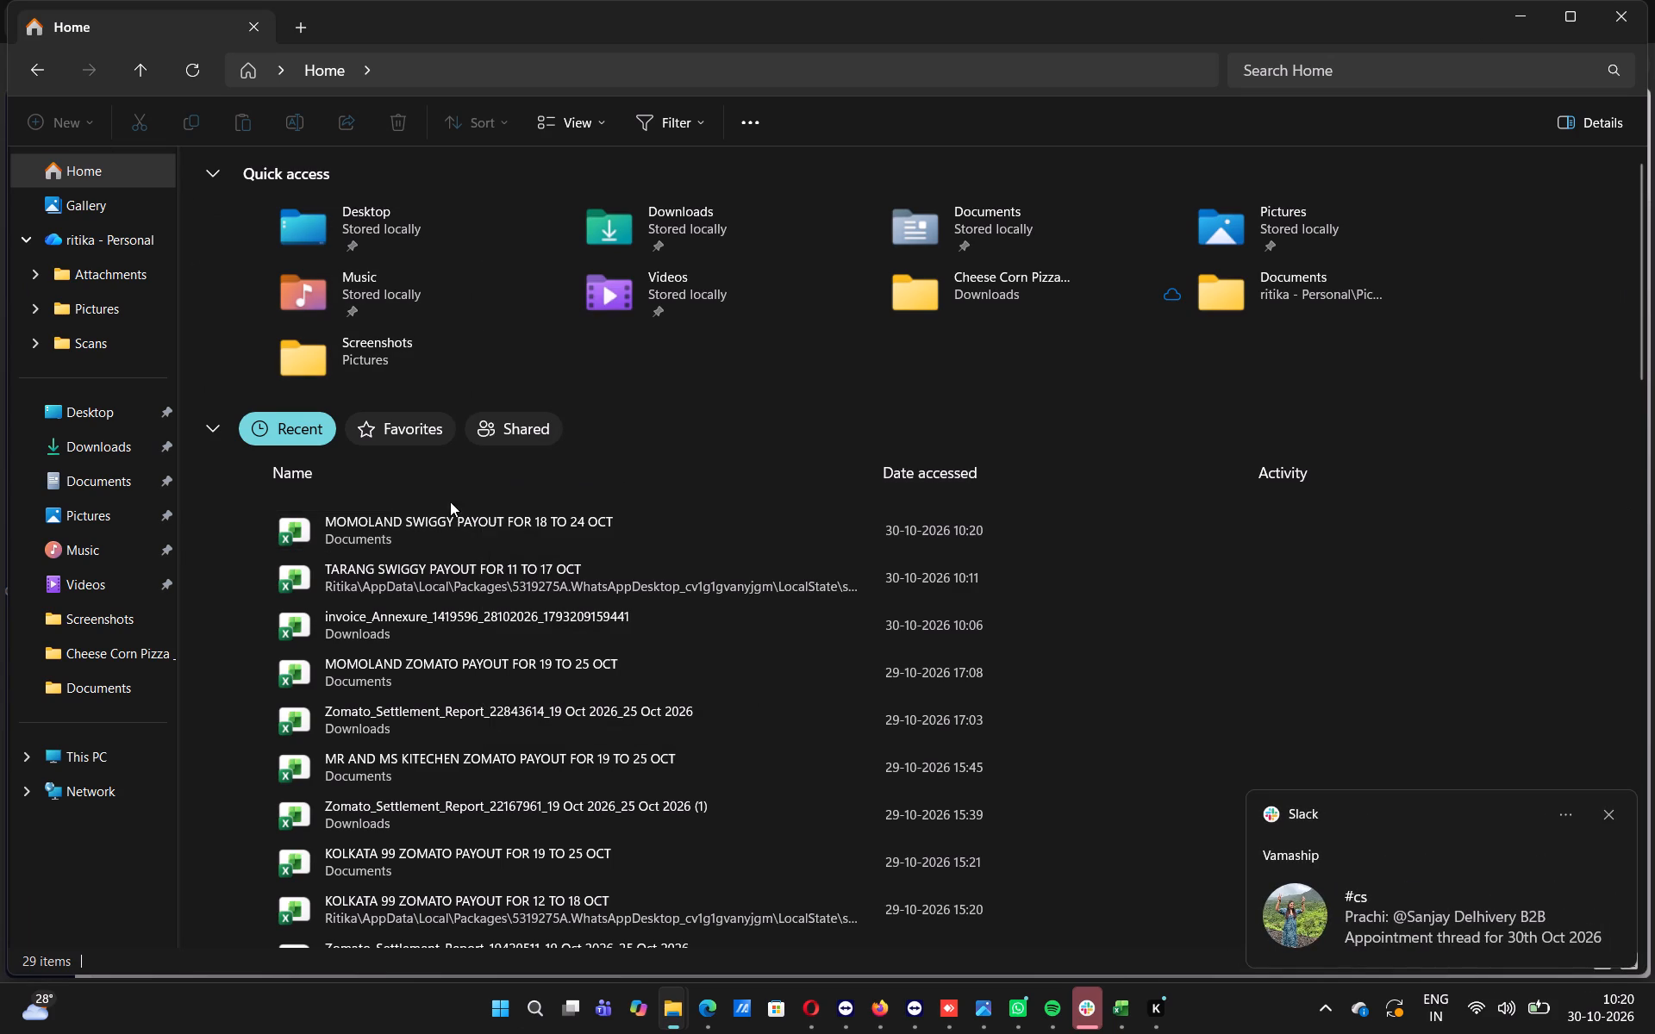
right_click(471, 523)
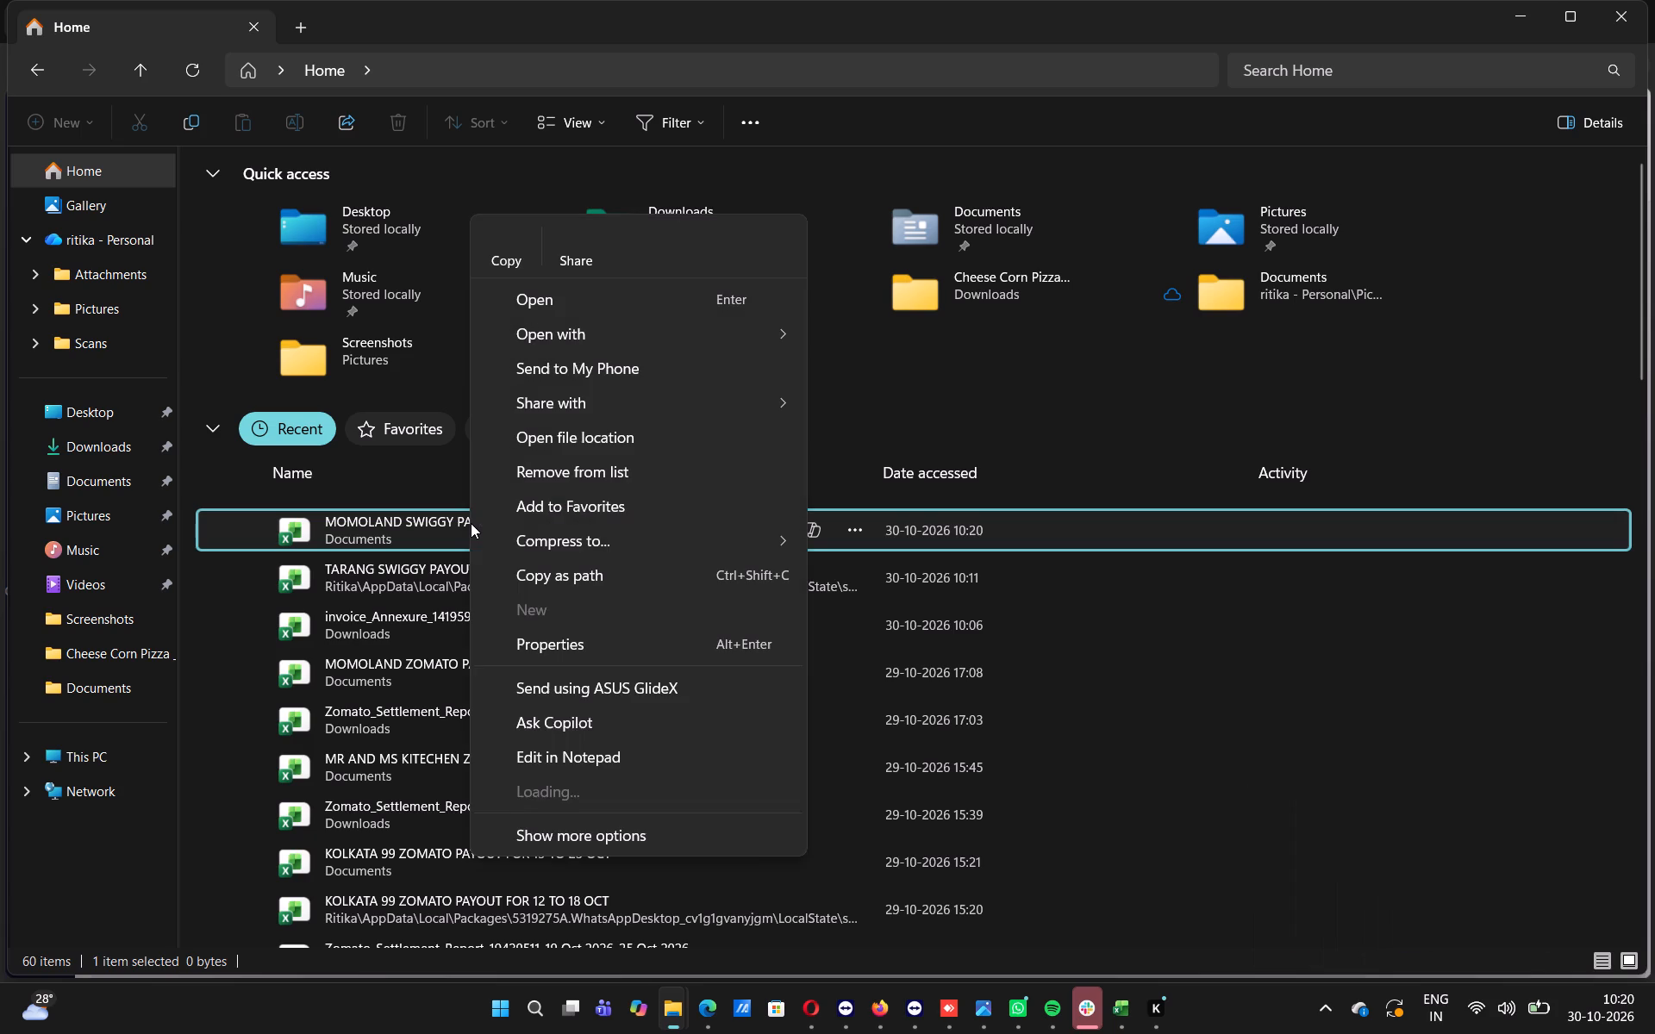
left_click(568, 237)
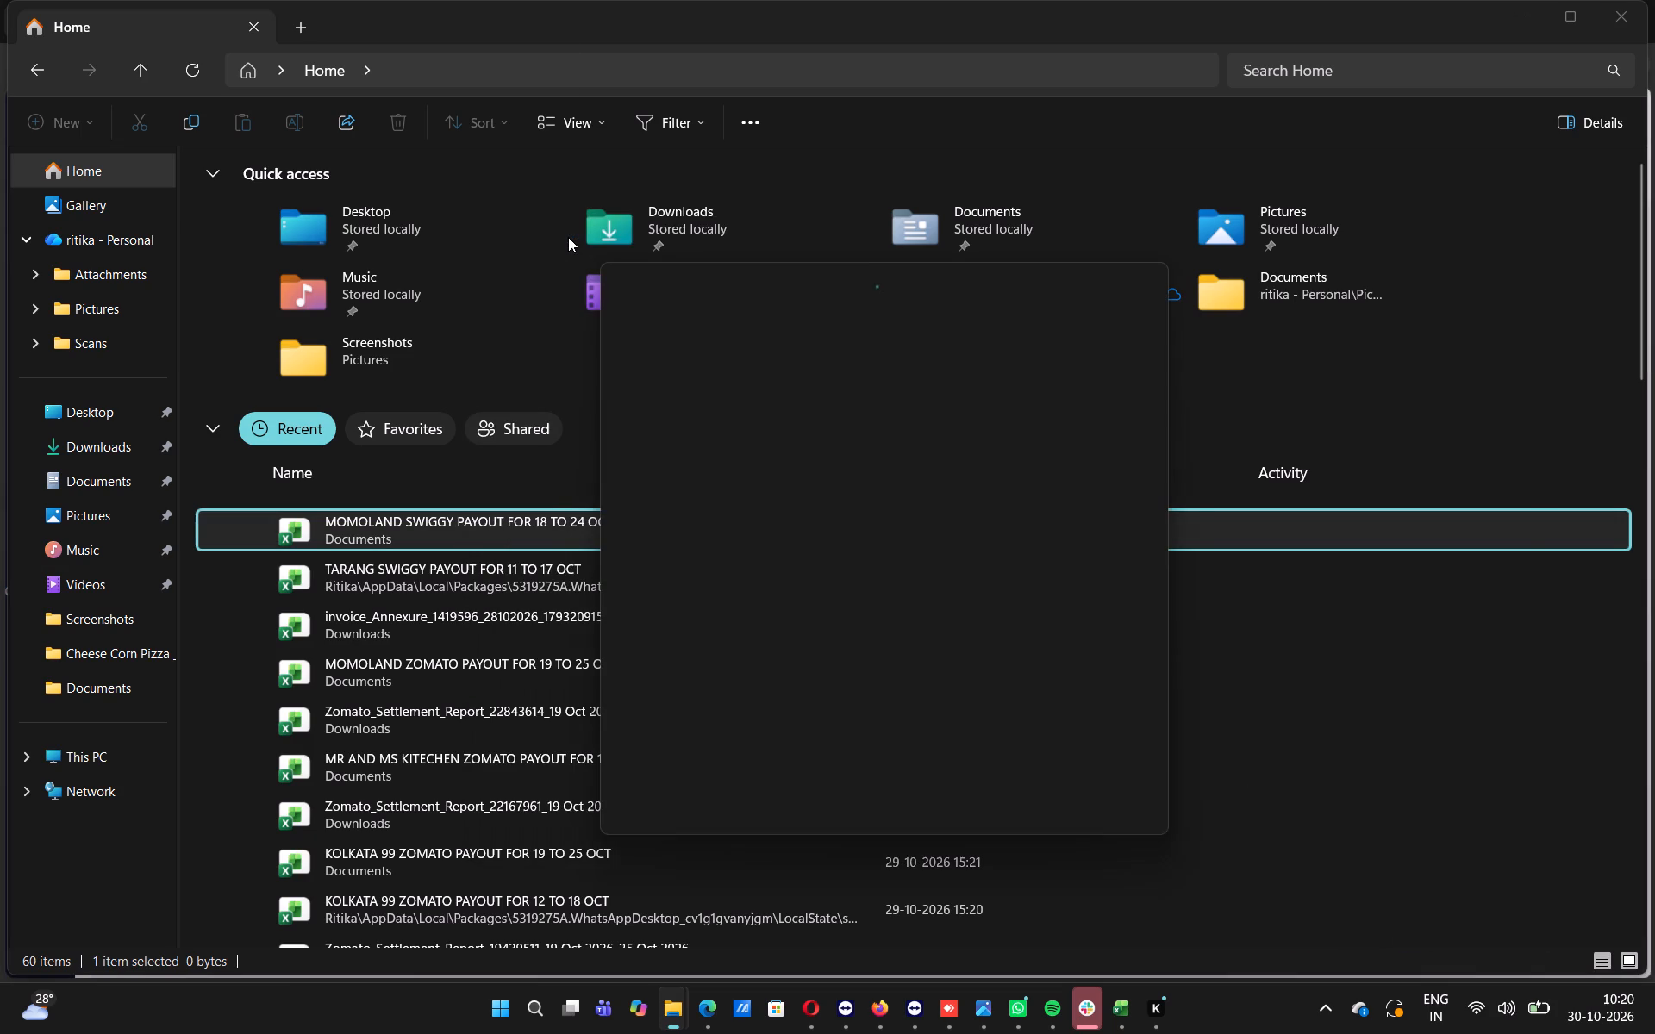
left_click(779, 626)
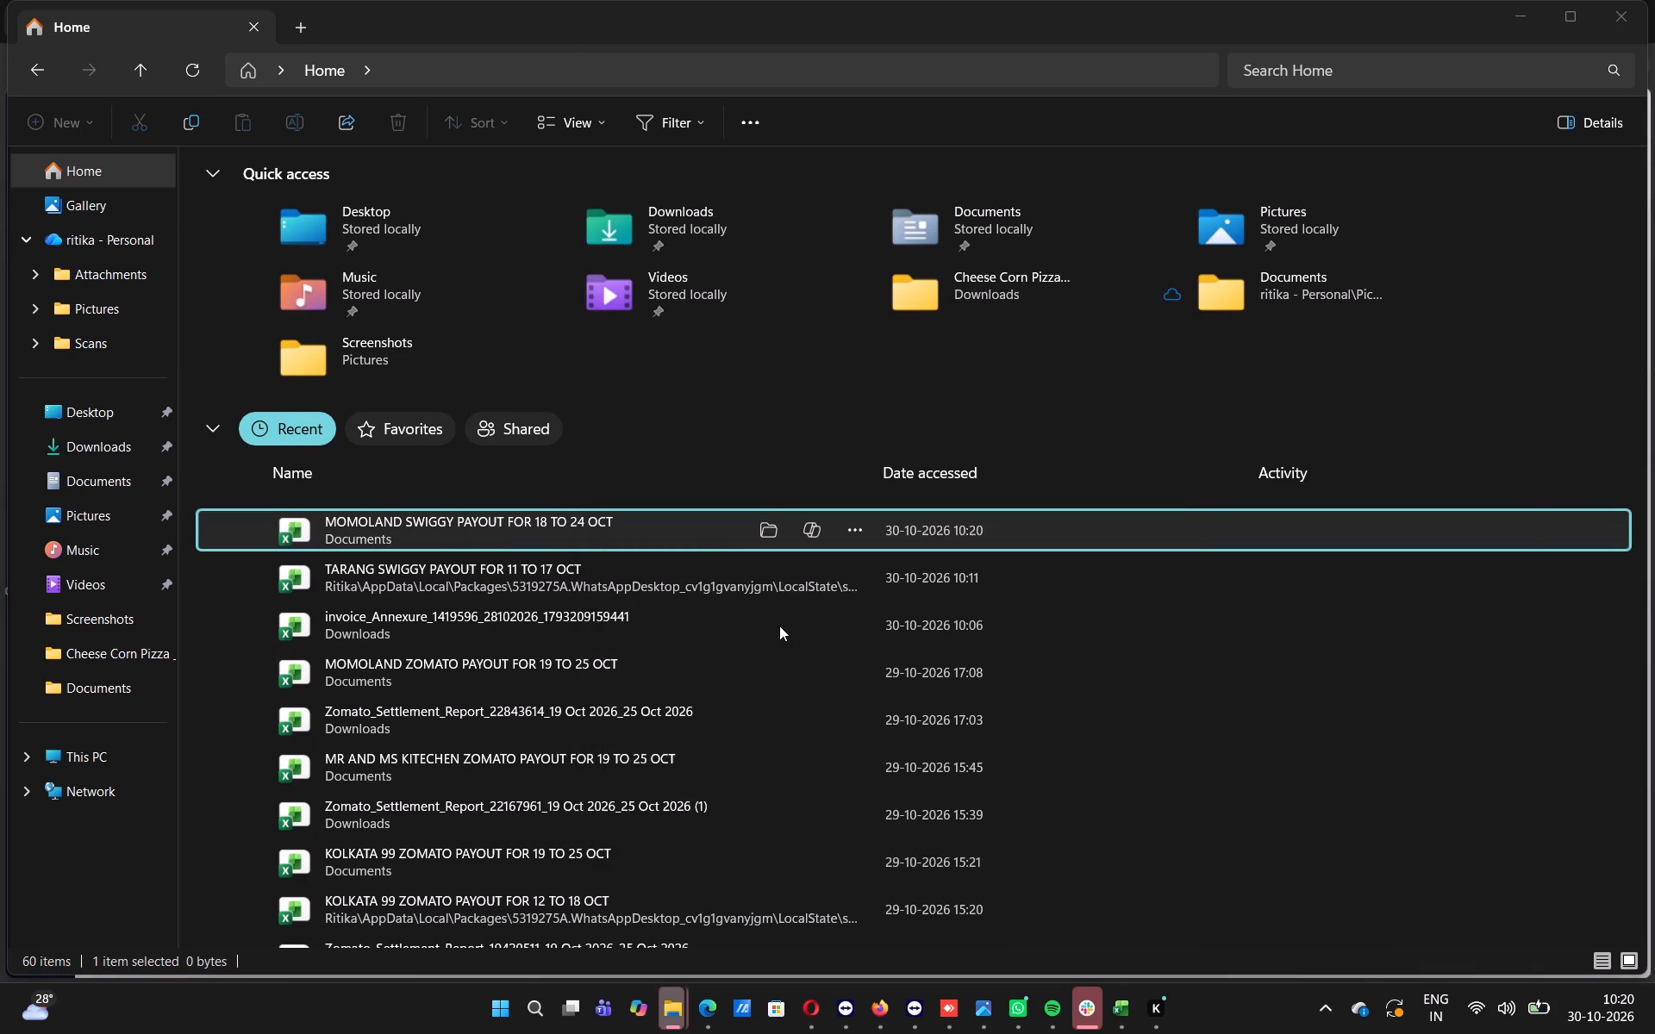